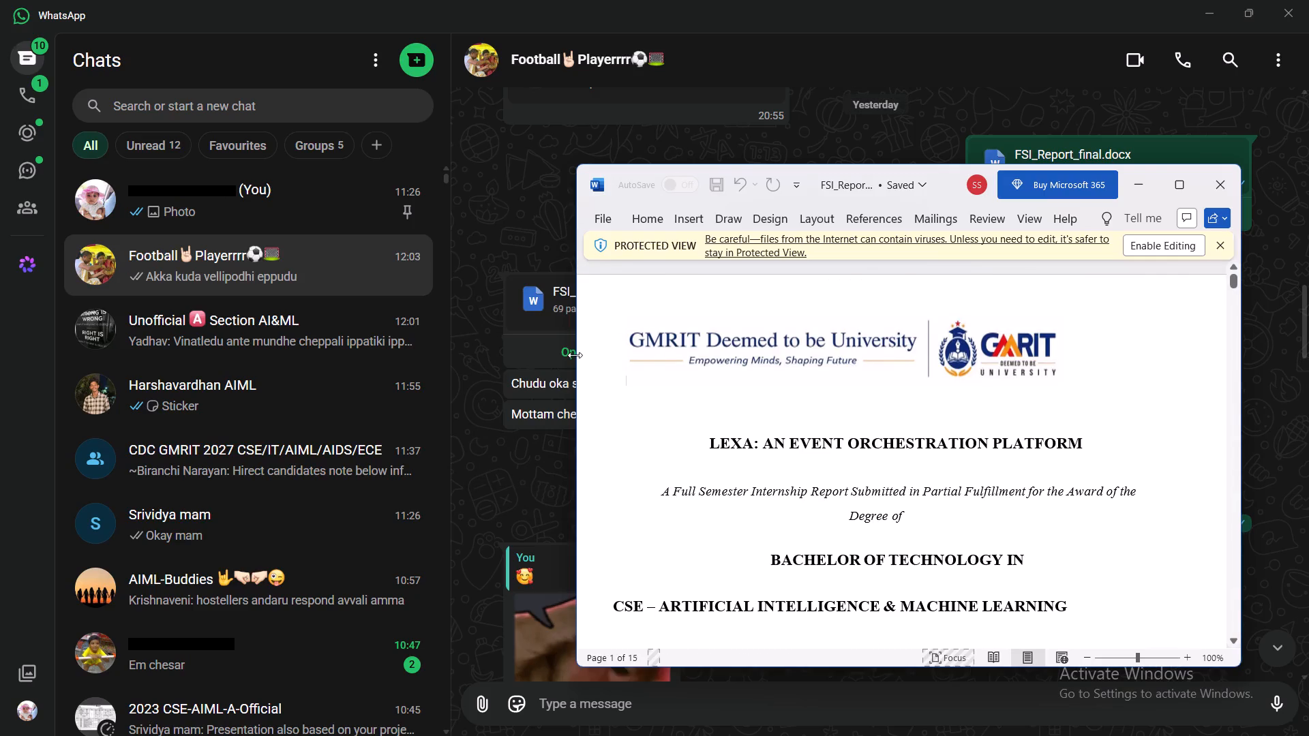
Maximize the Word window showing the FSI_Report_final document.
left_click(1179, 183)
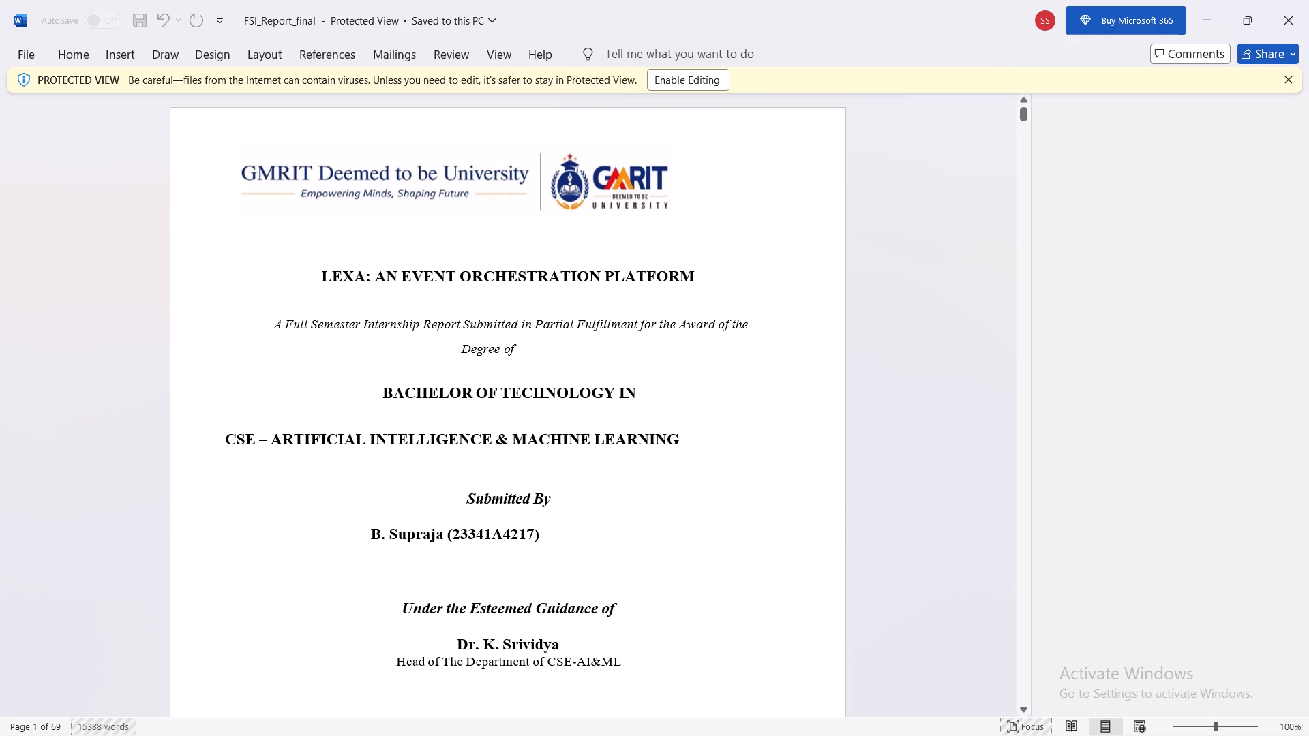
Enable editing of the protected internship report.
left_click(697, 91)
left_click(691, 83)
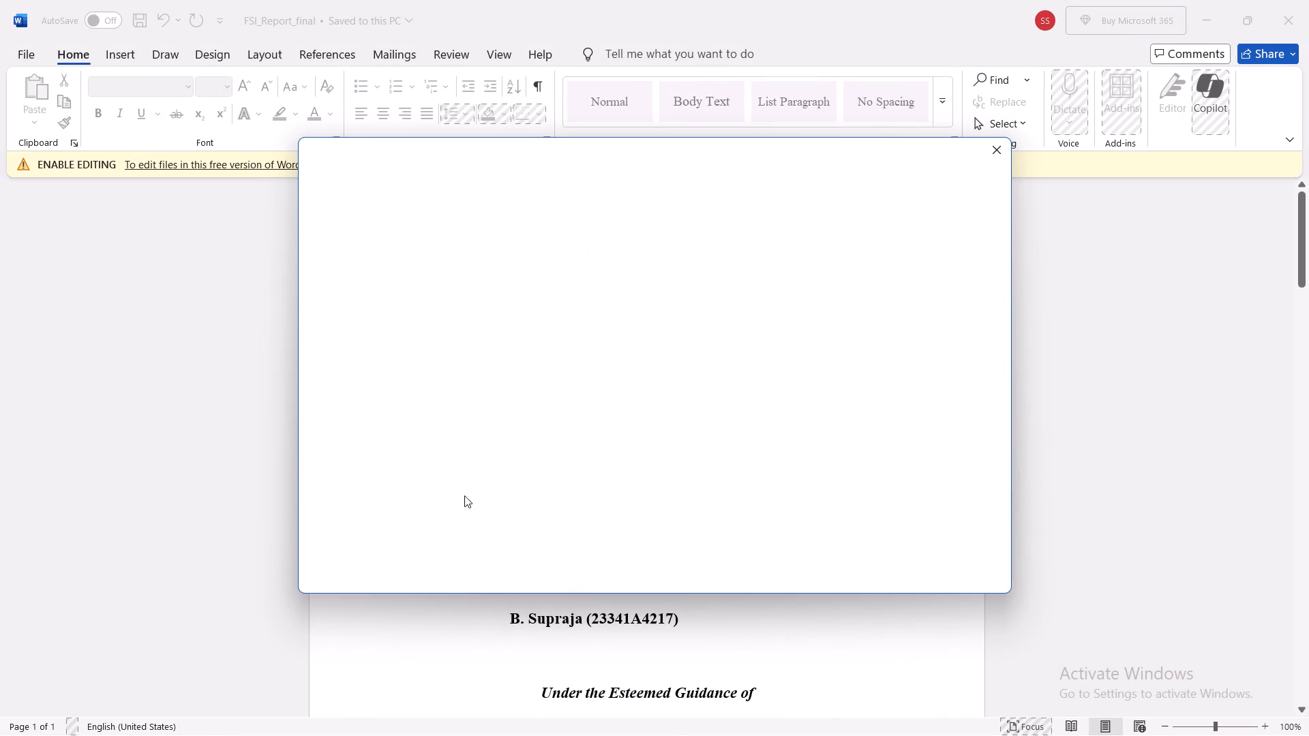
Save the report as FSI_Report_final-2 in the OneDrive Documents folder.
left_click(380, 506)
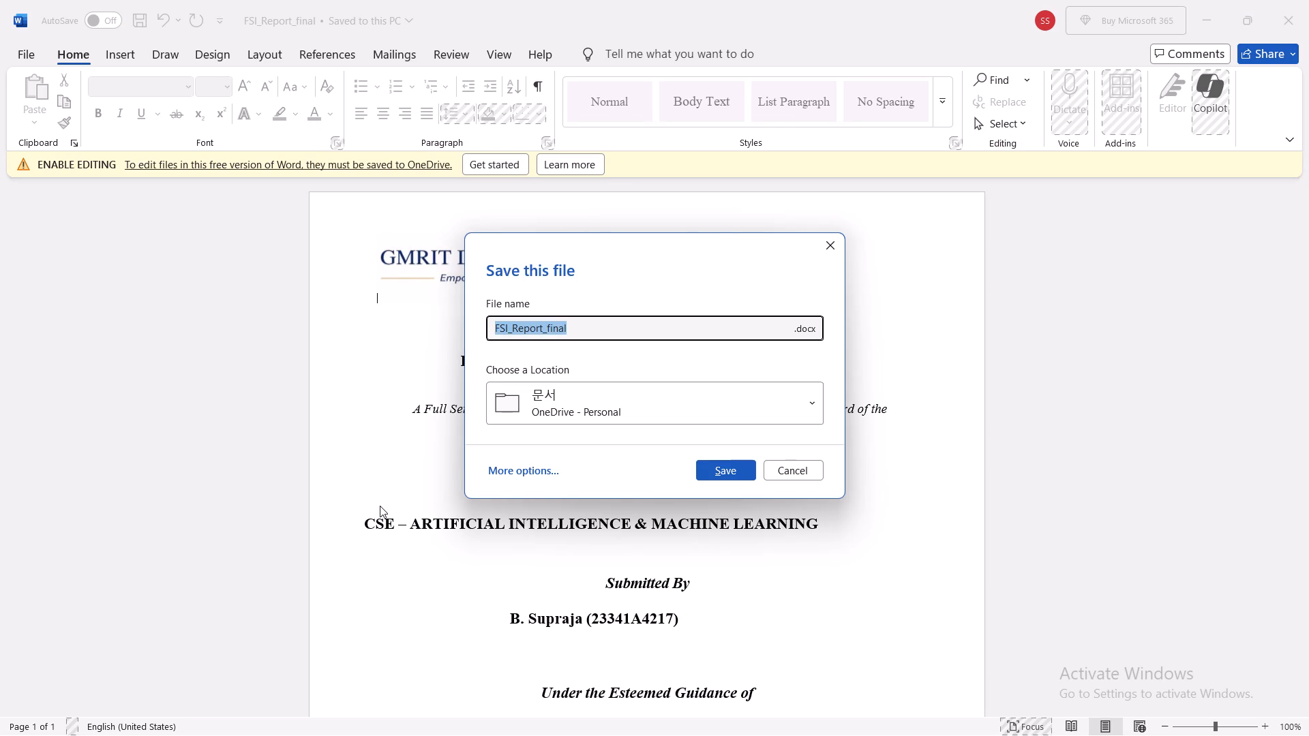
left_click(603, 328)
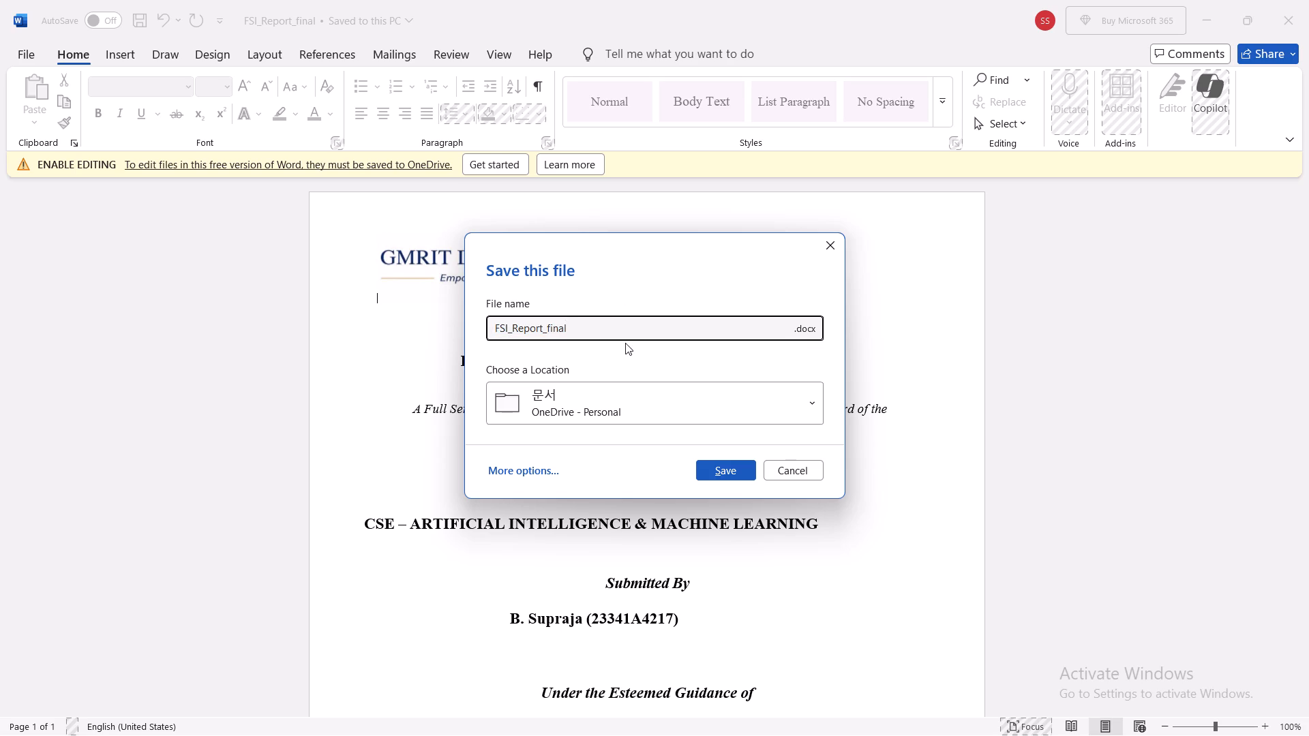
type("-2")
left_click(637, 405)
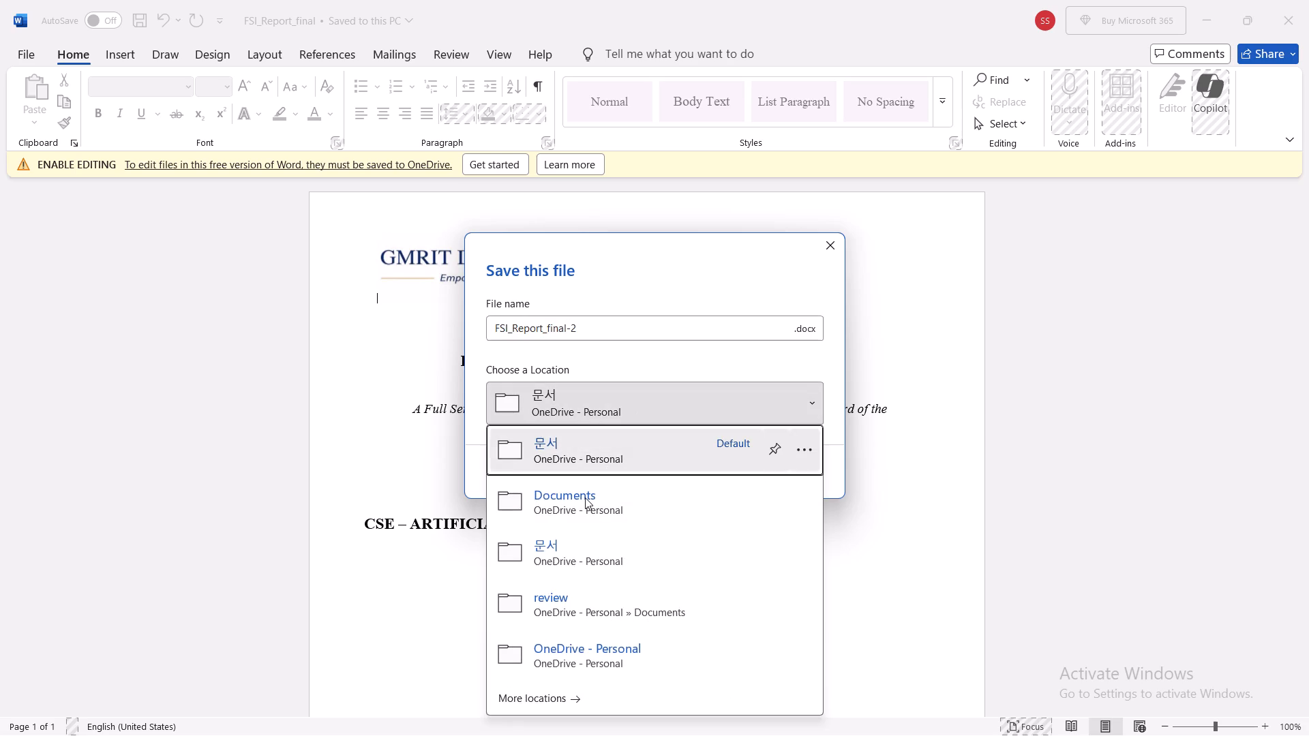
left_click(585, 497)
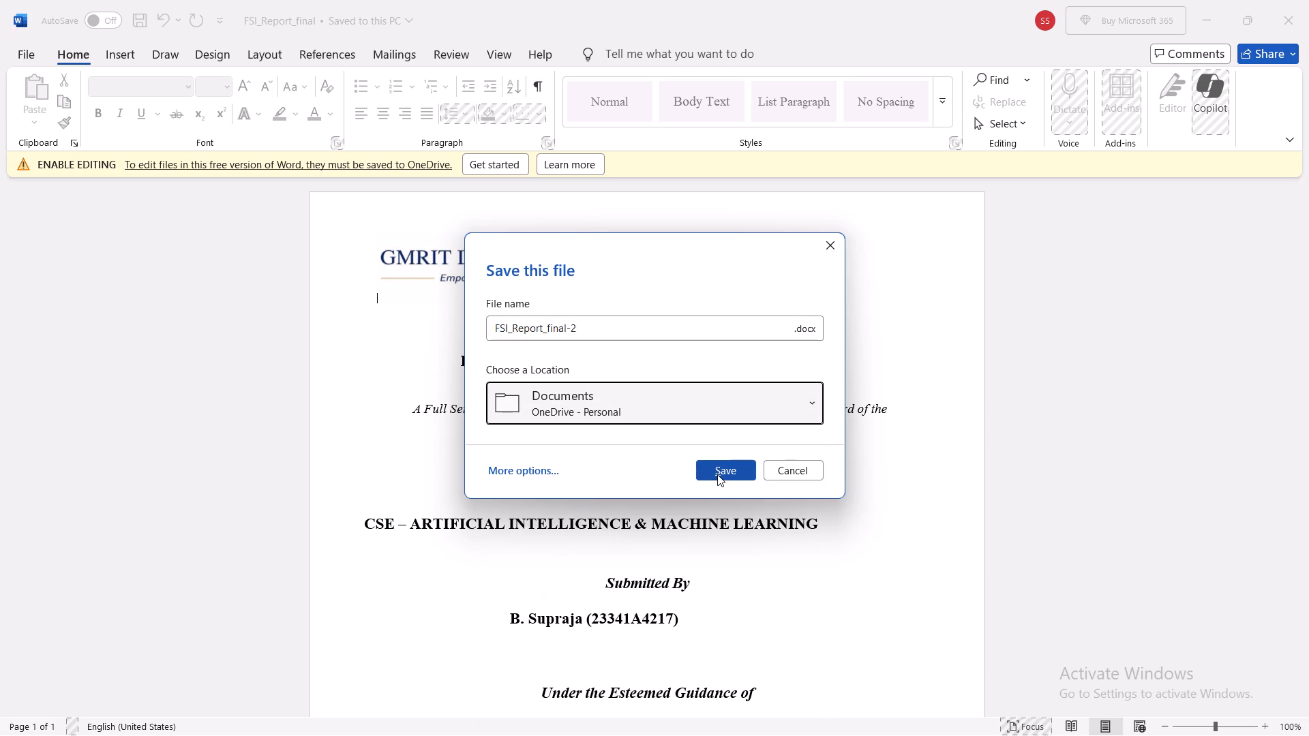
left_click(717, 474)
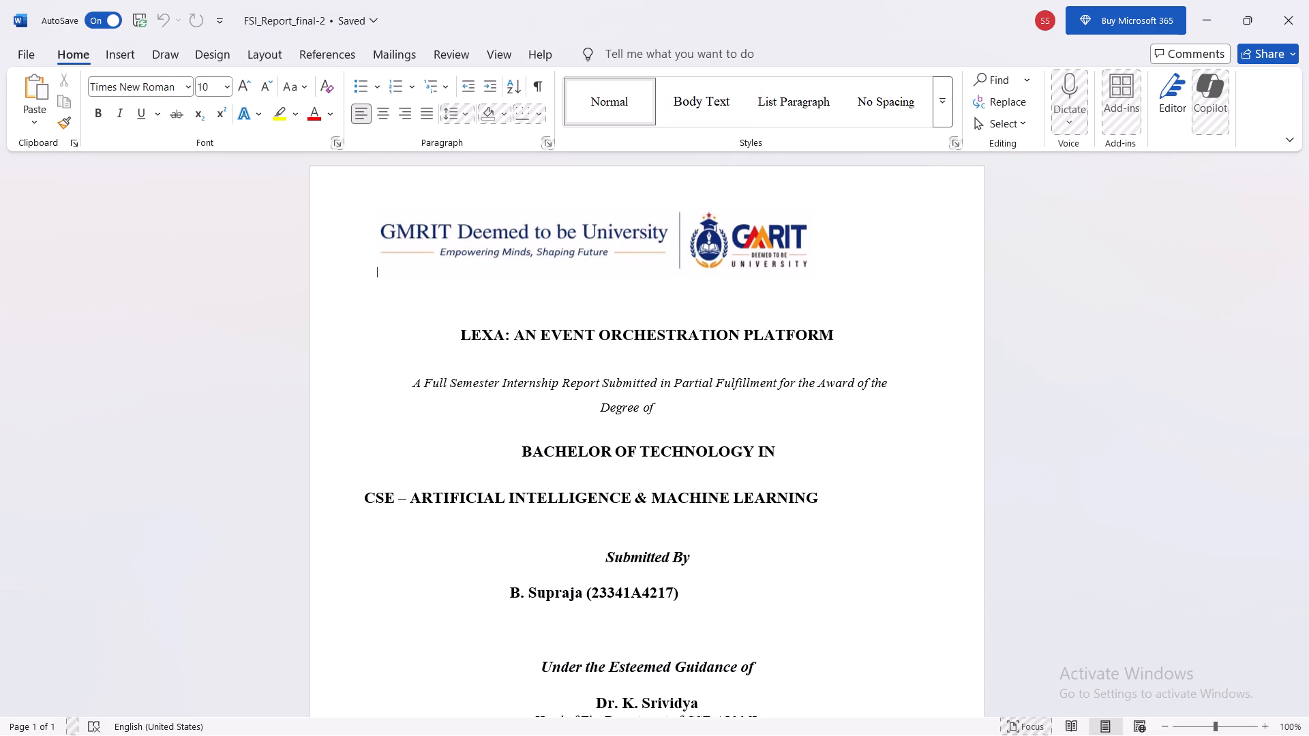
Indent the student name line on the cover page with four leading spaces so it sits centred under Submitted By.
scroll(650, 644, "down", 1)
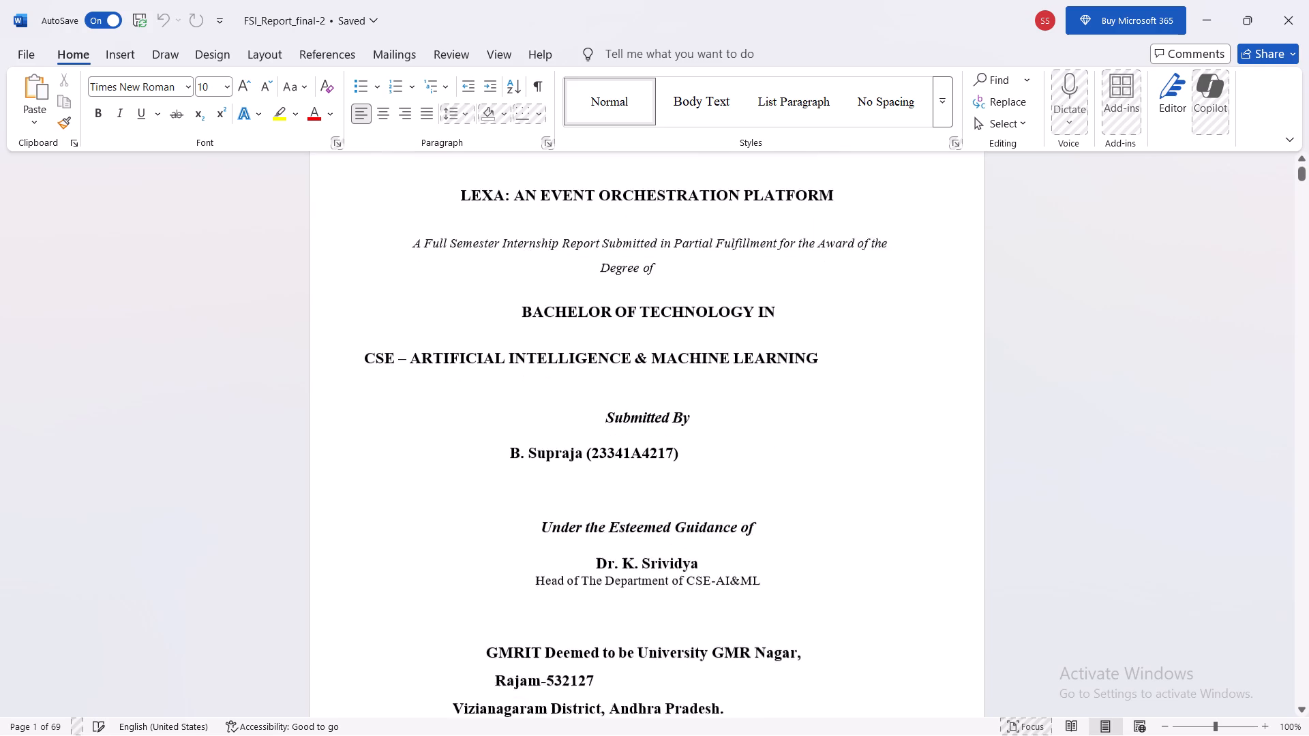
scroll(650, 644, "down", 1)
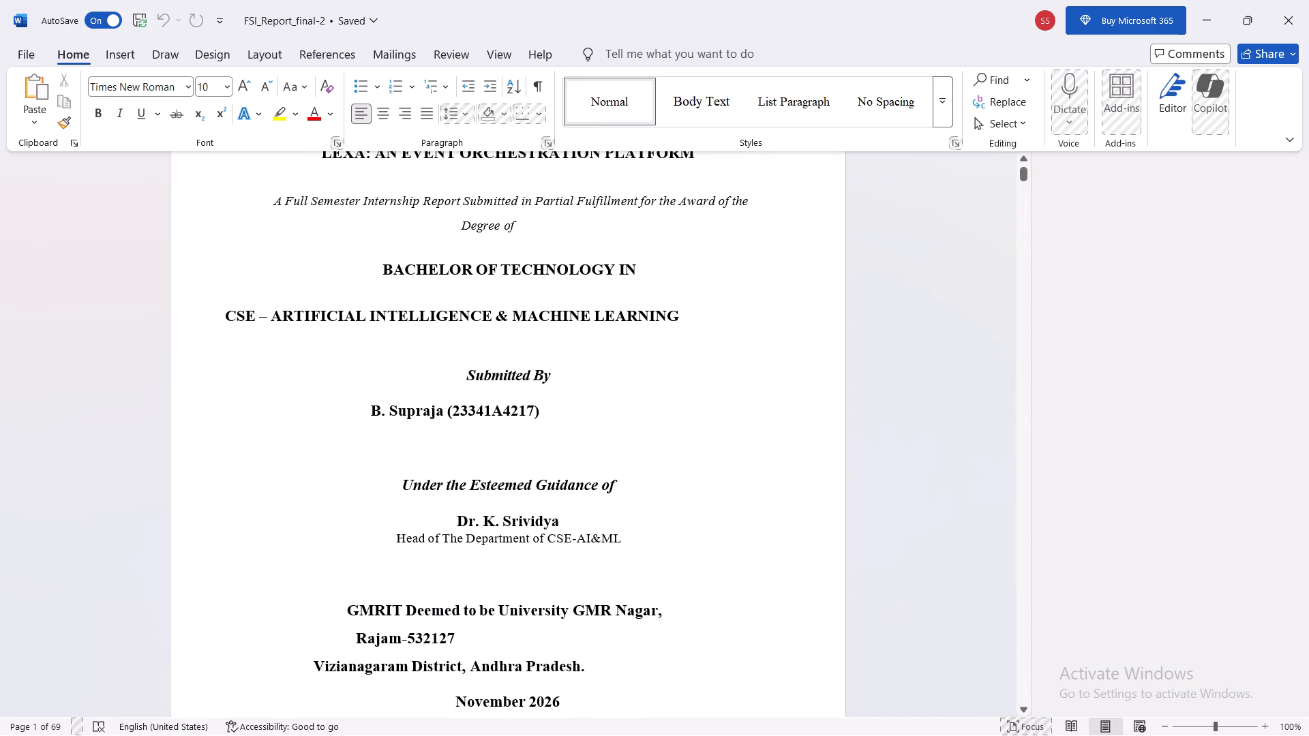
left_click(368, 410)
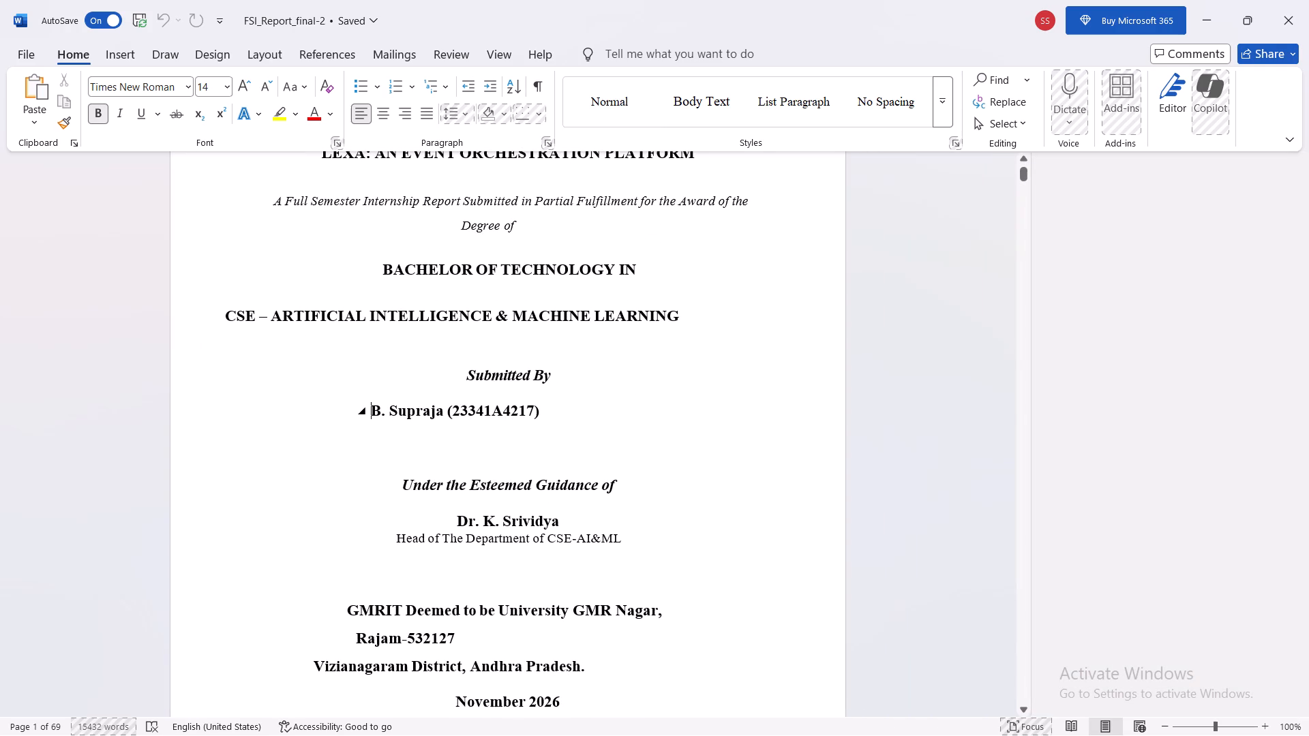
key("space")
key("space")
key("space")
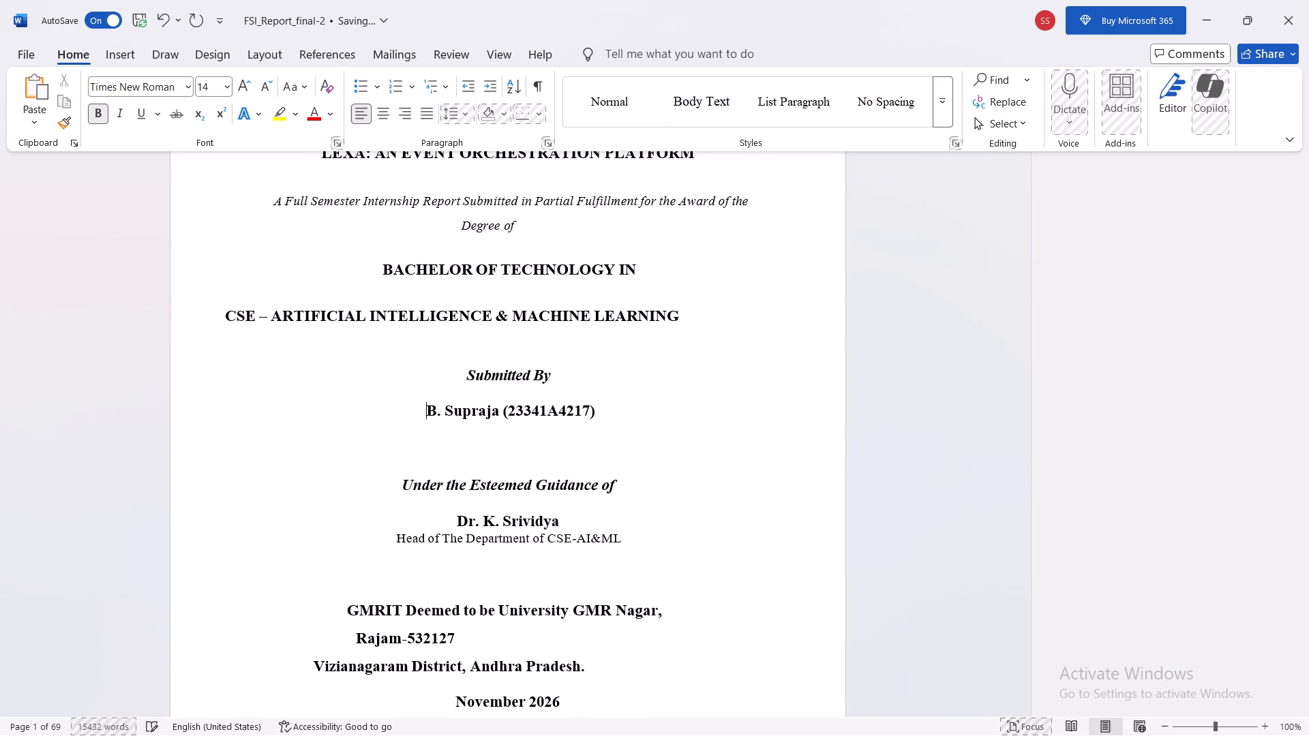
key("space")
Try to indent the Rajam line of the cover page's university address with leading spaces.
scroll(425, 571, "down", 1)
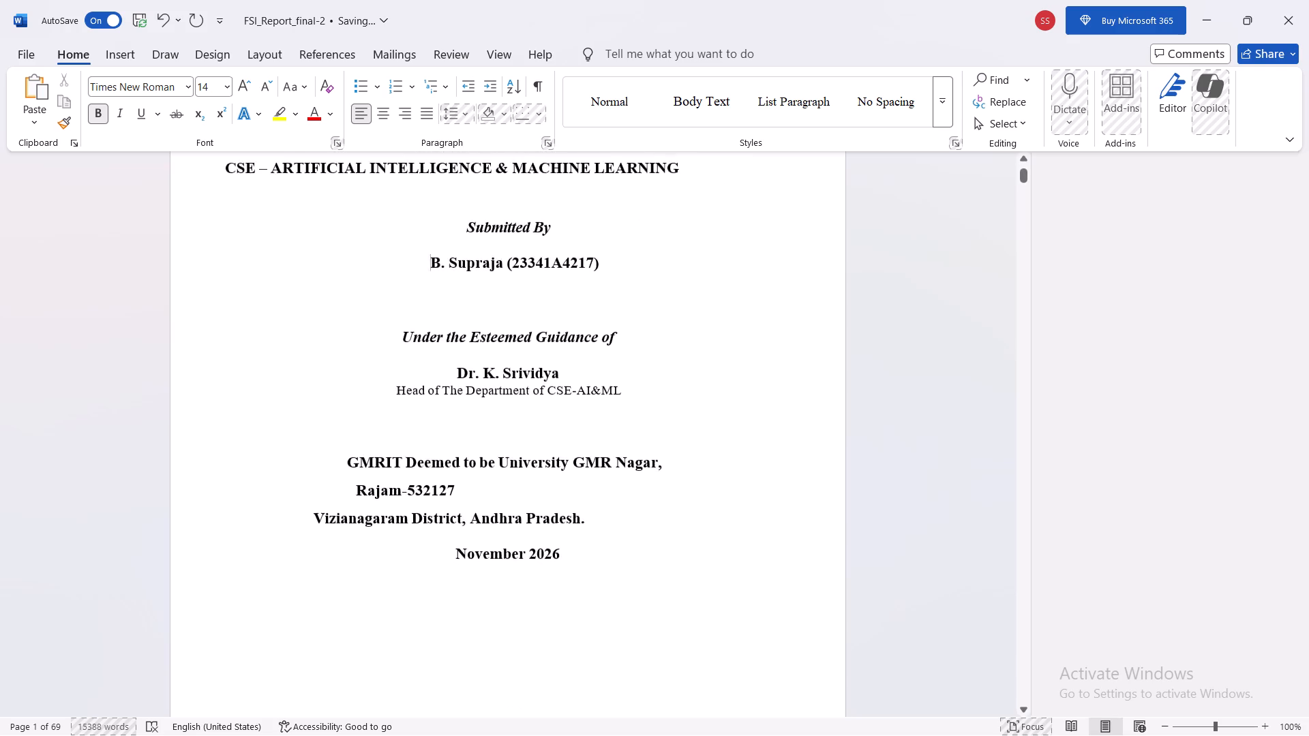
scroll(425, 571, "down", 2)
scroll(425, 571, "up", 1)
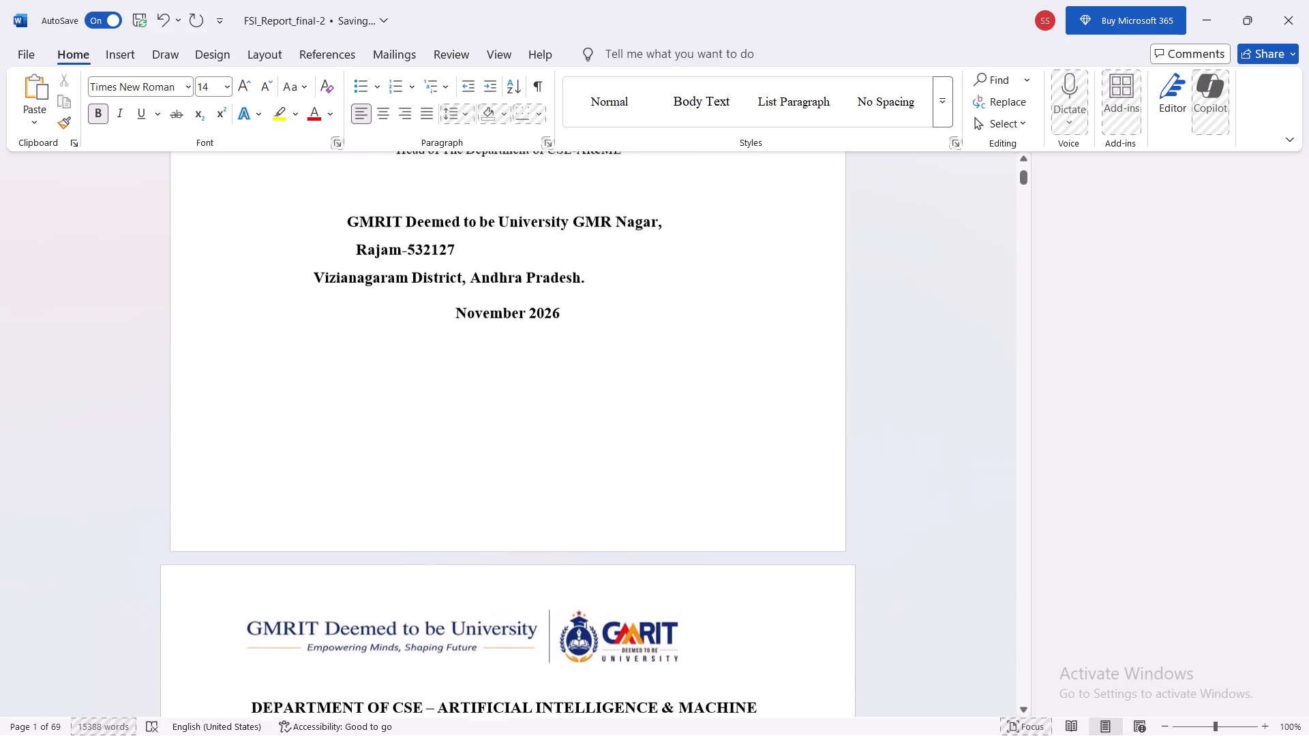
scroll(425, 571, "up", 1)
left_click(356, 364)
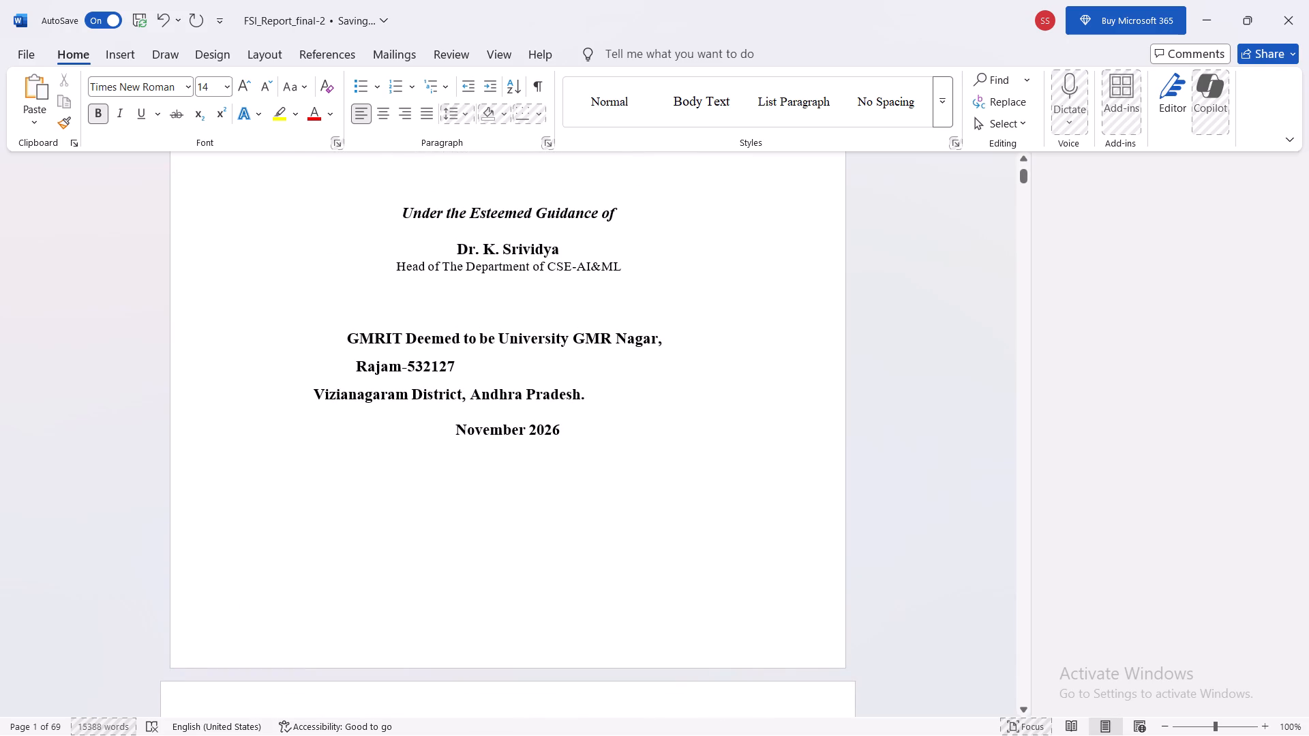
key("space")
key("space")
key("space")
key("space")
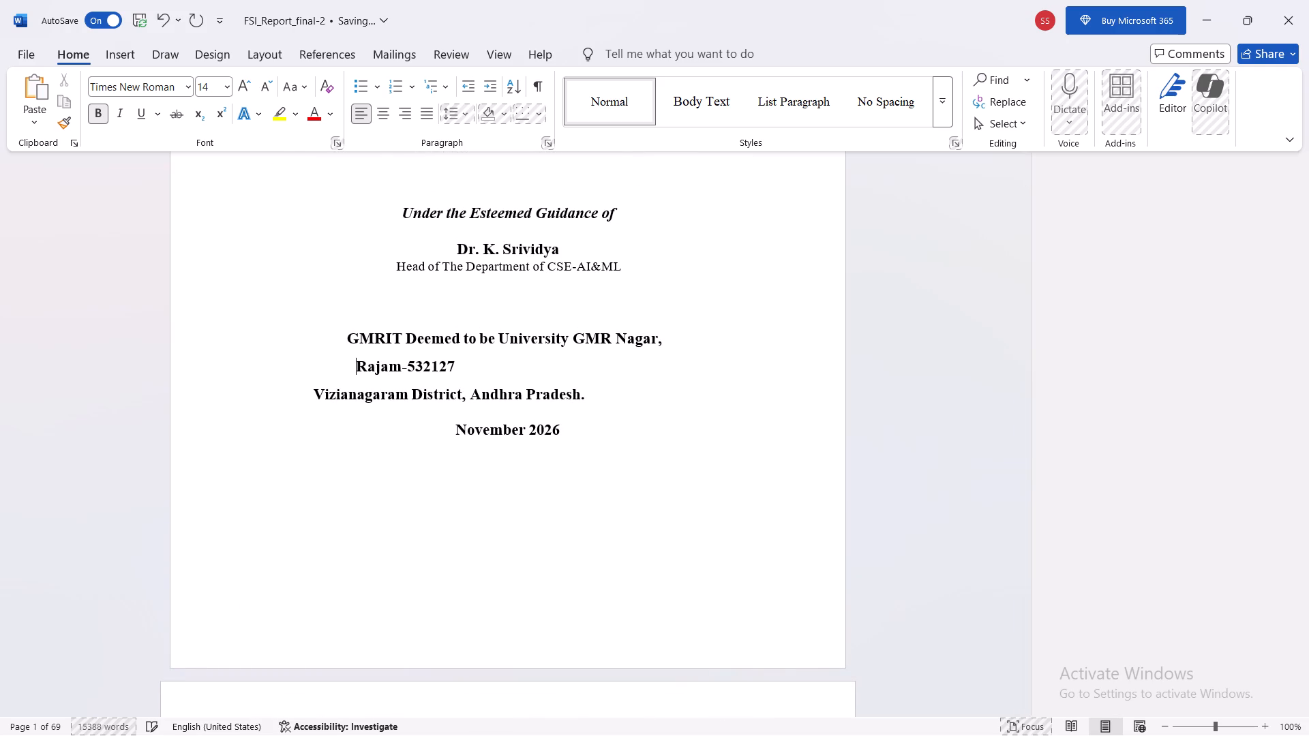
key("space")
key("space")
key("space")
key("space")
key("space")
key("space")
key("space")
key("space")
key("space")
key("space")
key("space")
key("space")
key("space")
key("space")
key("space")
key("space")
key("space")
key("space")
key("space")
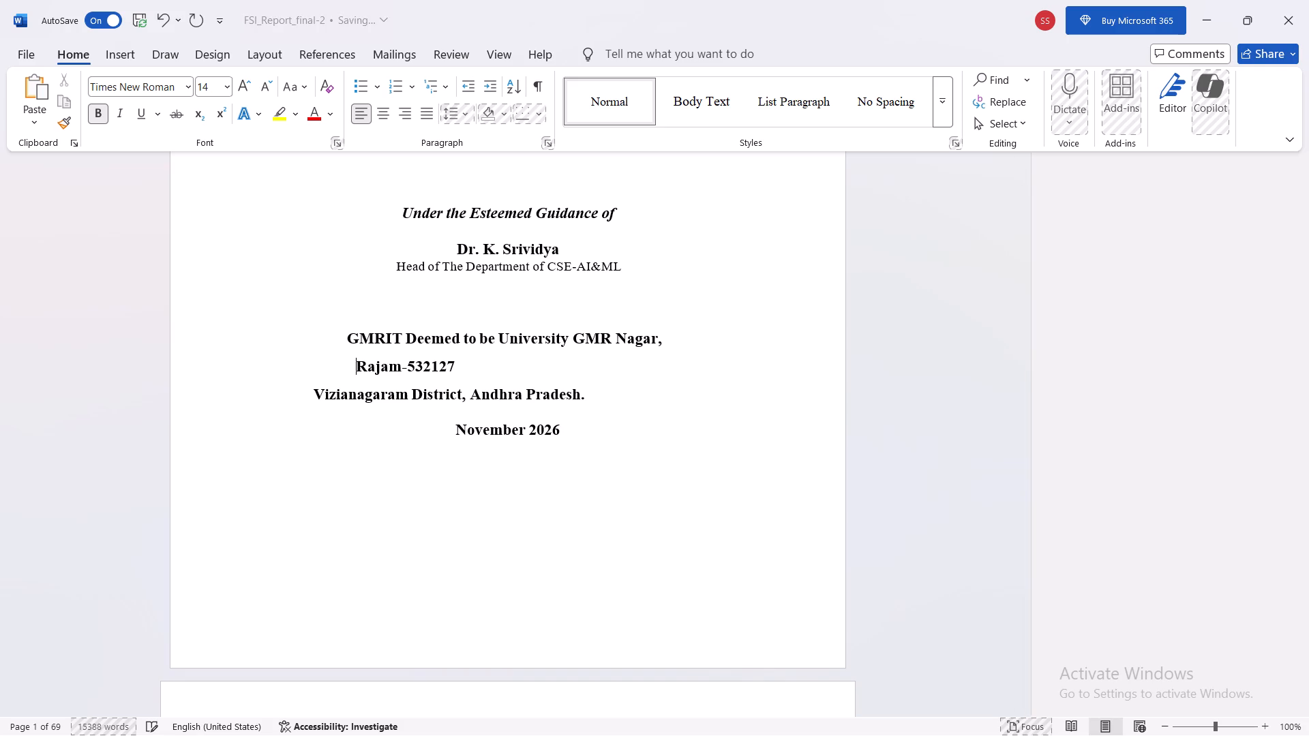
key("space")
Indent the Vizianagaram District line with leading spaces so it starts level with the Rajam line above it.
left_click(316, 393)
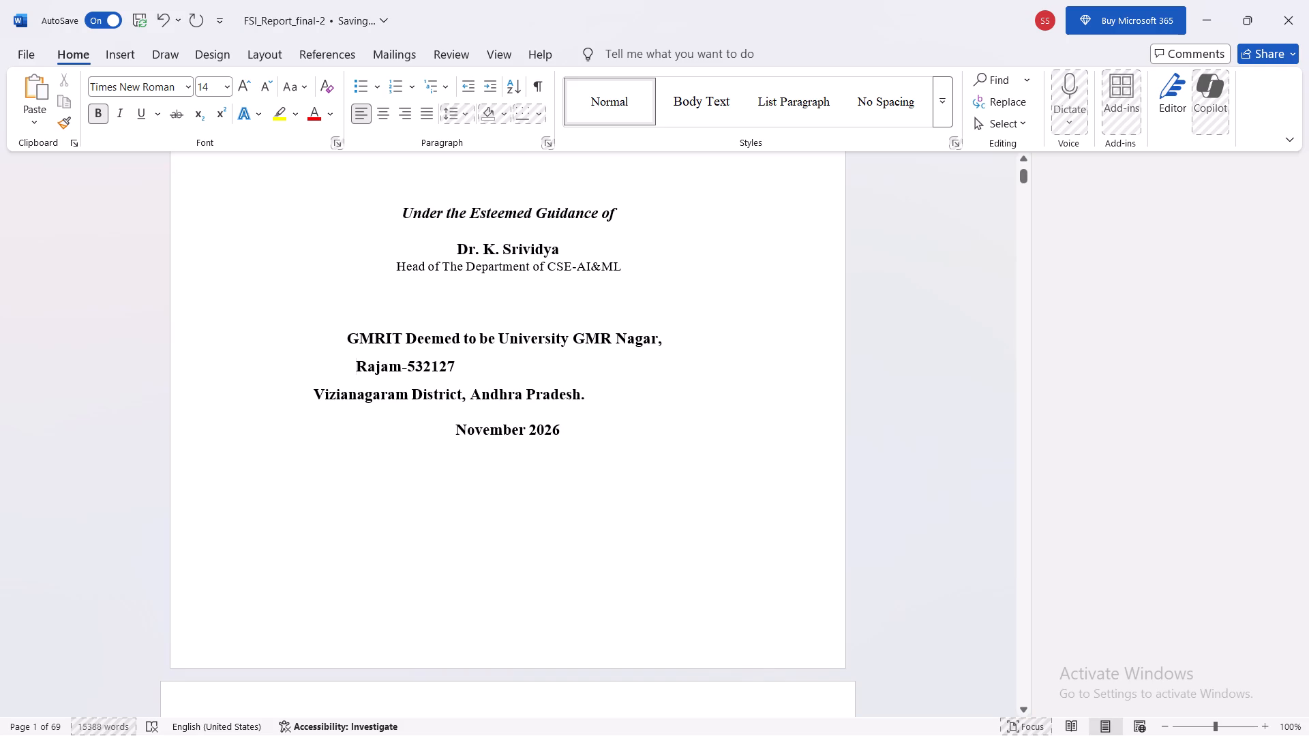
key("space")
key("space")
key("space")
key("space")
key("space")
key("space")
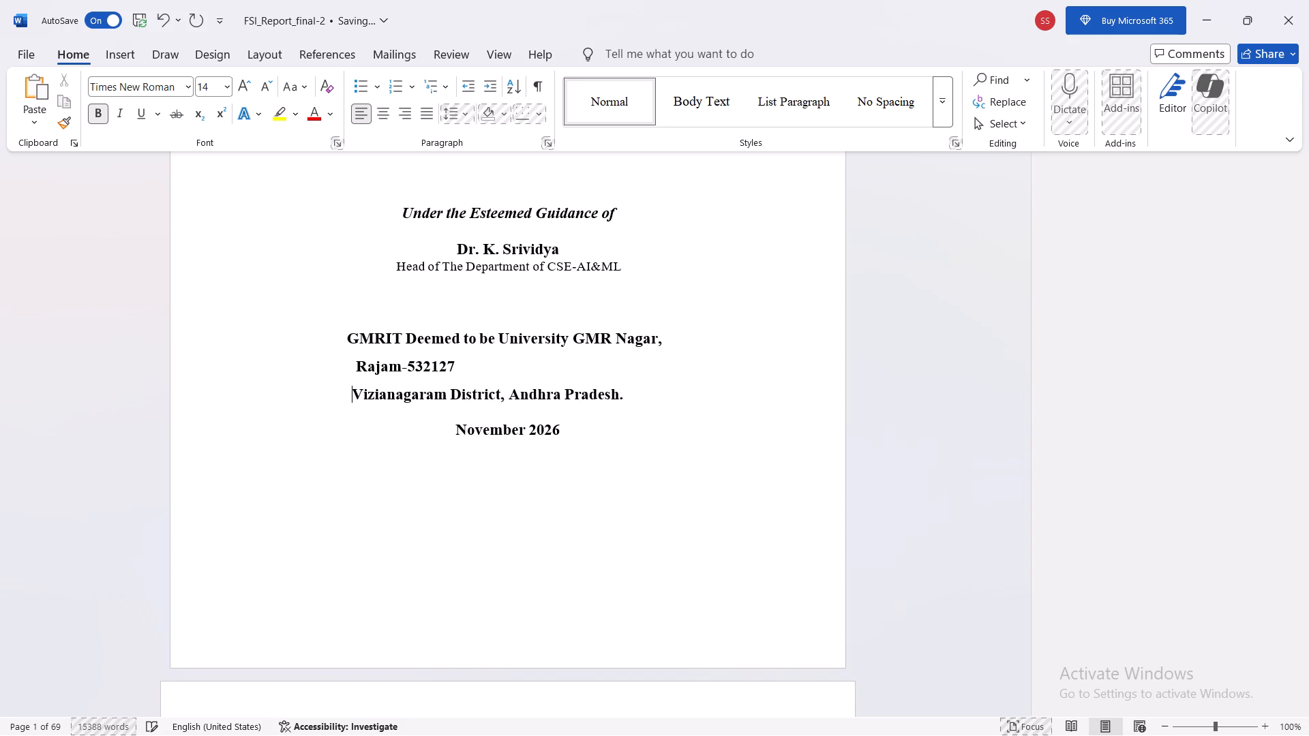
key("space")
key("space")
key("space")
key("space")
key("space")
key("space")
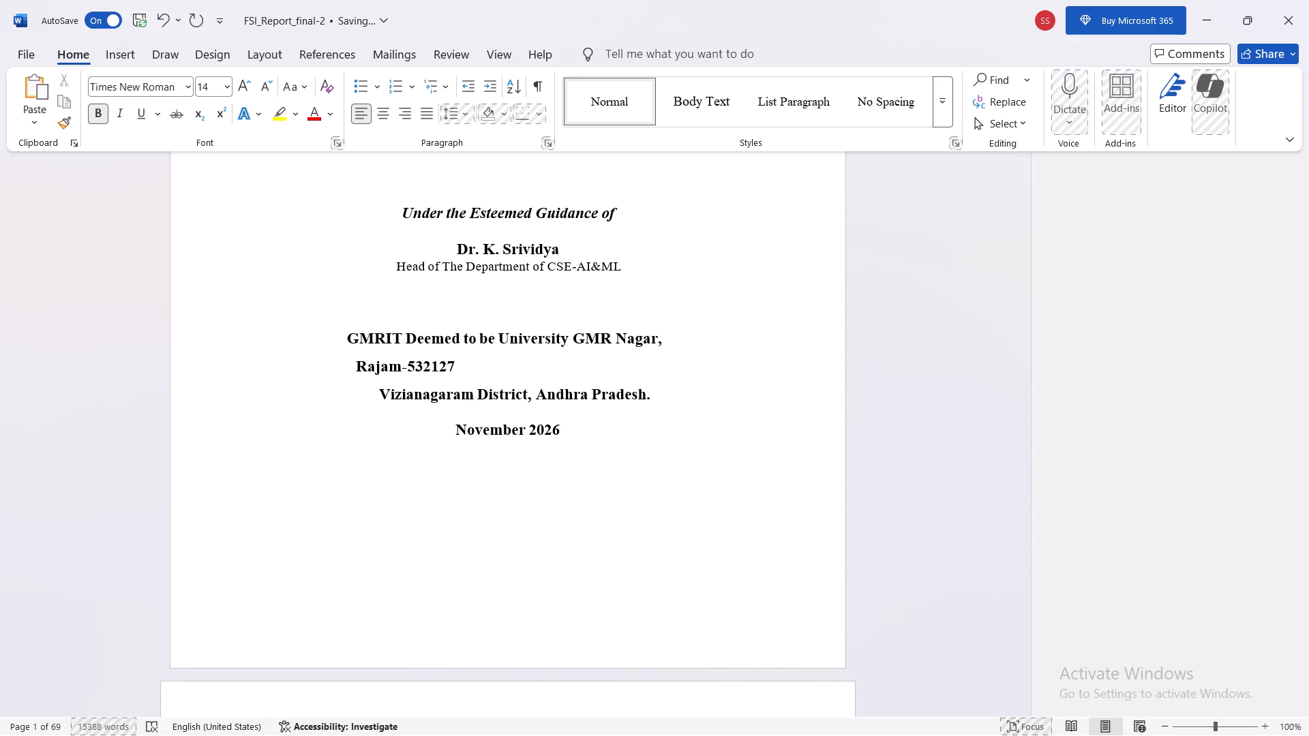
key("BackSpace")
key("BackSpace")
key("BackSpace")
key("BackSpace")
key("BackSpace")
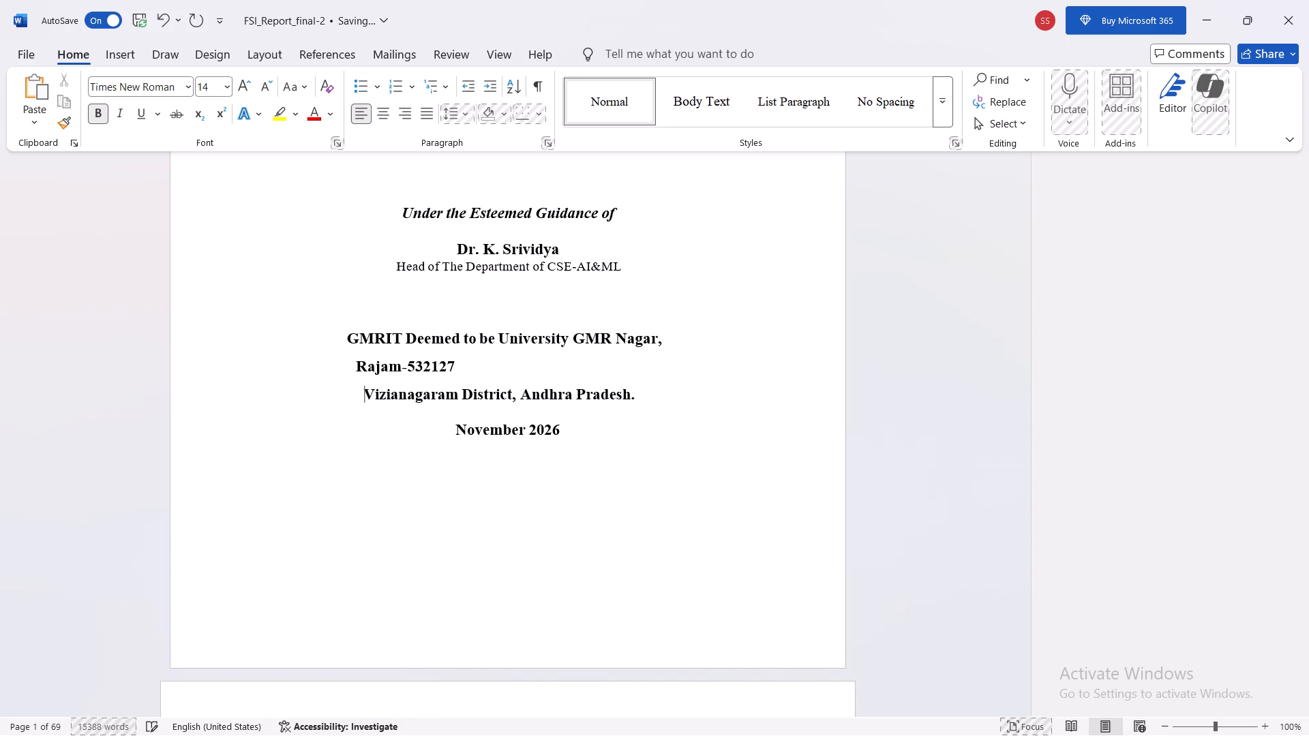
key("BackSpace")
Place November 2026 directly below the district line, dropping that line's final period, and indent the date with twelve leading spaces.
left_click(454, 429)
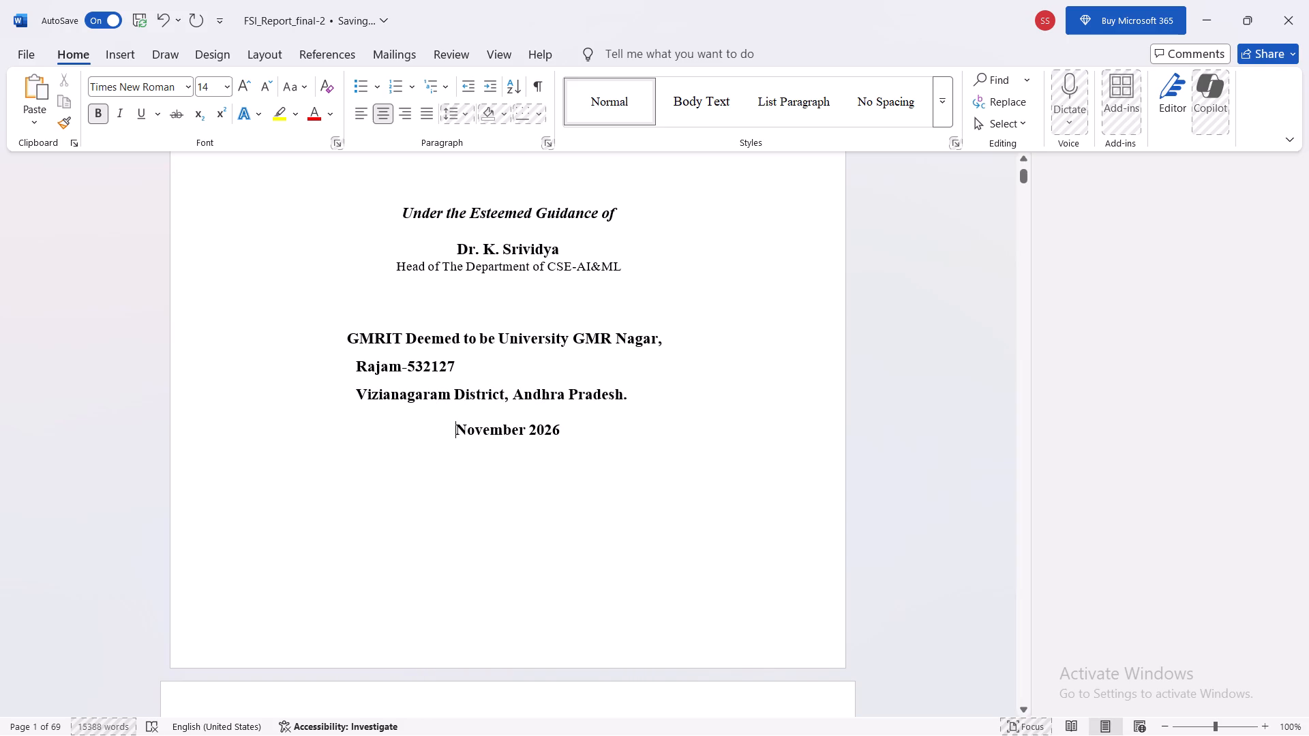
key("BackSpace")
key("BackSpace")
key("BackSpace")
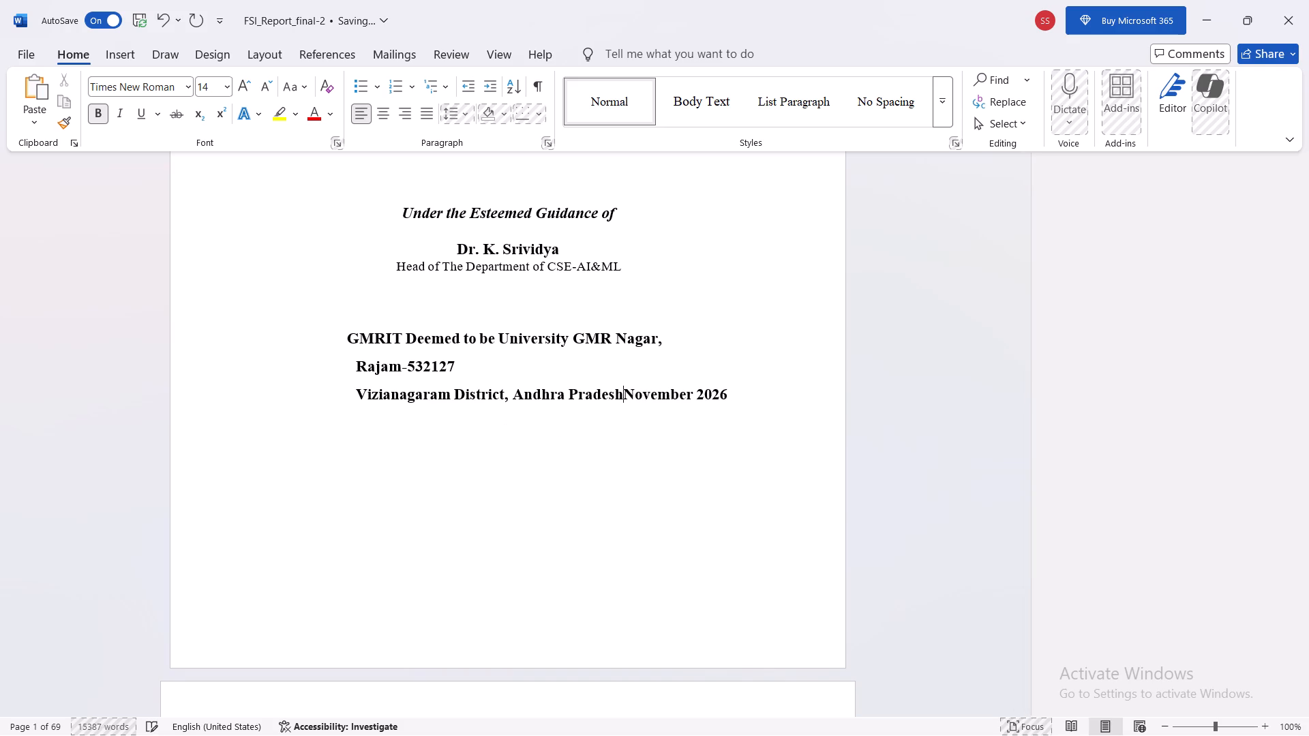
key("Return")
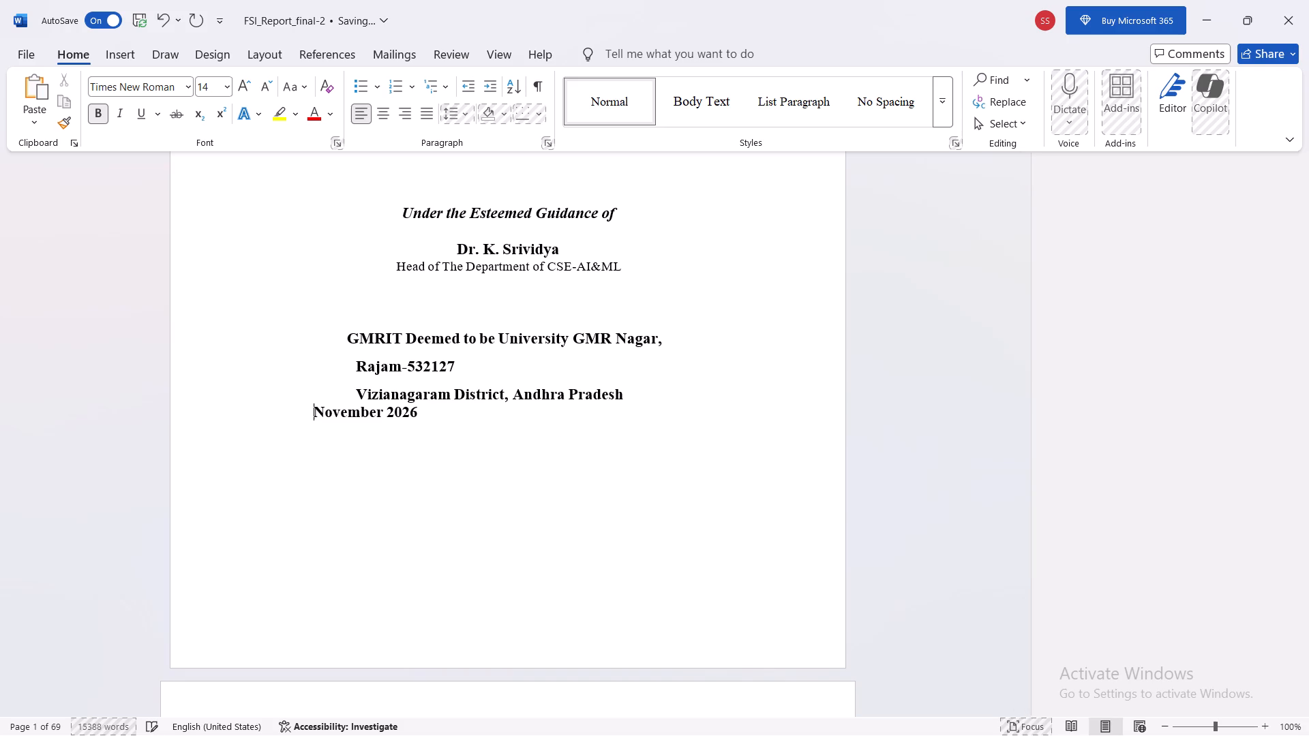
key("space")
key("space")
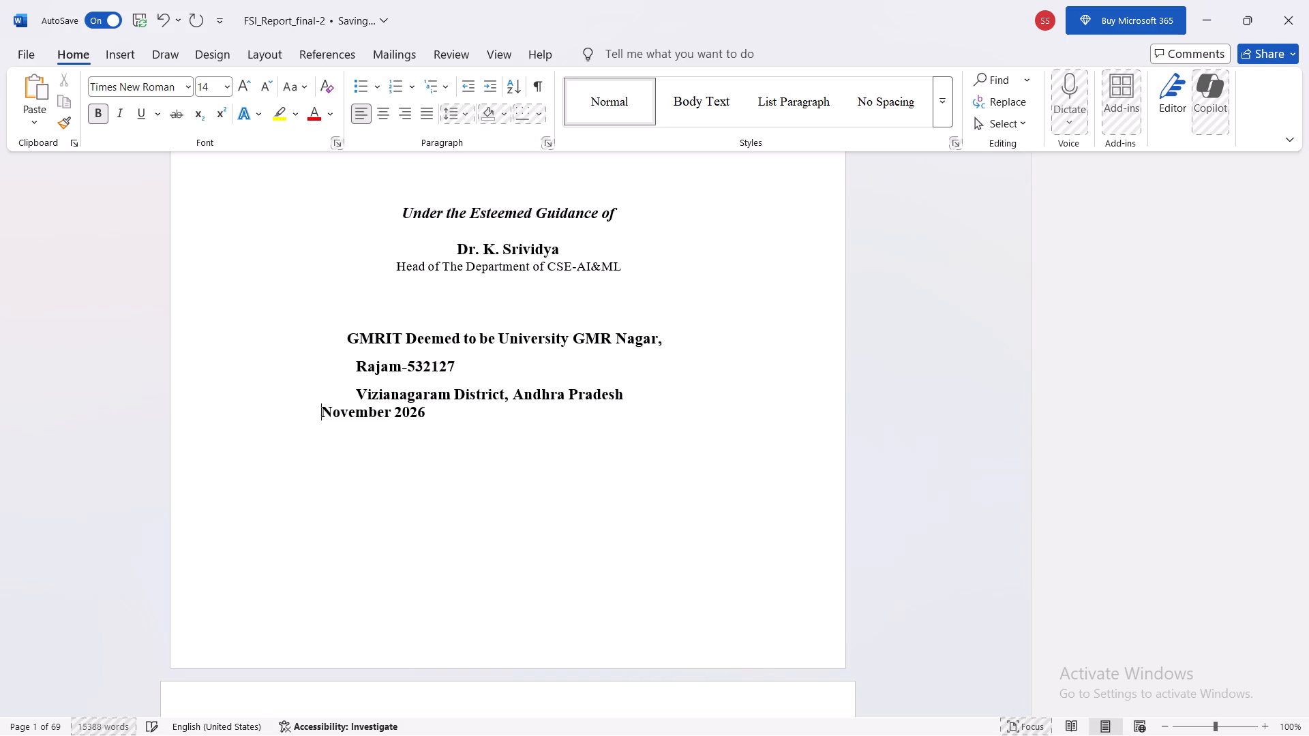
key("space")
key("space")
key("space")
key("space")
key("space")
key("space")
key("space")
key("space")
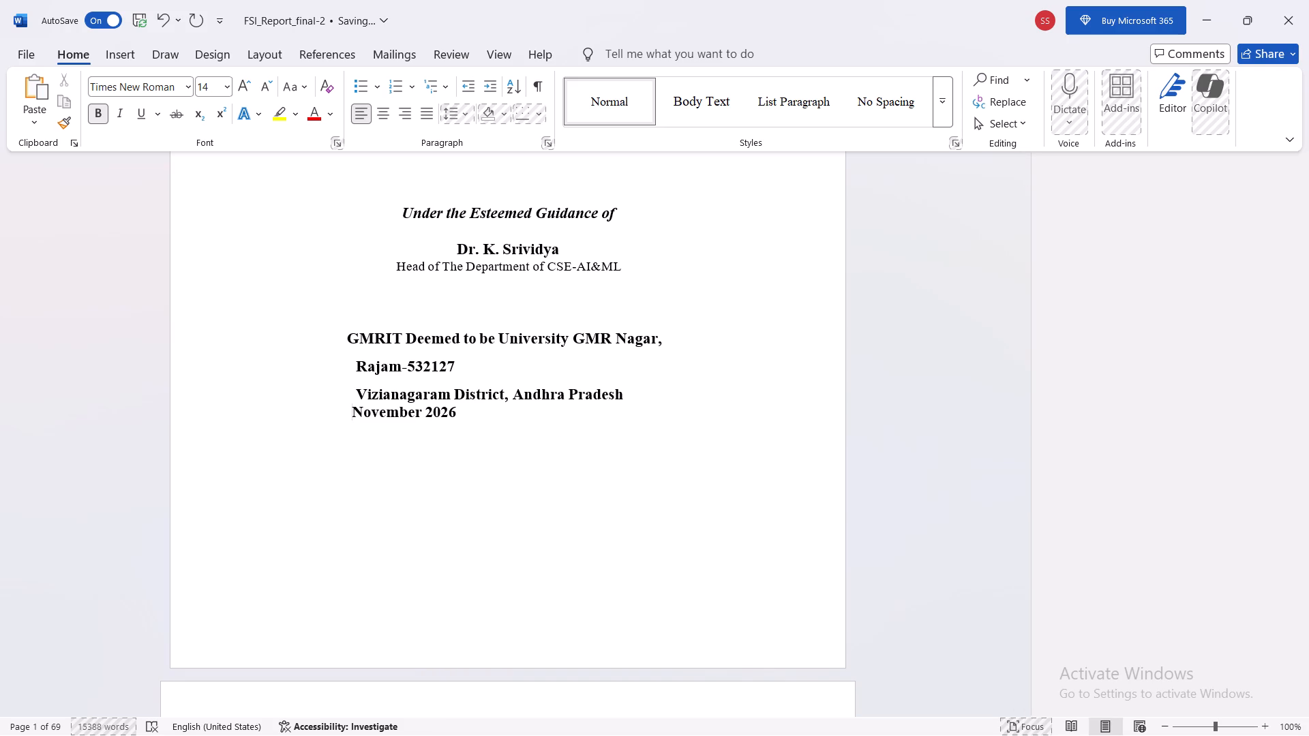
key("space")
key("space")
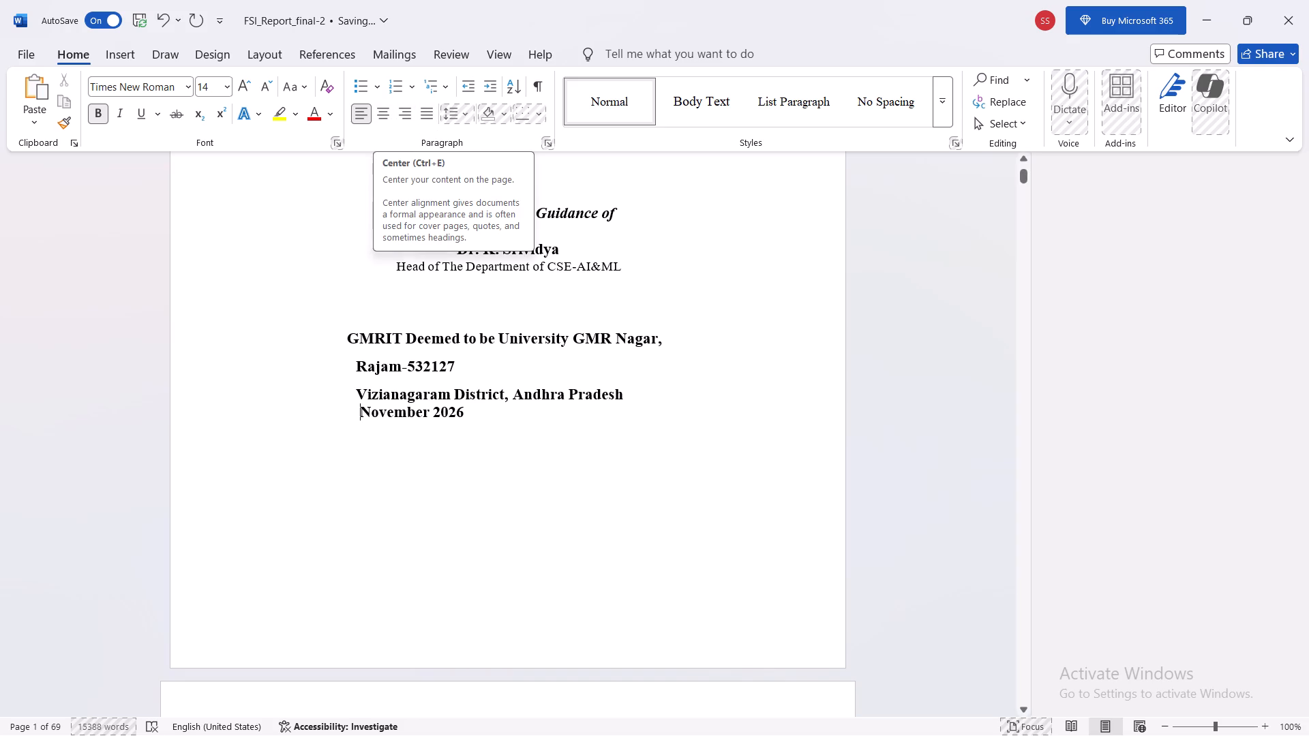
Centre-align the university address lines and the November 2026 date on the cover page.
left_click_drag(340, 331, 500, 431)
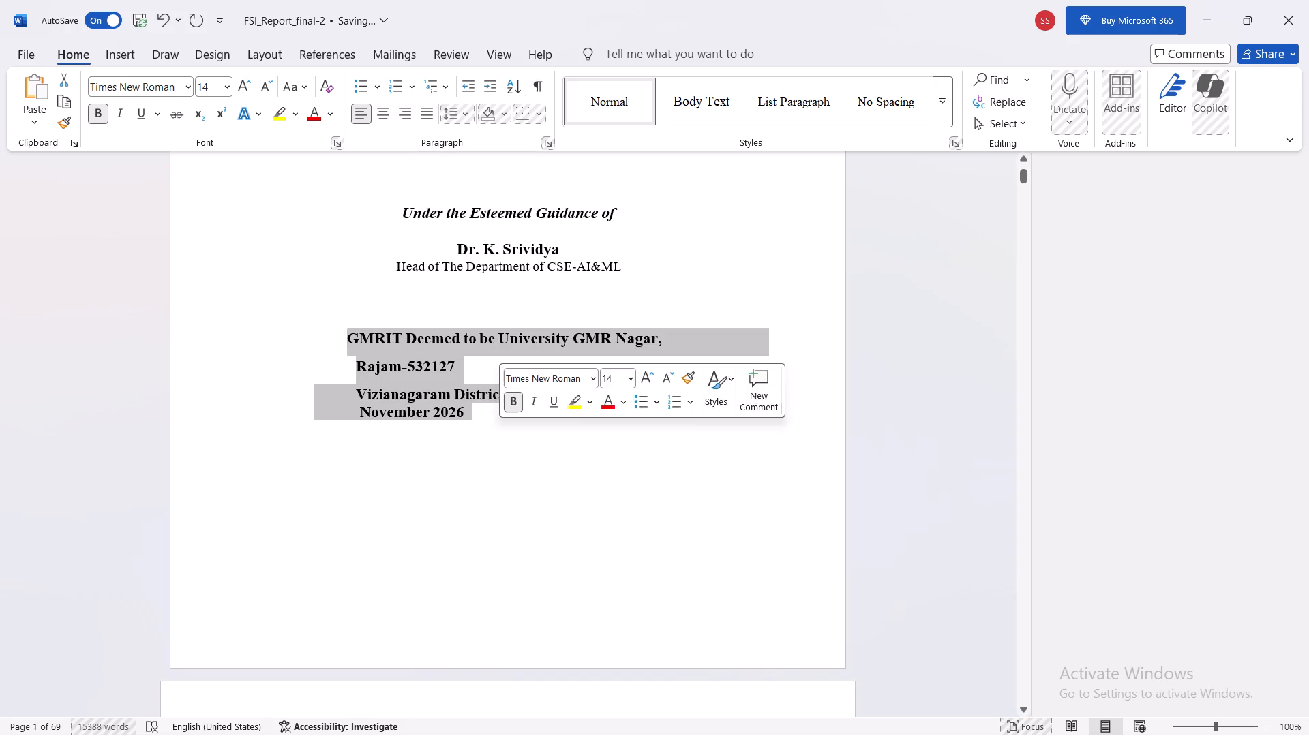
left_click(379, 113)
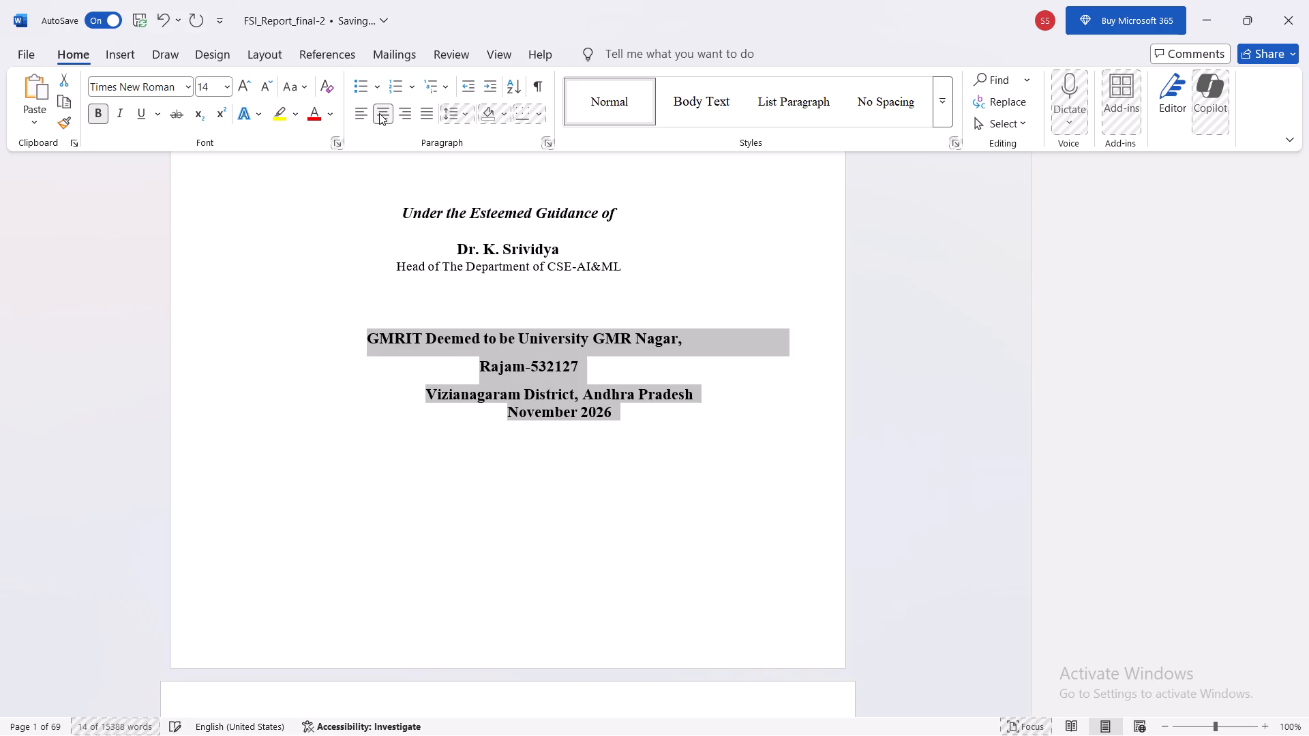
Leave one blank line between the Vizianagaram District line and the November 2026 date on the cover page.
left_click(485, 455)
key("Return")
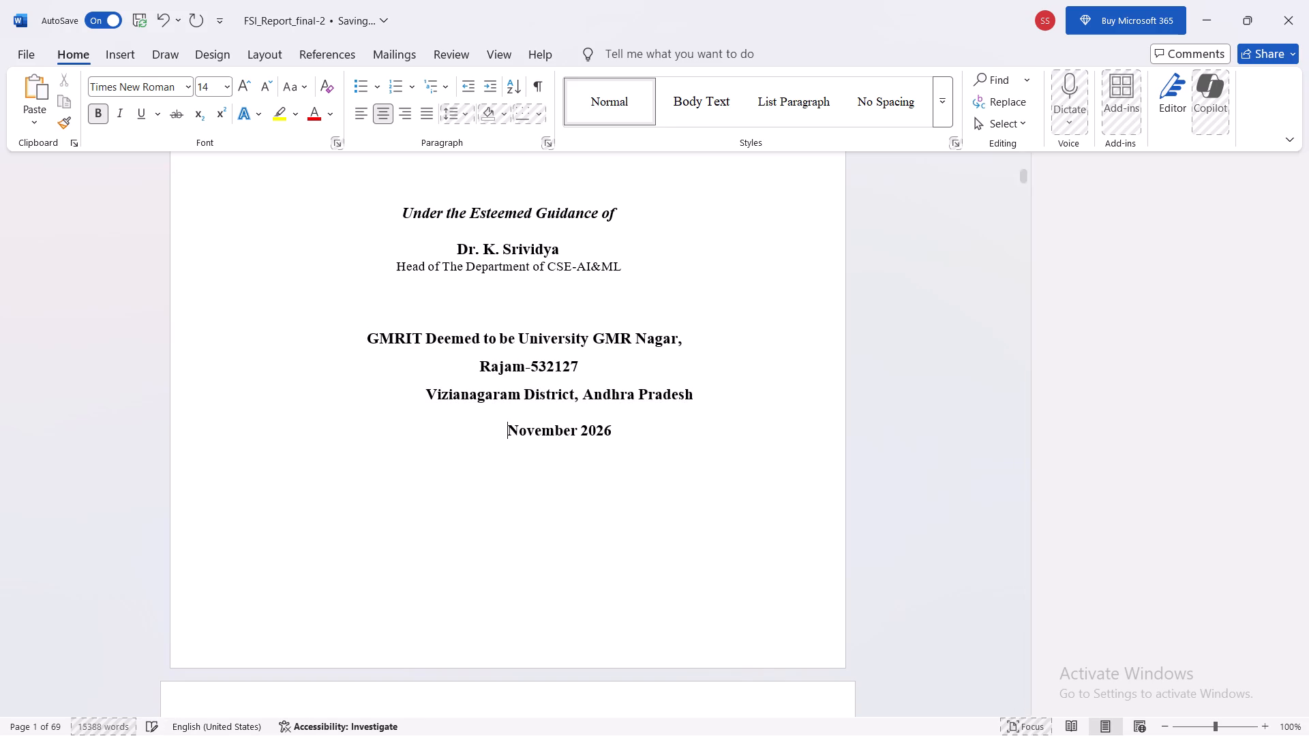
key("BackSpace")
key("BackSpace")
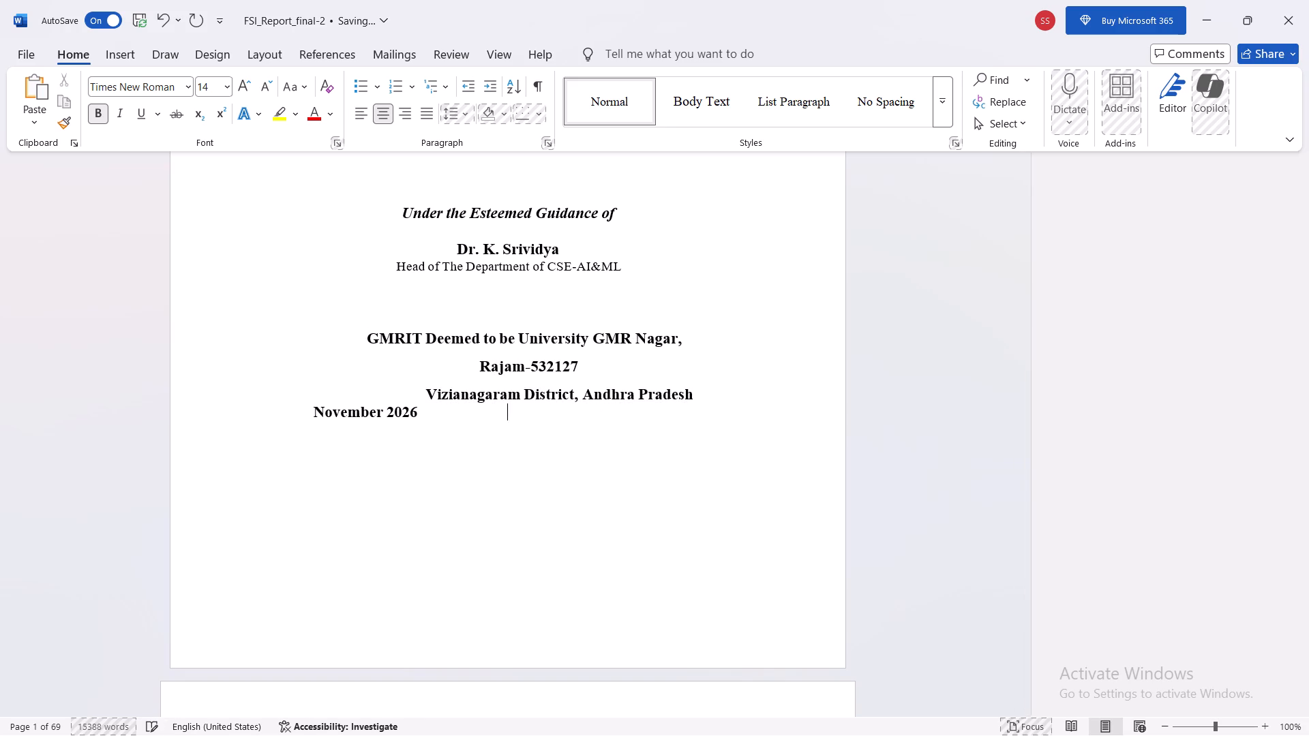
key("Return")
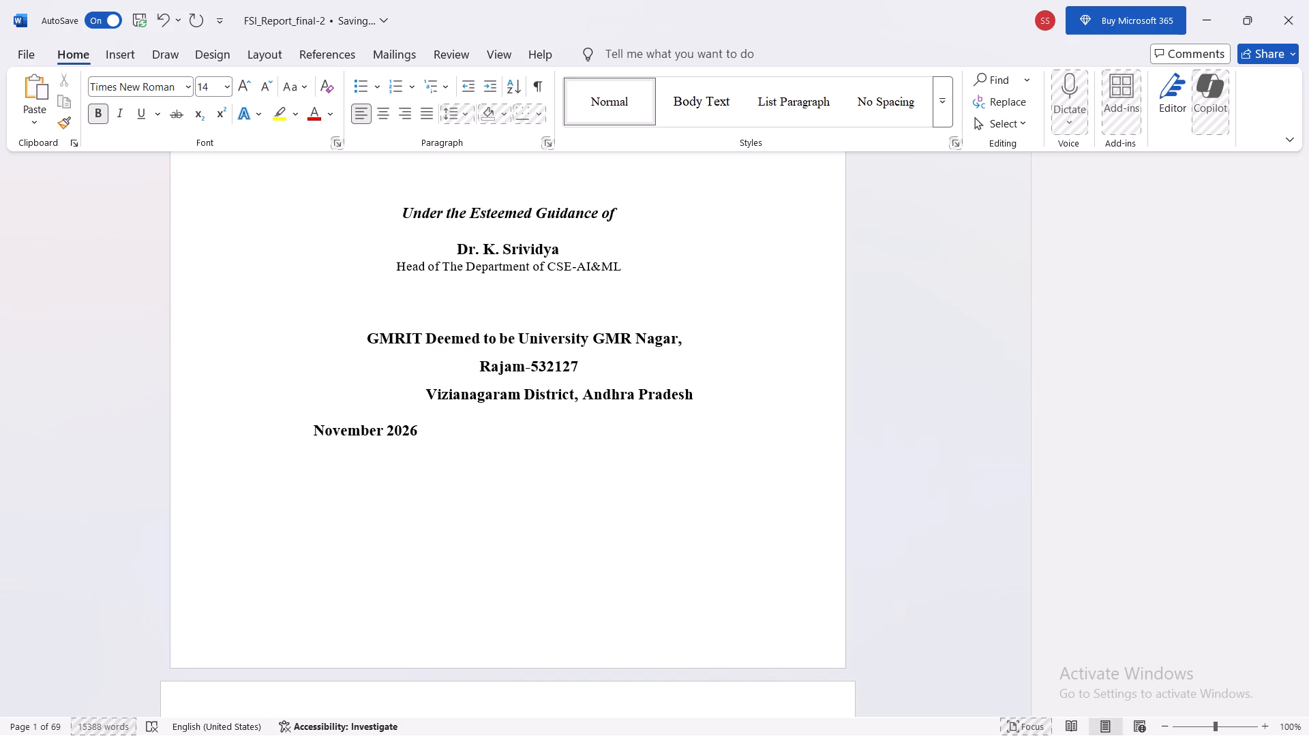
key("Return")
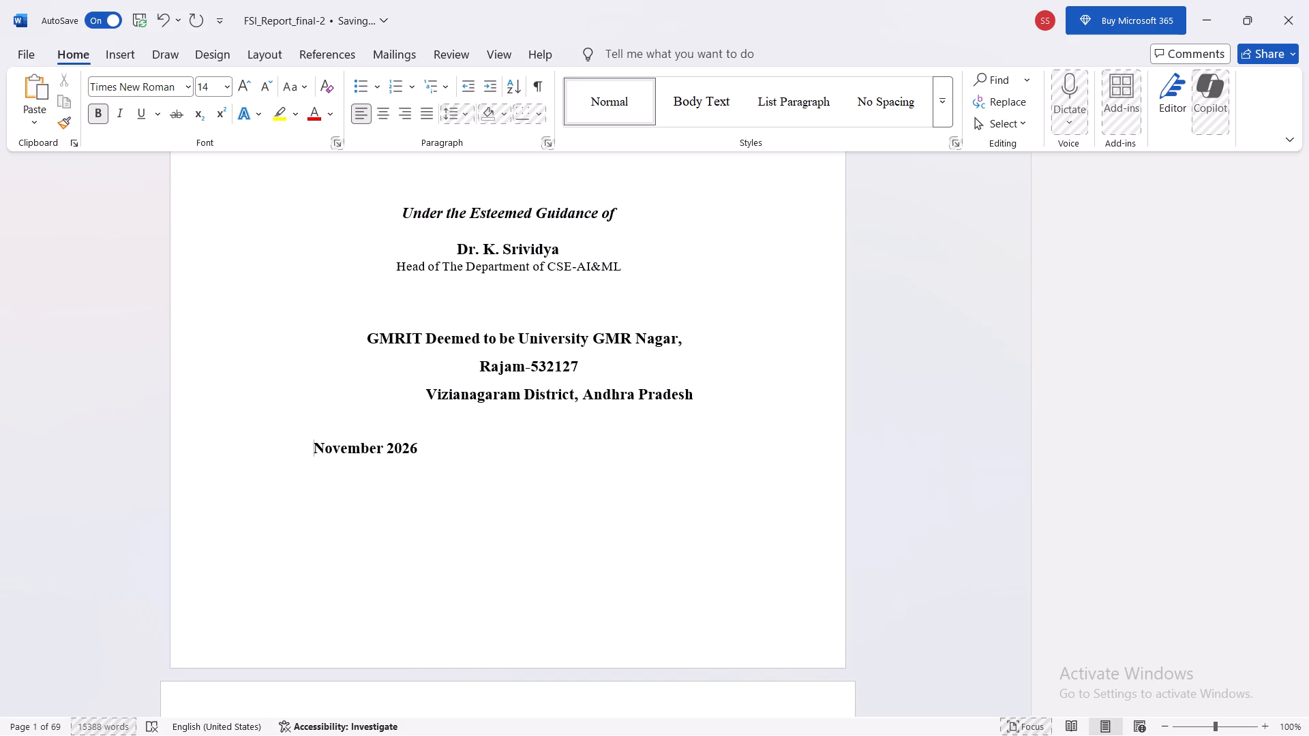
key("BackSpace")
Realign the Vizianagaram District line and the November 2026 date with leading spaces so both sit centred beneath the Rajam line.
key("space")
key("space")
key("space")
key("space")
key("space")
key("space")
key("space")
key("space")
key("space")
key("space")
key("space")
key("space")
key("space")
key("space")
key("space")
key("space")
key("space")
key("space")
key("space")
key("space")
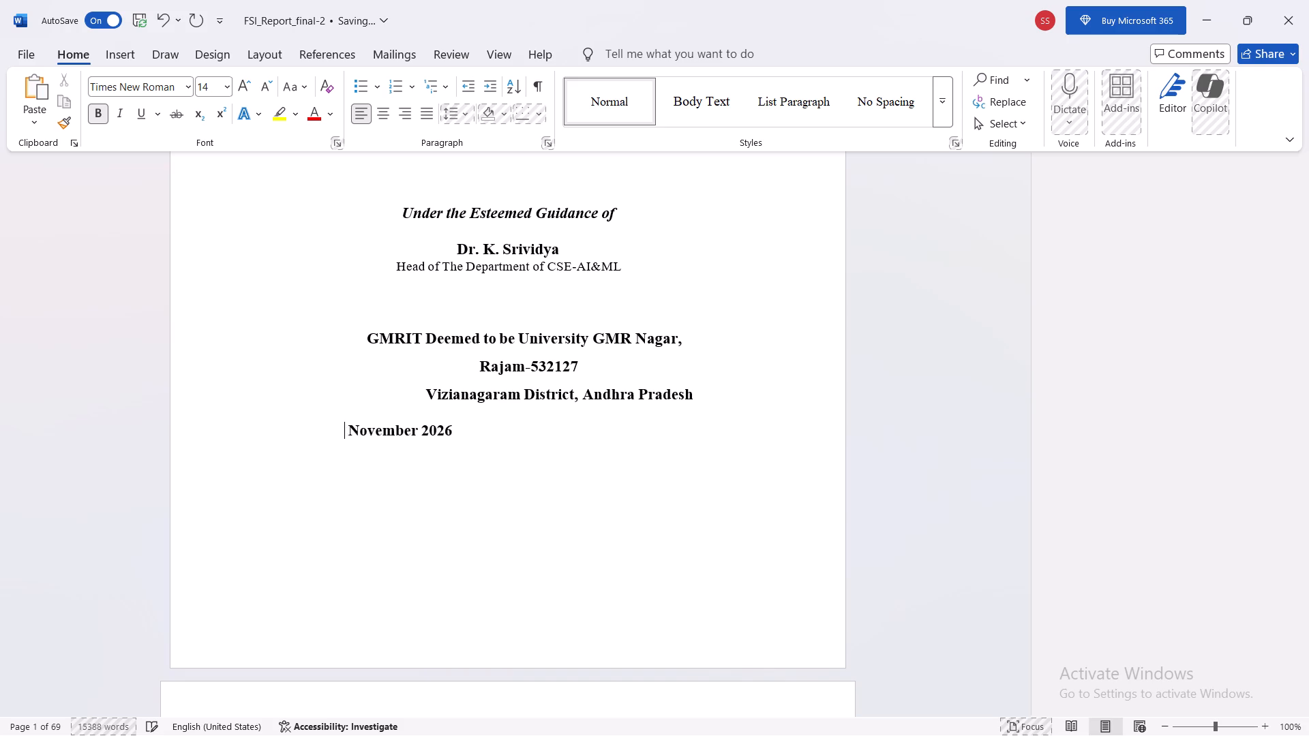
Replace the indentation before the Vizianagaram District line with eleven leading spaces so it sits centred beneath the Rajam-532127 line.
left_click(428, 397)
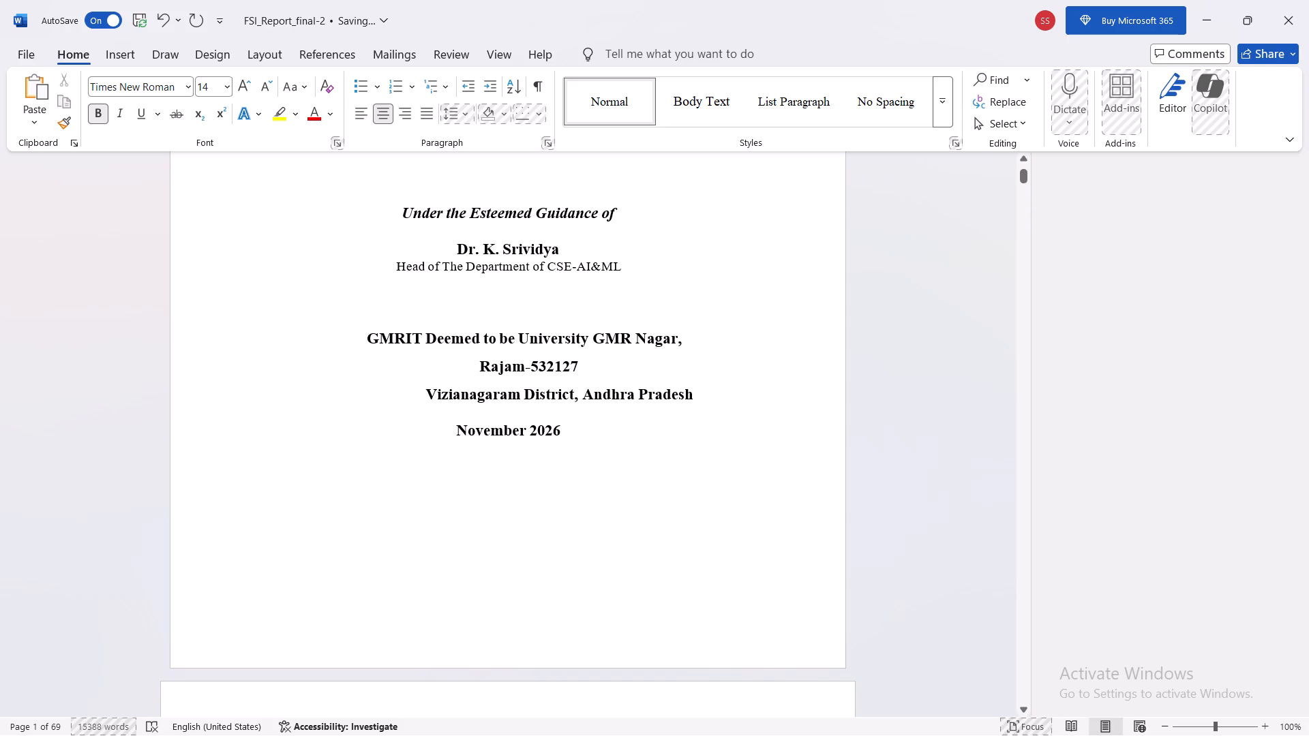
key("BackSpace")
key("BackSpace")
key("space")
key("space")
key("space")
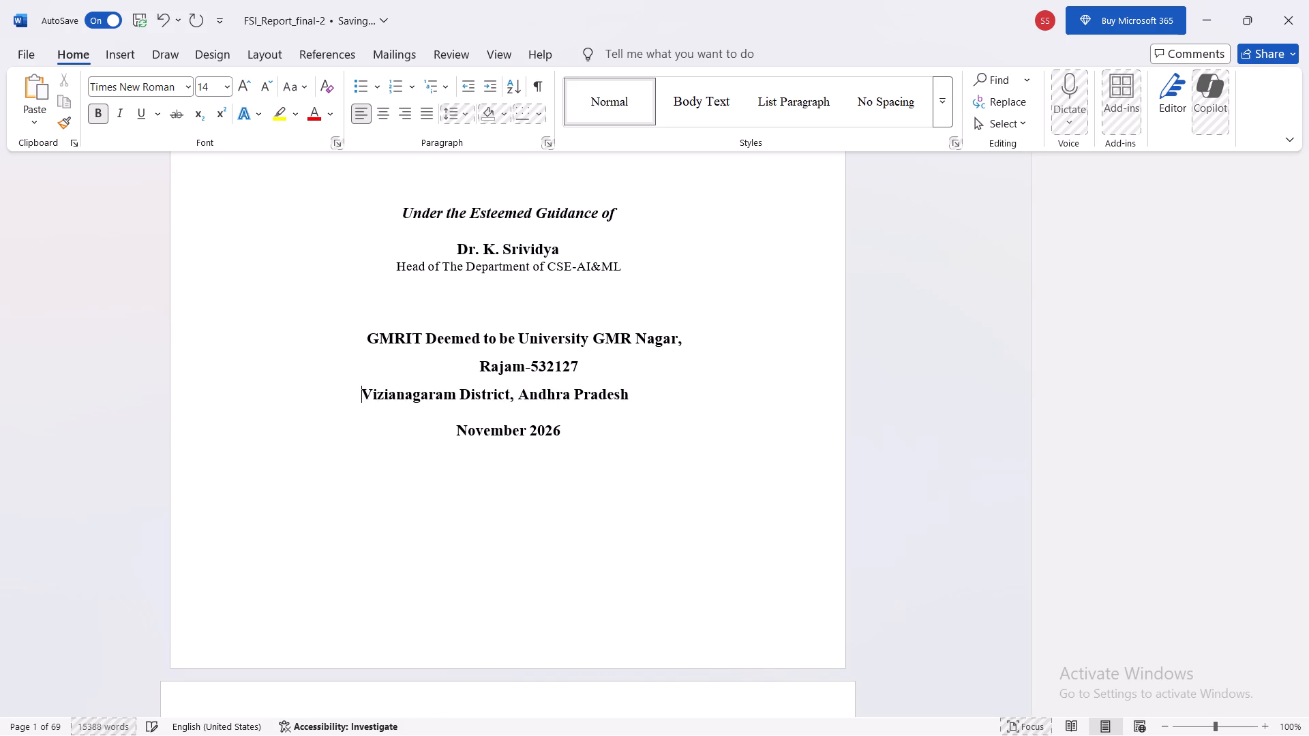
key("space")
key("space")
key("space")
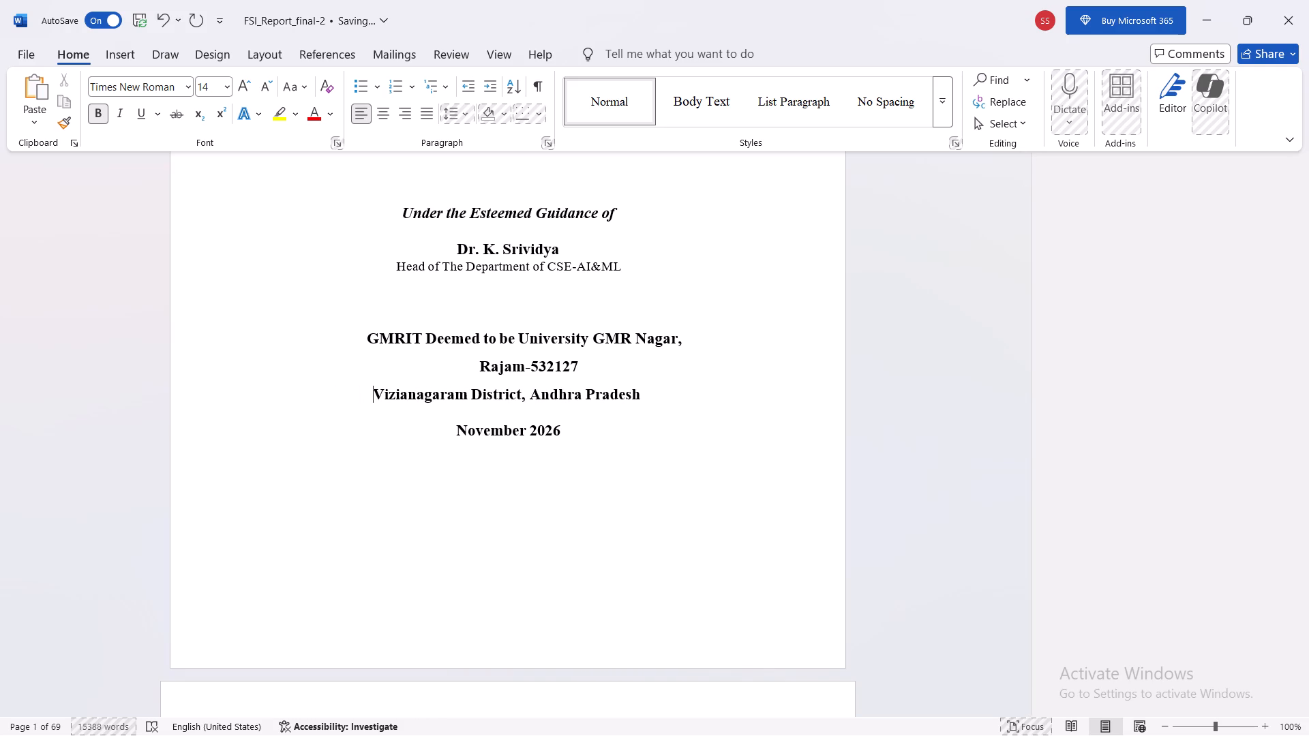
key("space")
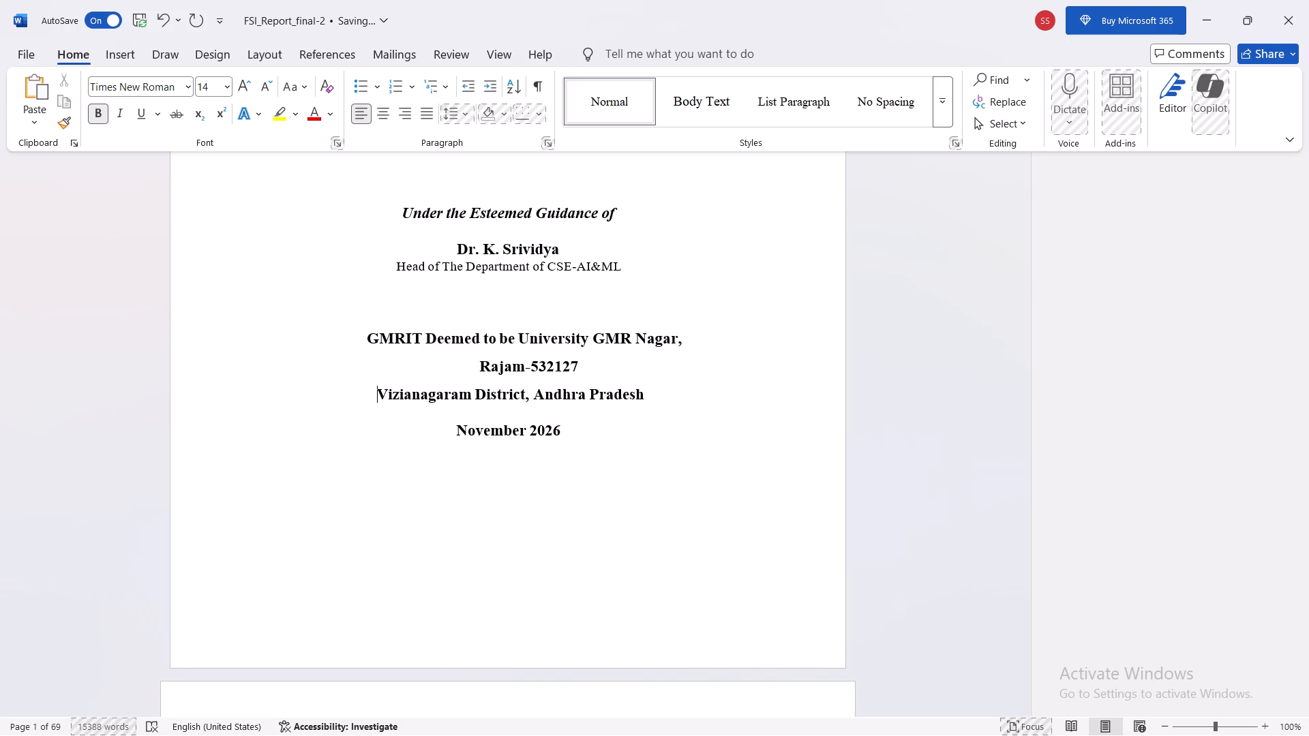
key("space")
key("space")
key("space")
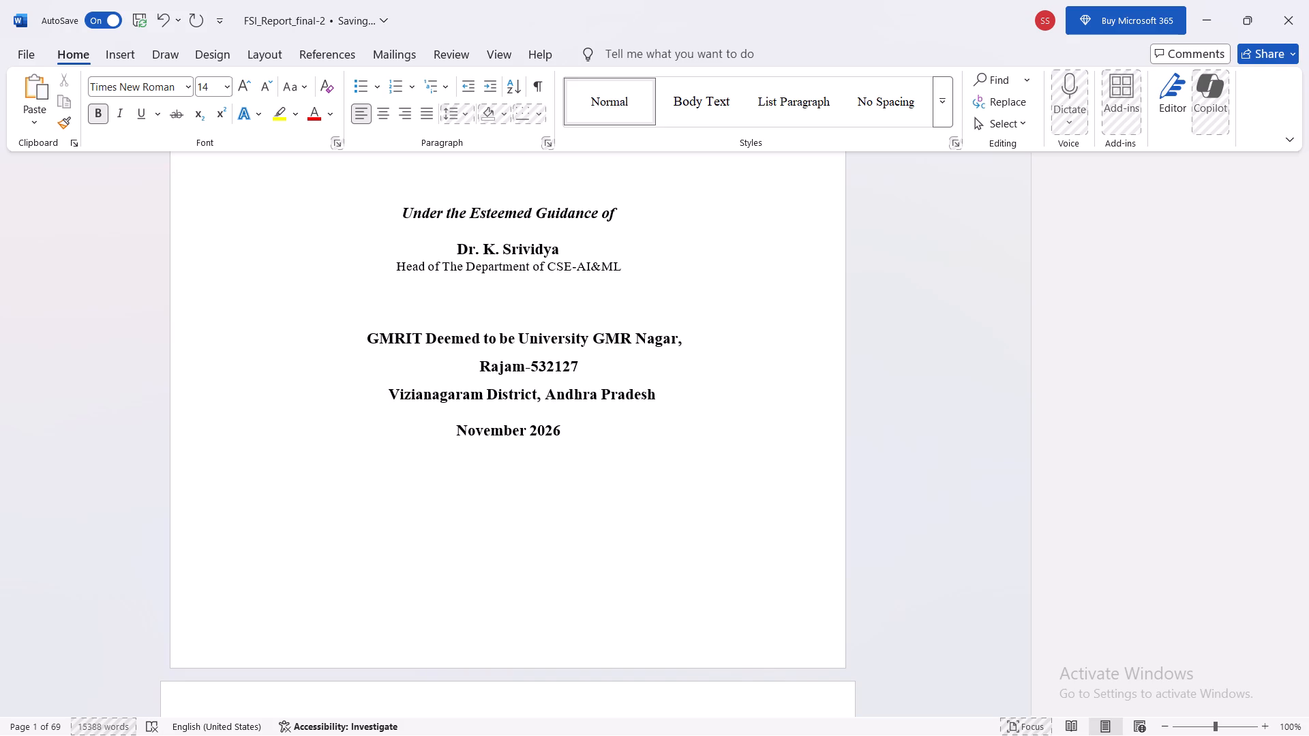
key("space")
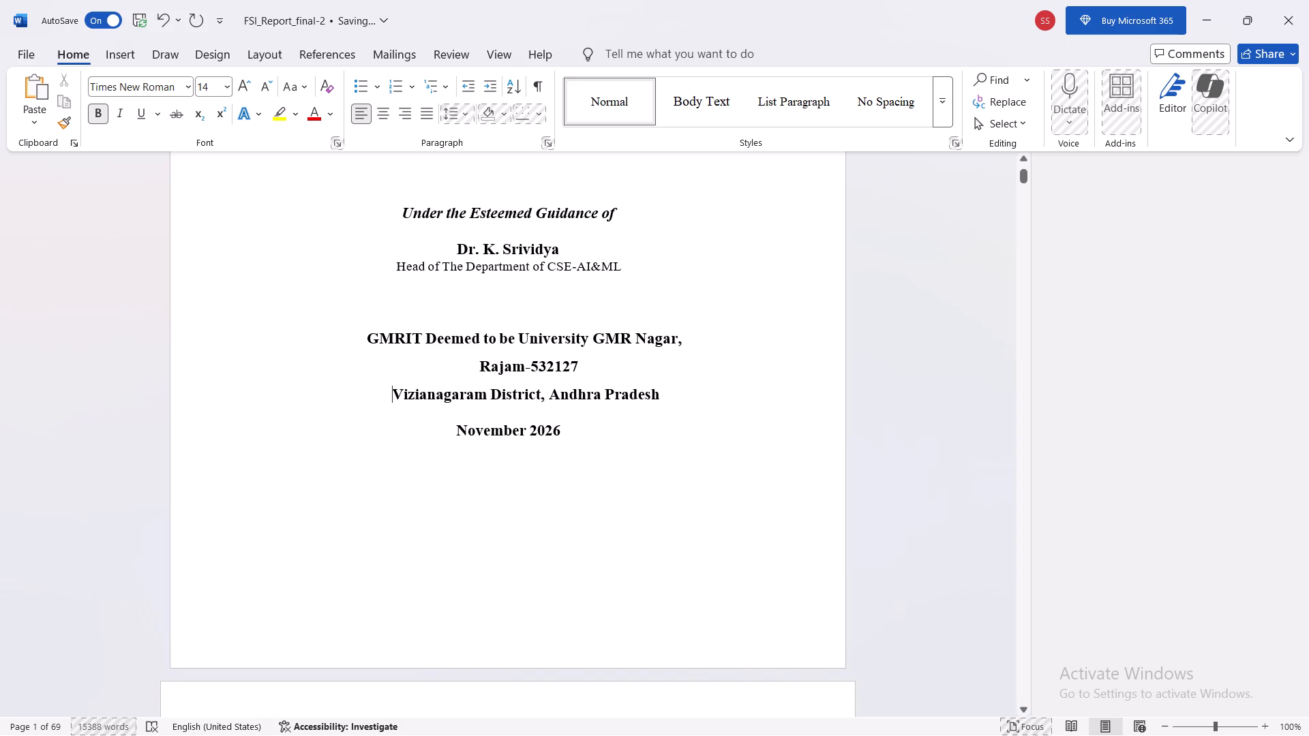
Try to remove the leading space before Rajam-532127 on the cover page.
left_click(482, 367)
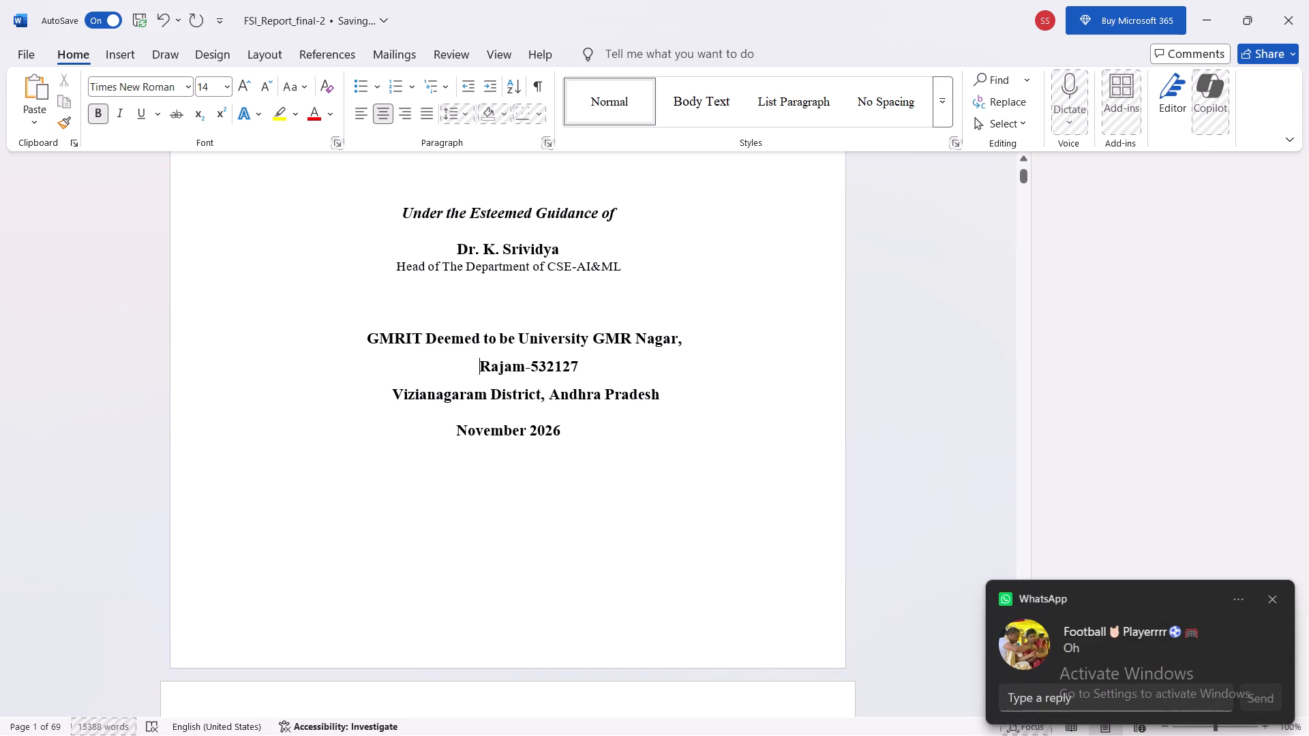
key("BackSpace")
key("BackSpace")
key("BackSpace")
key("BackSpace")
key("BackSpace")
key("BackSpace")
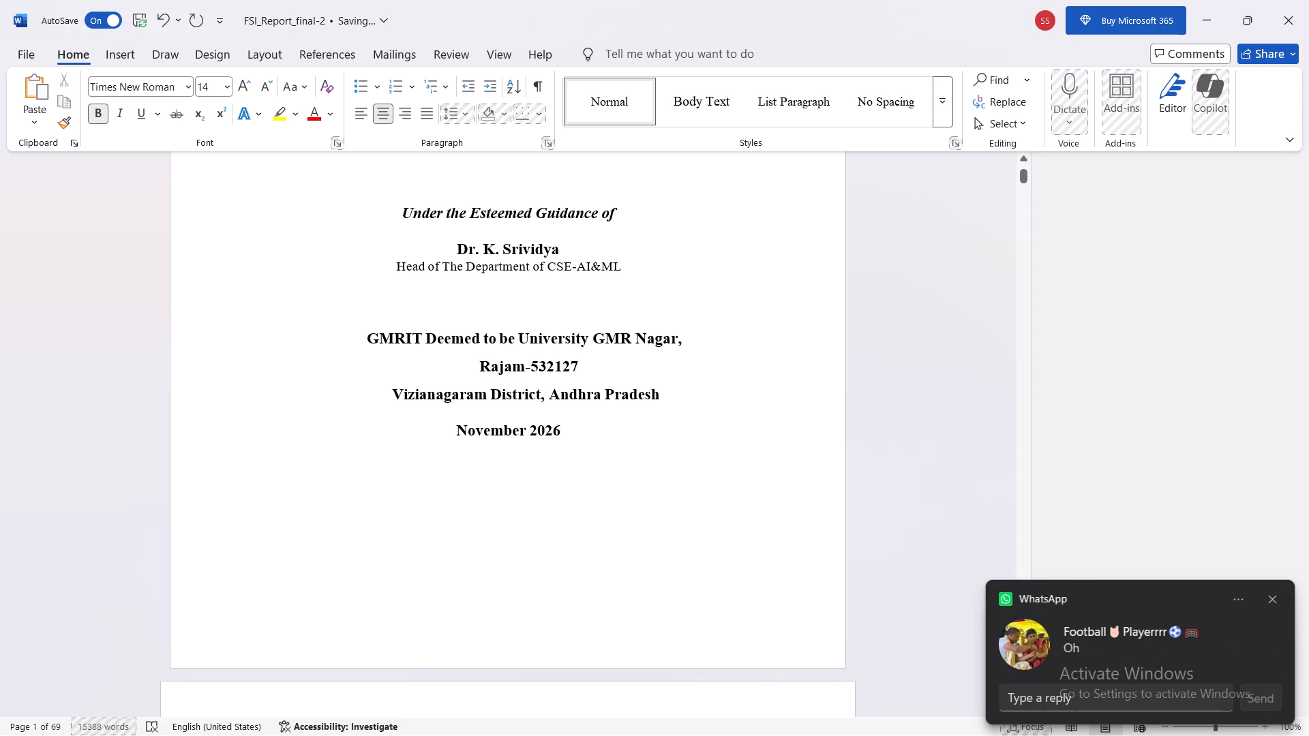
Remove the indentation before the Department of CSE heading on the Bonafide Certificate page so the heading fits on one line.
left_click(404, 542)
scroll(404, 542, "up", 1)
scroll(404, 542, "down", 1)
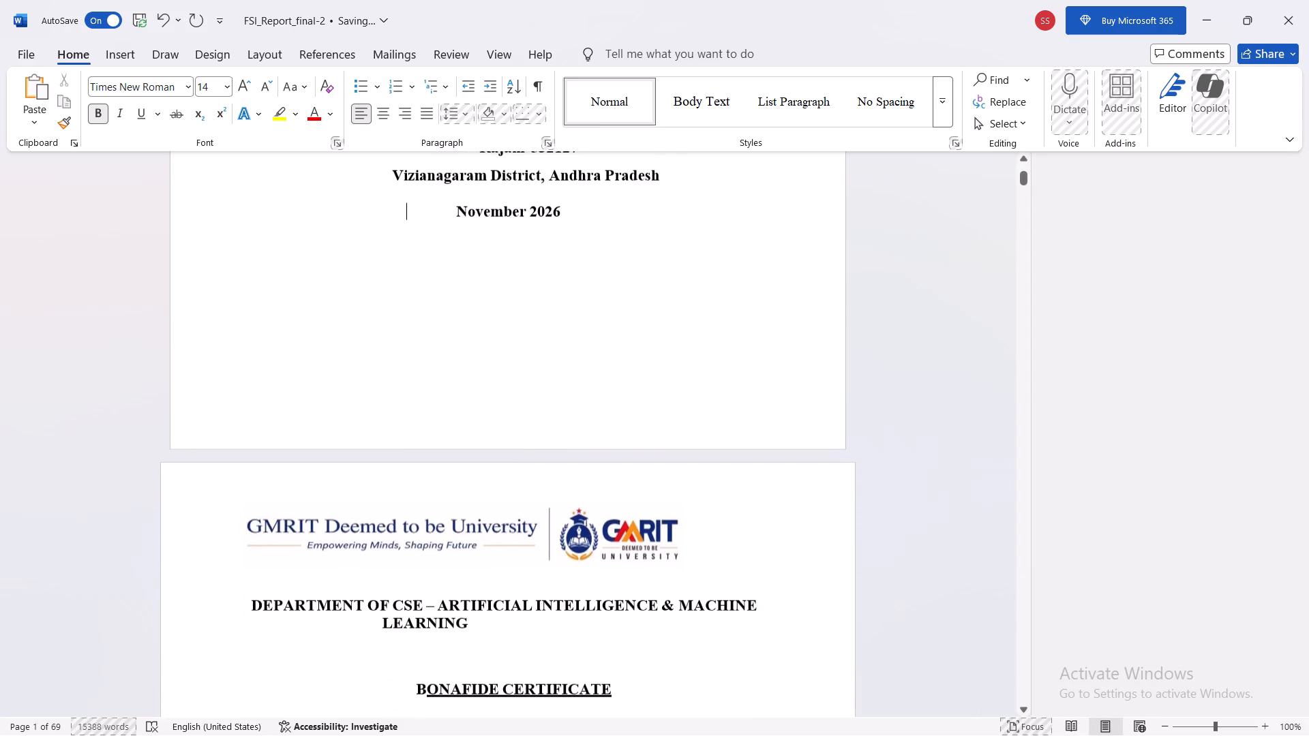
scroll(404, 542, "down", 2)
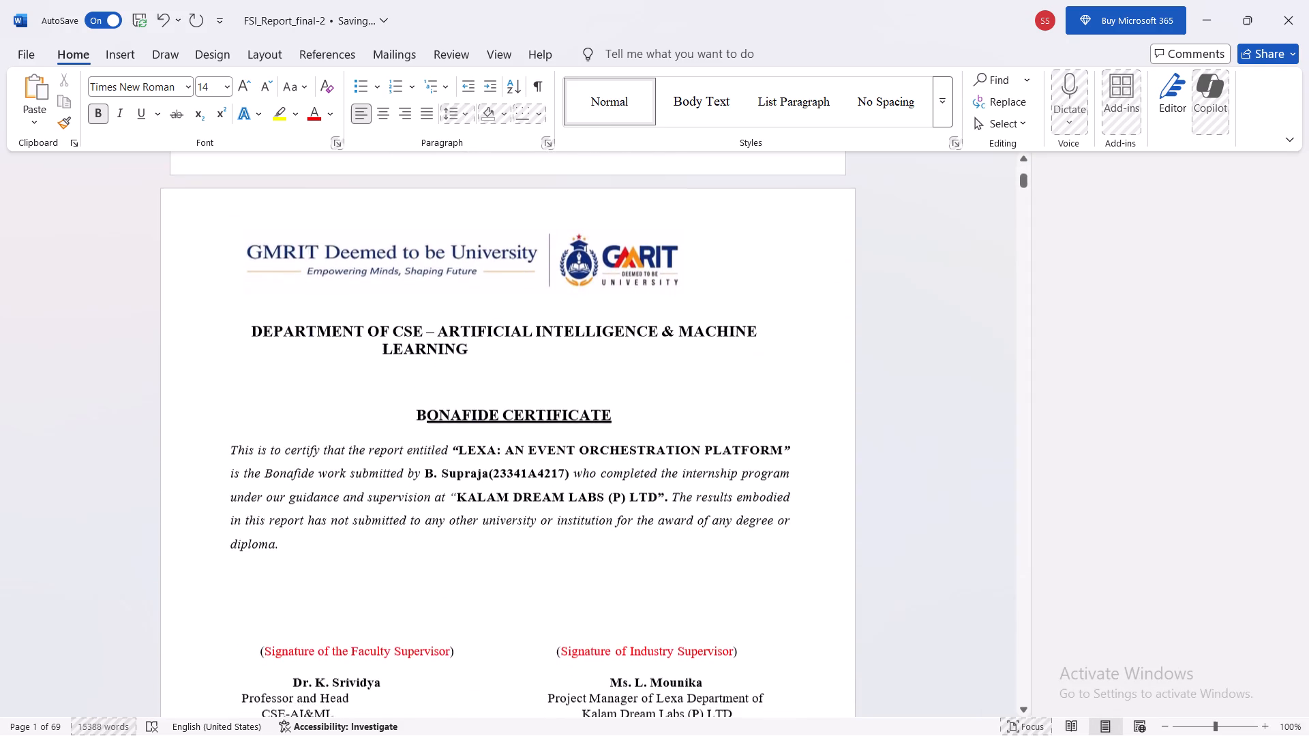
scroll(404, 542, "down", 1)
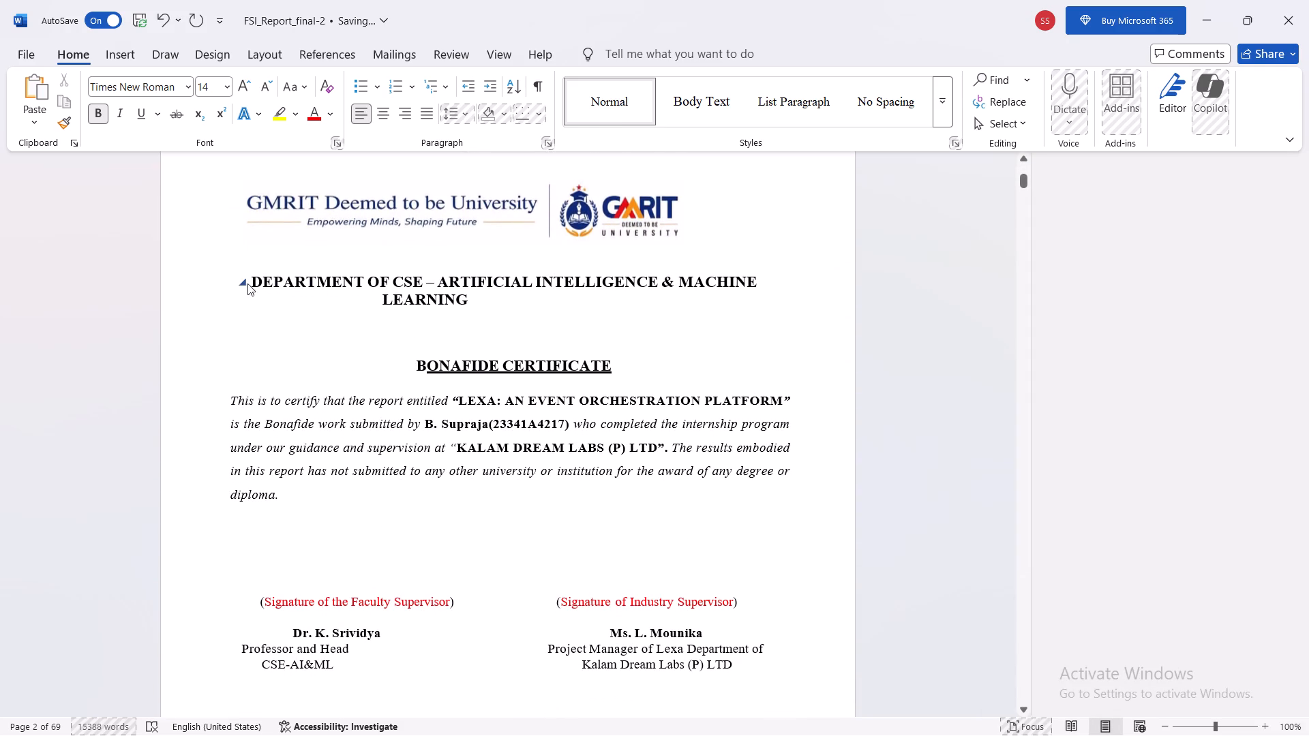
left_click(251, 283)
key("BackSpace")
key("BackSpace")
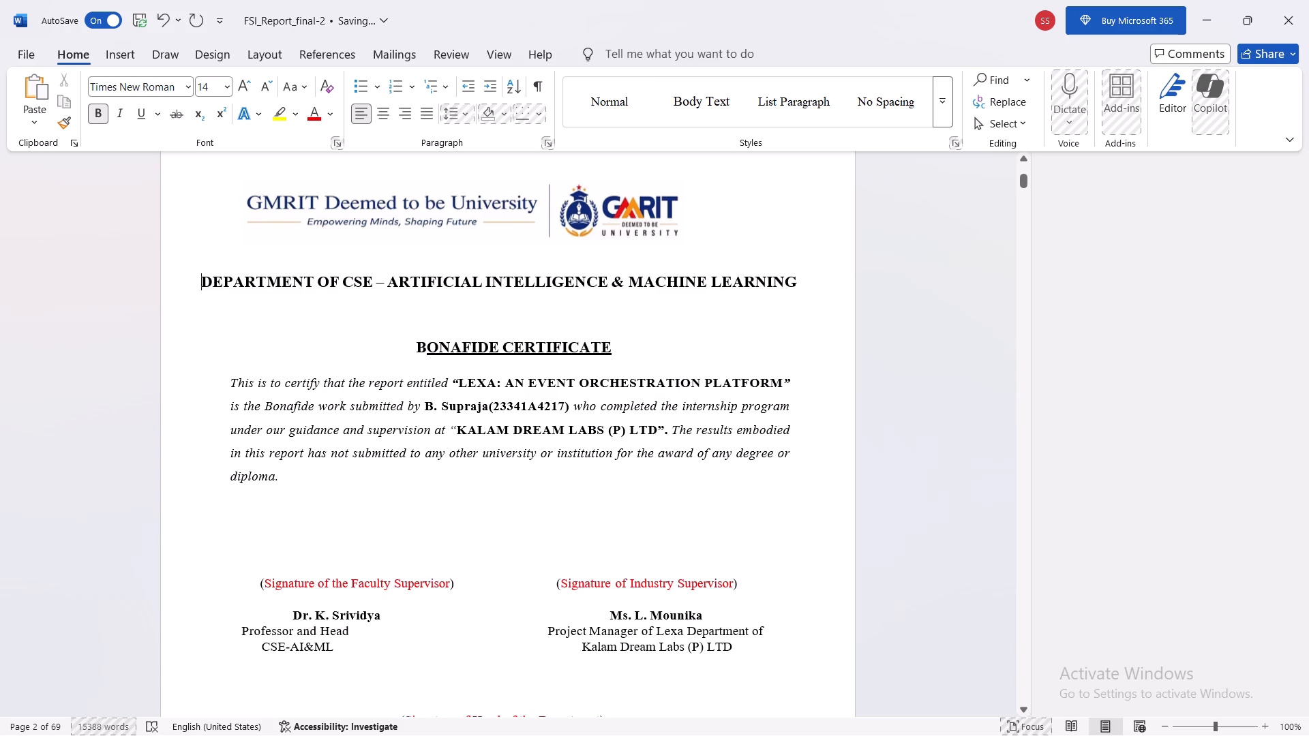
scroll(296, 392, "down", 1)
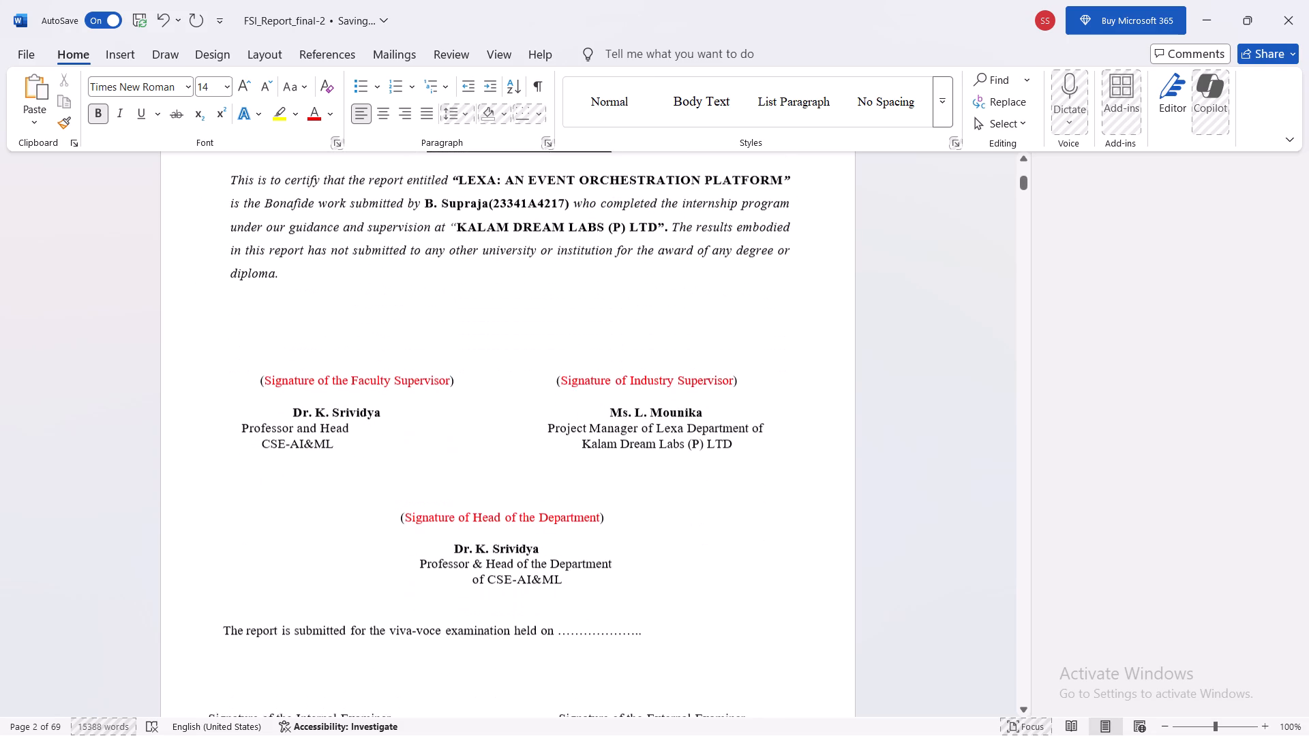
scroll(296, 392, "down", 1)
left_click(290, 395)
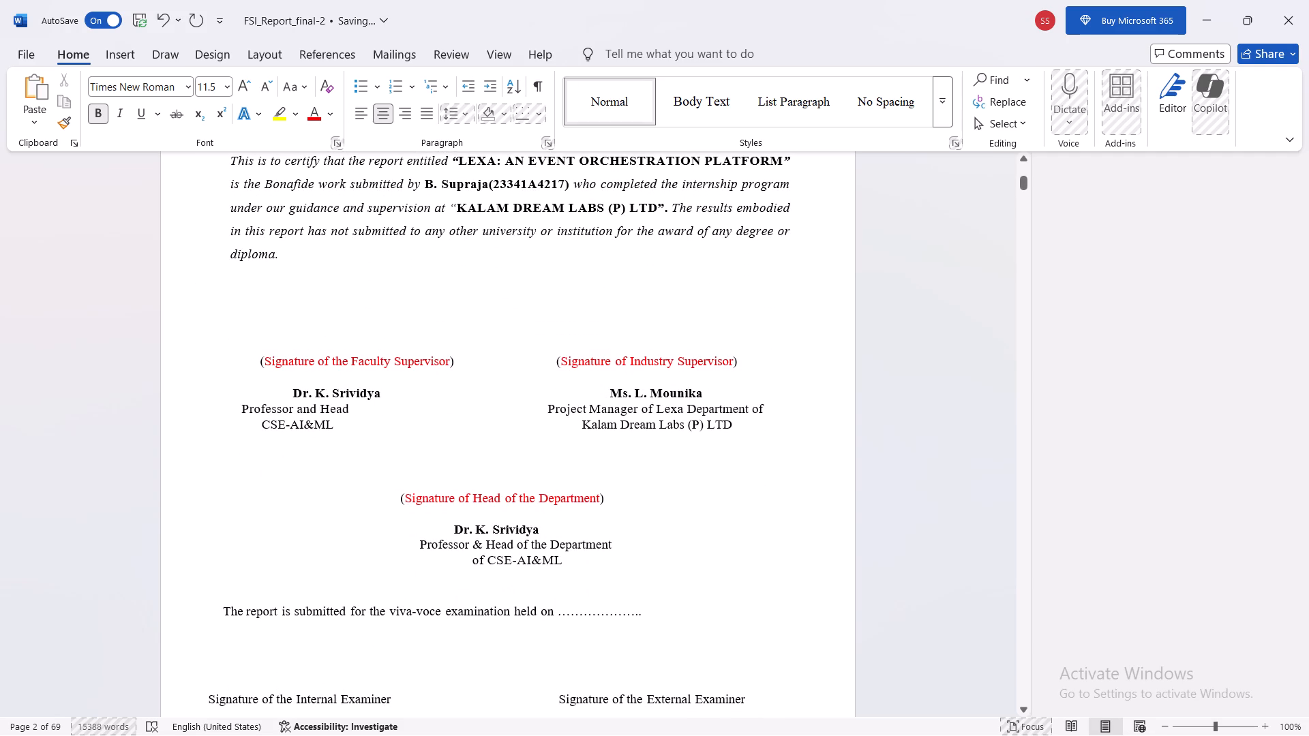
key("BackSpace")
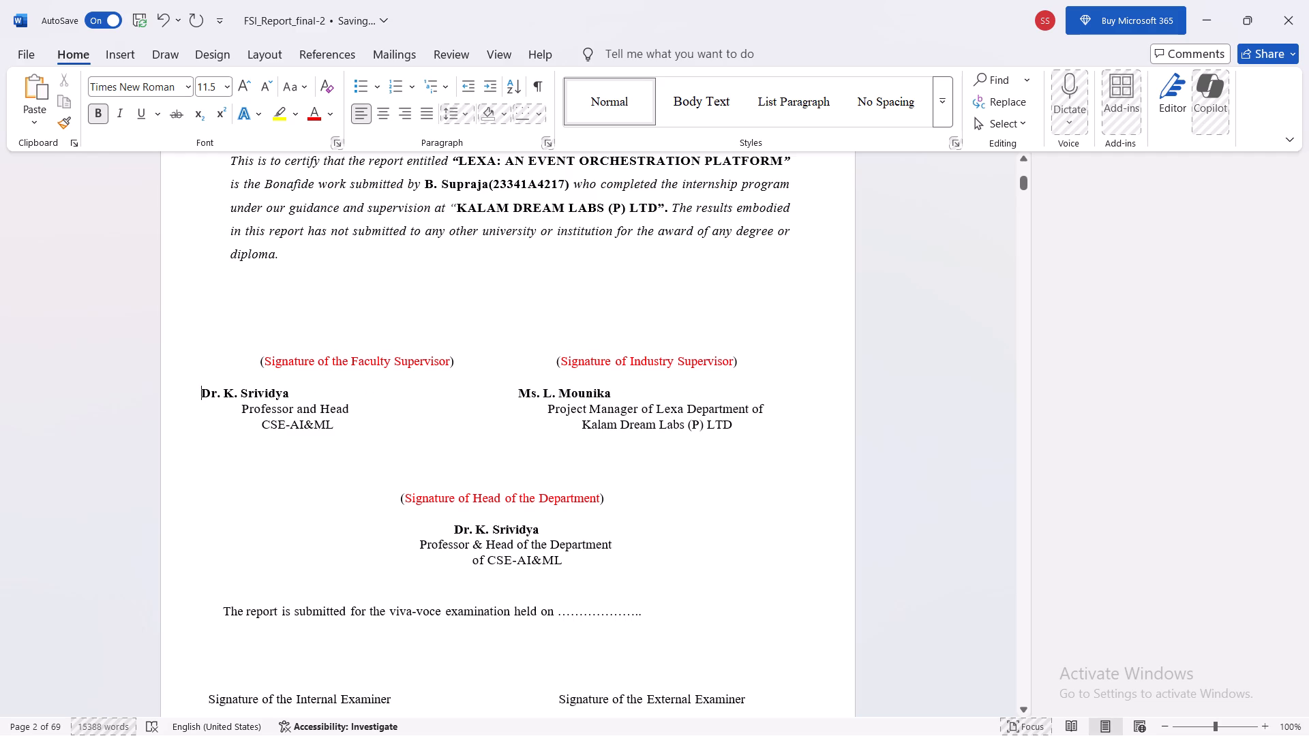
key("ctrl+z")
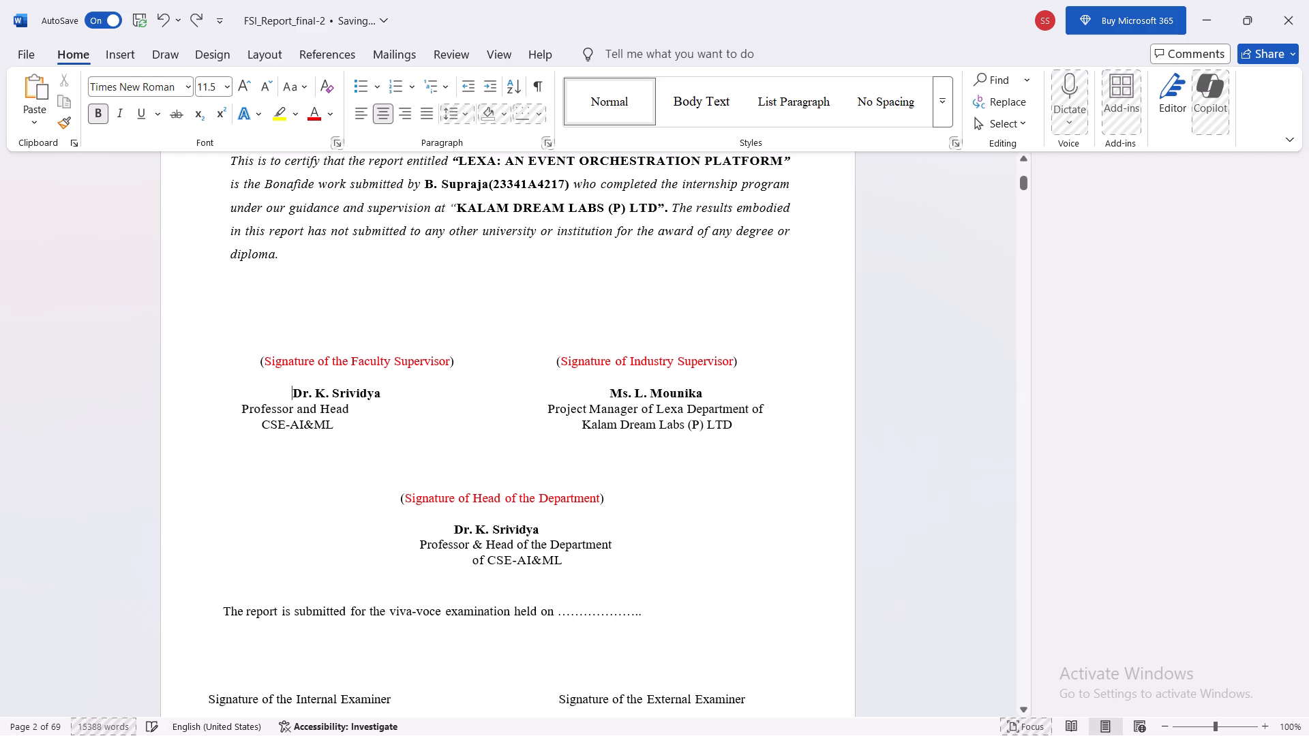
On the Bonafide Certificate page, indent the faculty supervisor's "Professor and Head" line with eight leading spaces so it sits under the name.
left_click(239, 404)
key("space")
key("space")
key("space")
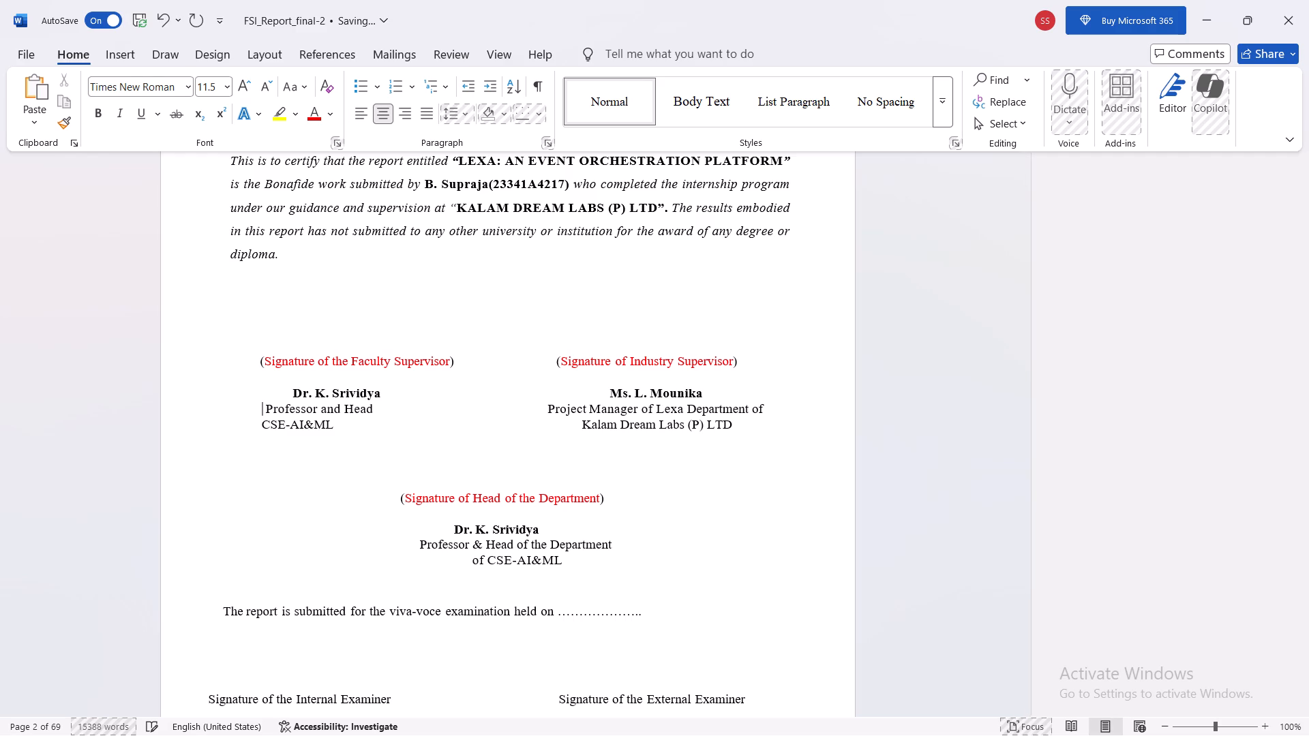
key("space")
key("space")
key("space")
key("space")
key("space")
key("space")
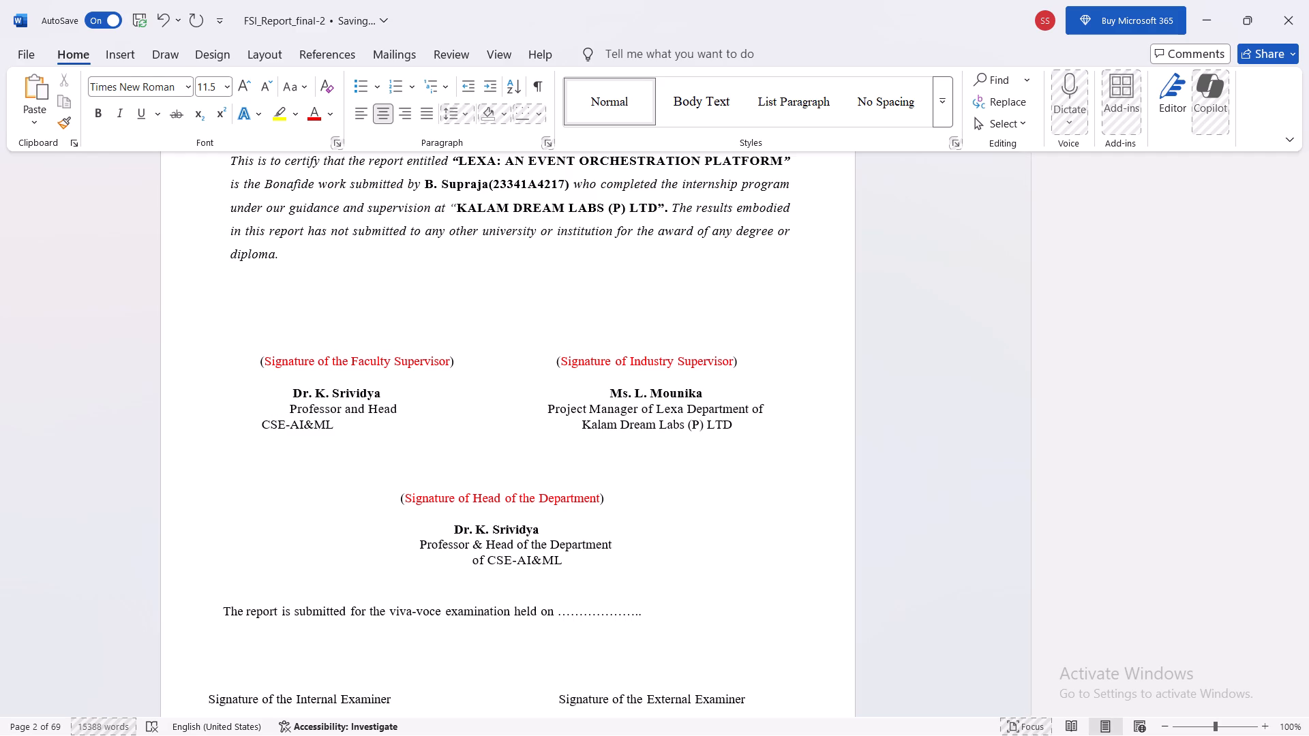
key("BackSpace")
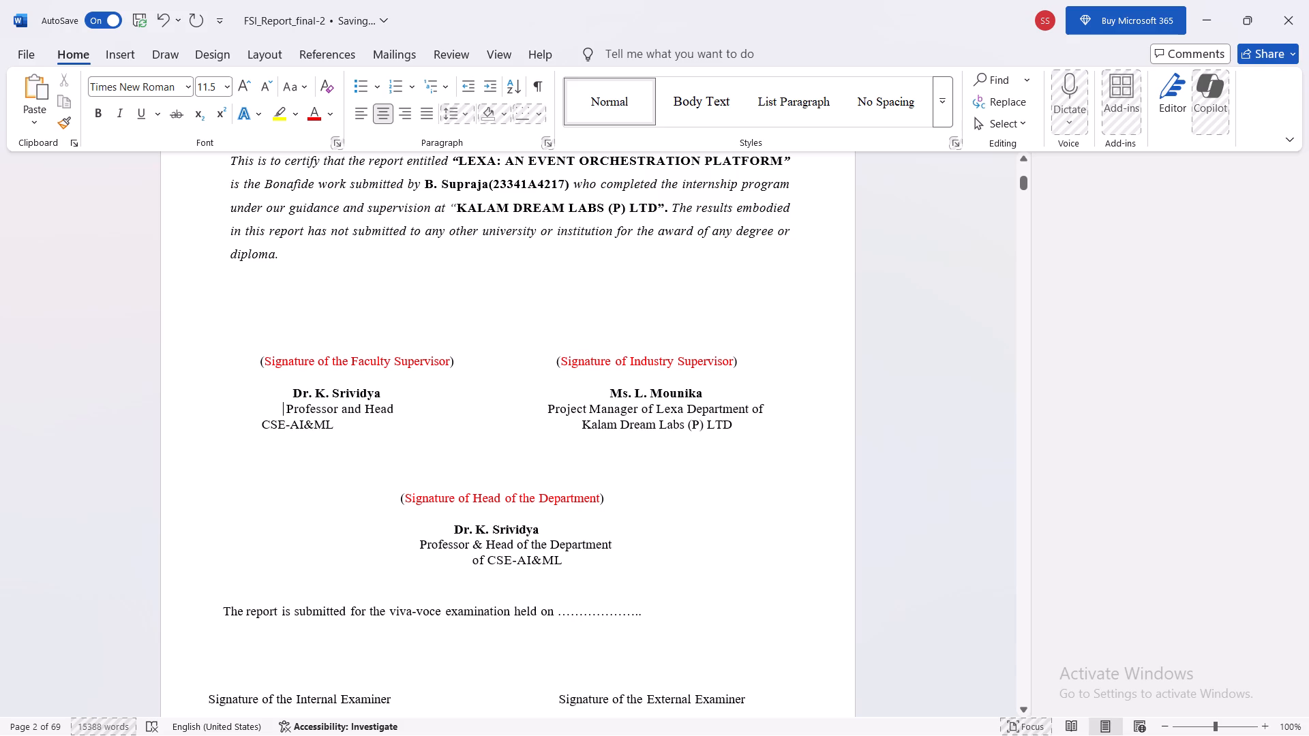
Try to indent the CSE-AI&ML line under the faculty supervisor's title with eight leading spaces.
left_click(267, 427)
left_click(262, 427)
key("space")
key("space")
key("space")
key("space")
key("space")
key("space")
key("space")
key("space")
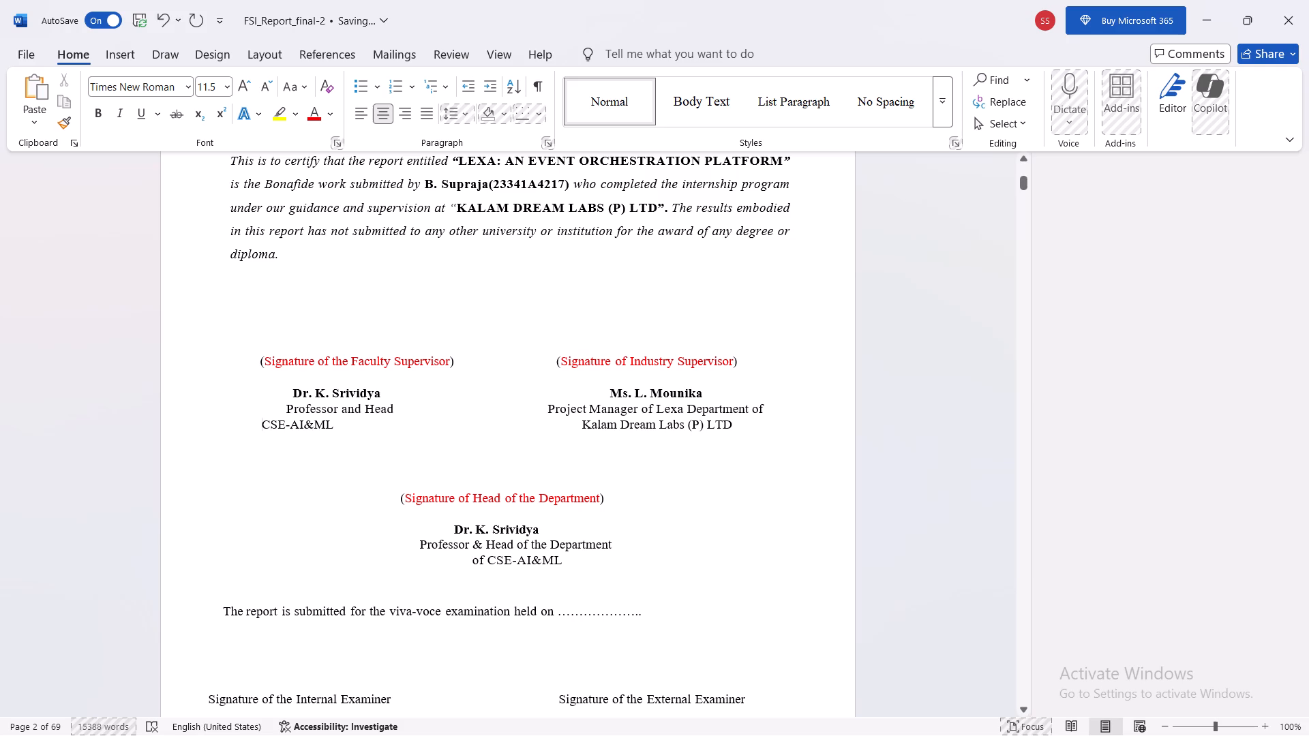
Extend the faculty supervisor's title "Professor and Head" with "of the Departmrnt", using a capital D.
left_click(400, 408)
key("space")
type("of th")
type("e dep")
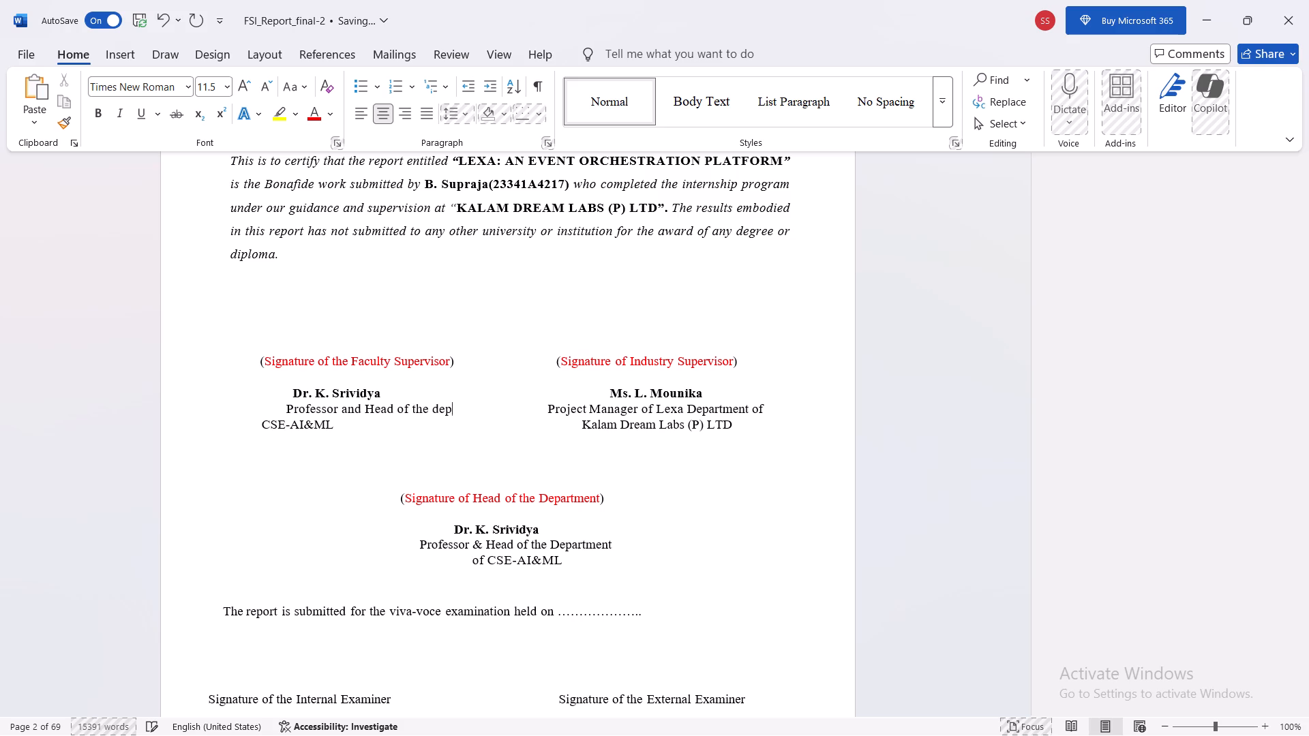
key("Left")
key("Left")
key("Left")
key("Right")
key("BackSpace")
key("shift+d")
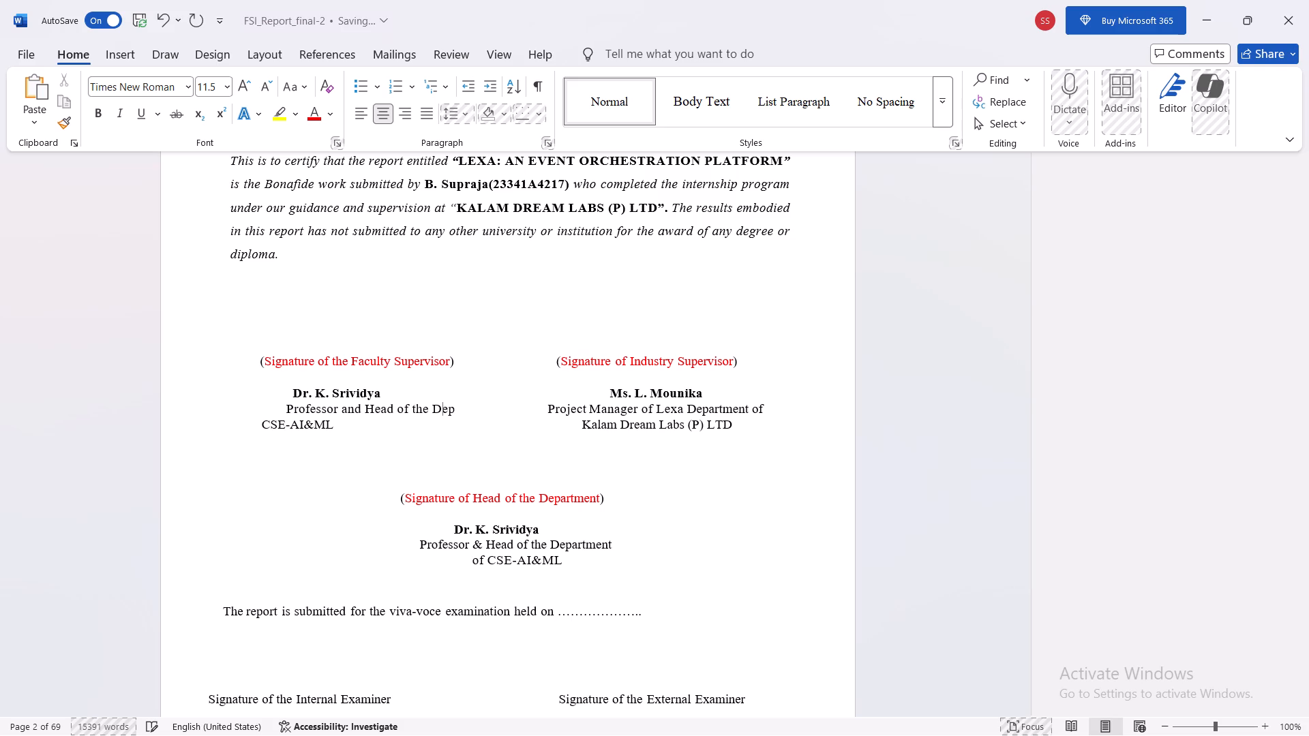
key("Right")
key("Right")
type("artmrnt")
Review the report's front matter from the cover page through the certificates, acknowledgement, table of contents and list of tables to the list of abbreviations.
scroll(511, 345, "up", 4)
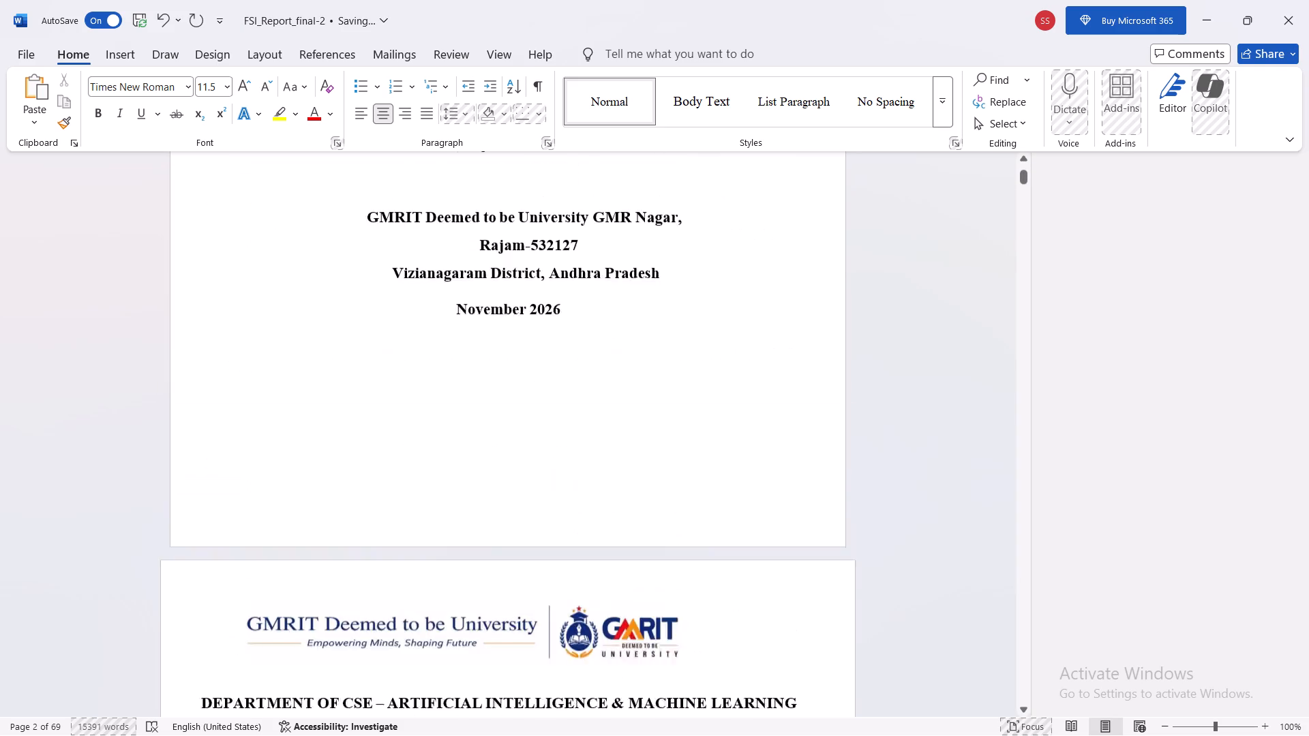
scroll(511, 345, "up", 3)
scroll(511, 345, "down", 2)
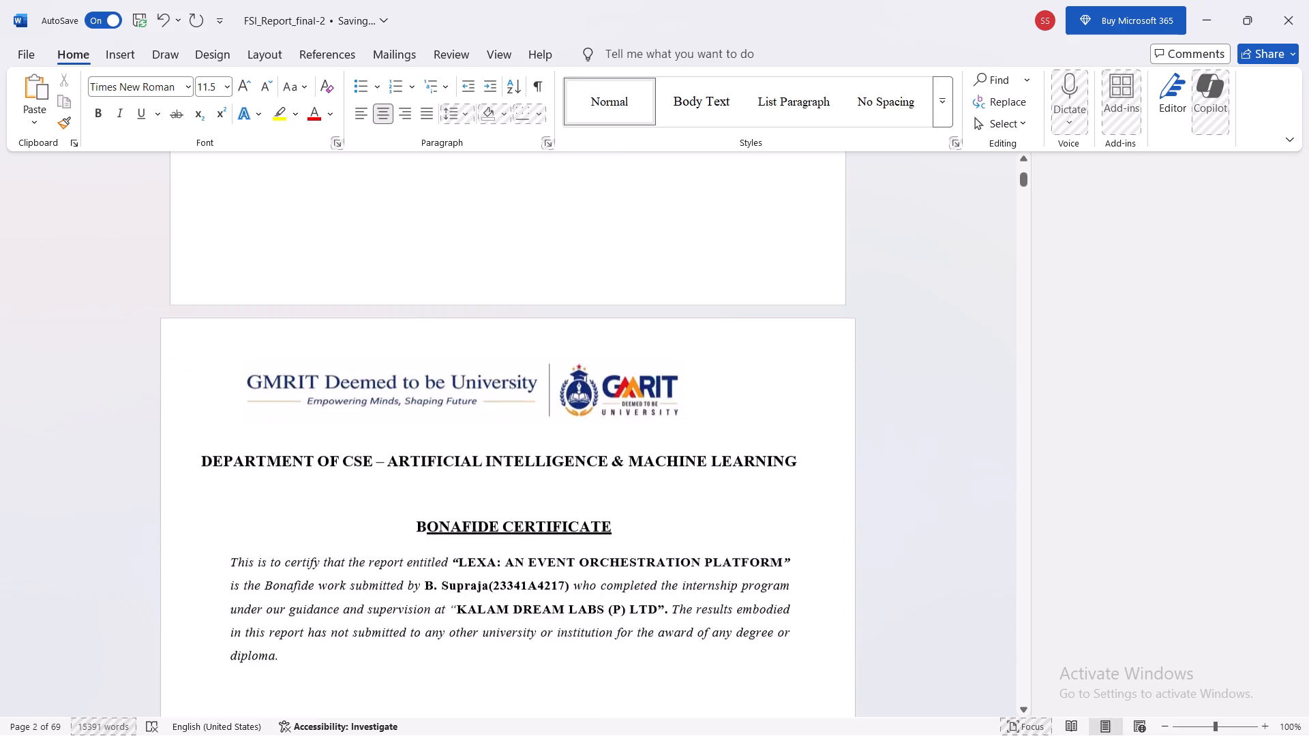
scroll(511, 345, "down", 4)
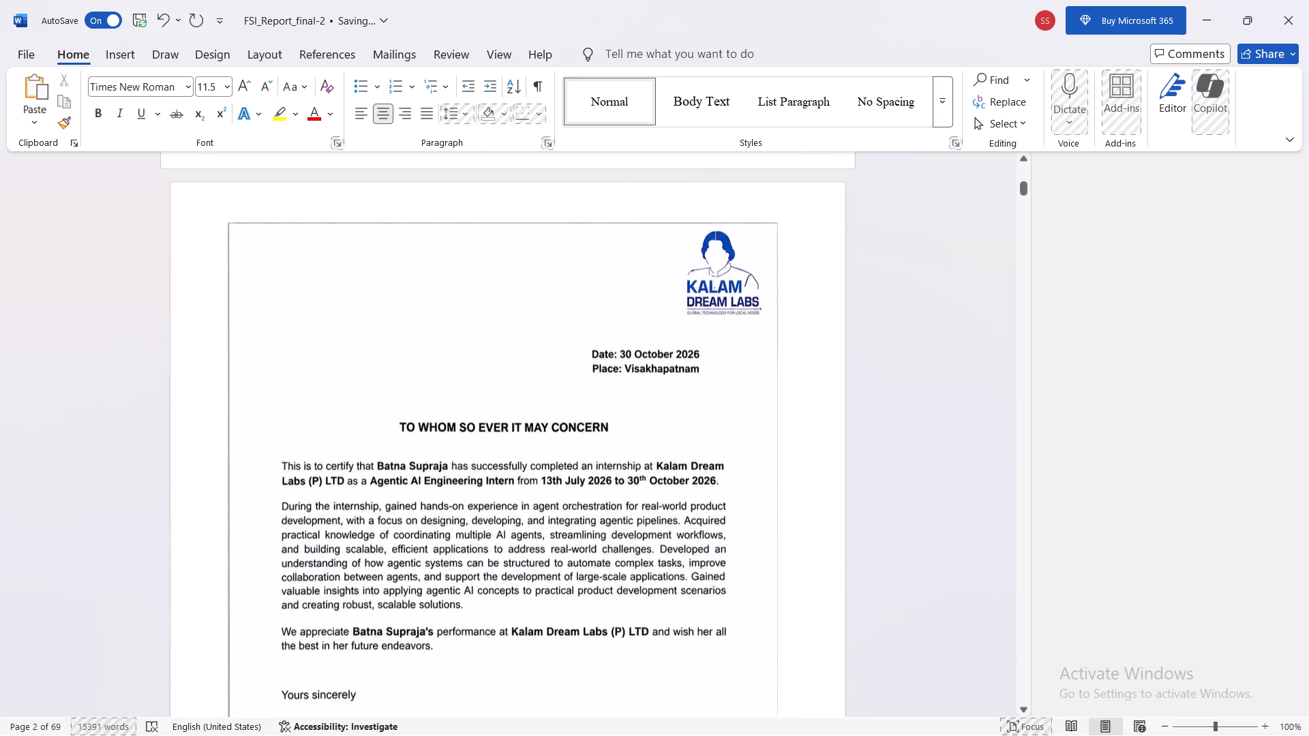
scroll(511, 345, "down", 1)
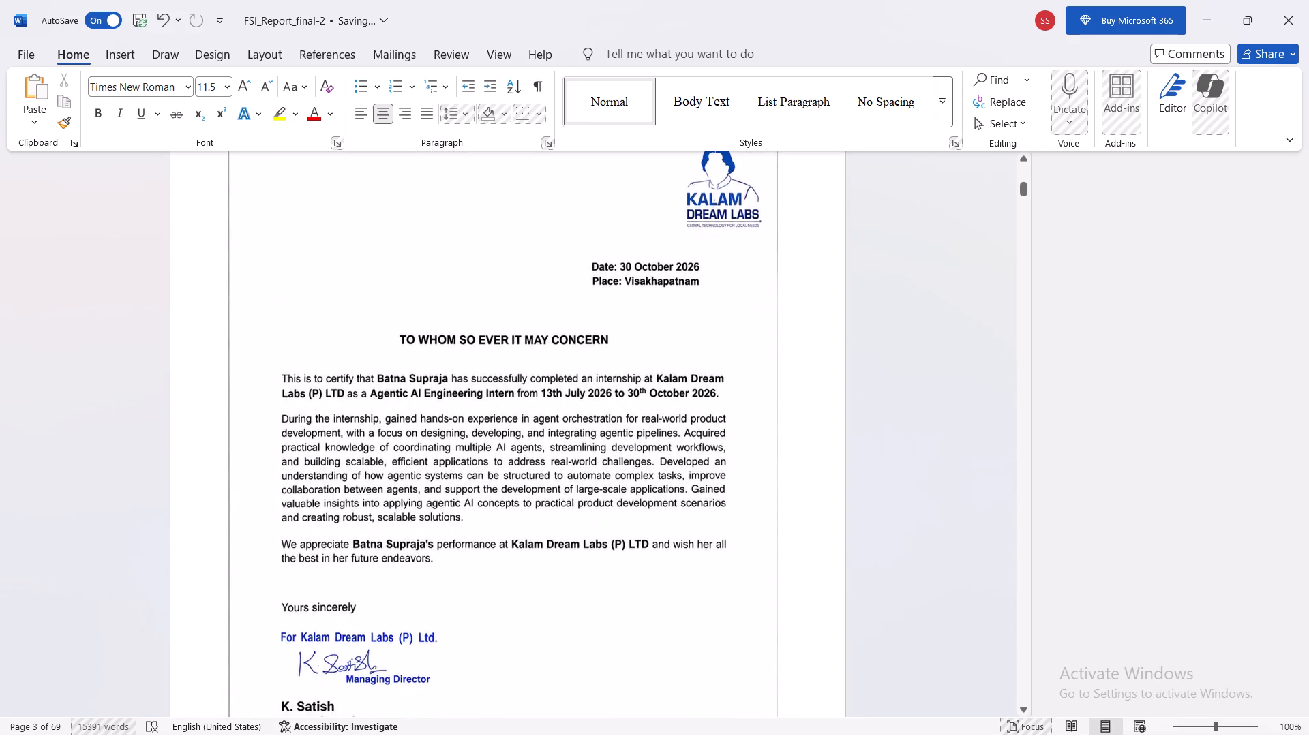
scroll(511, 345, "down", 1)
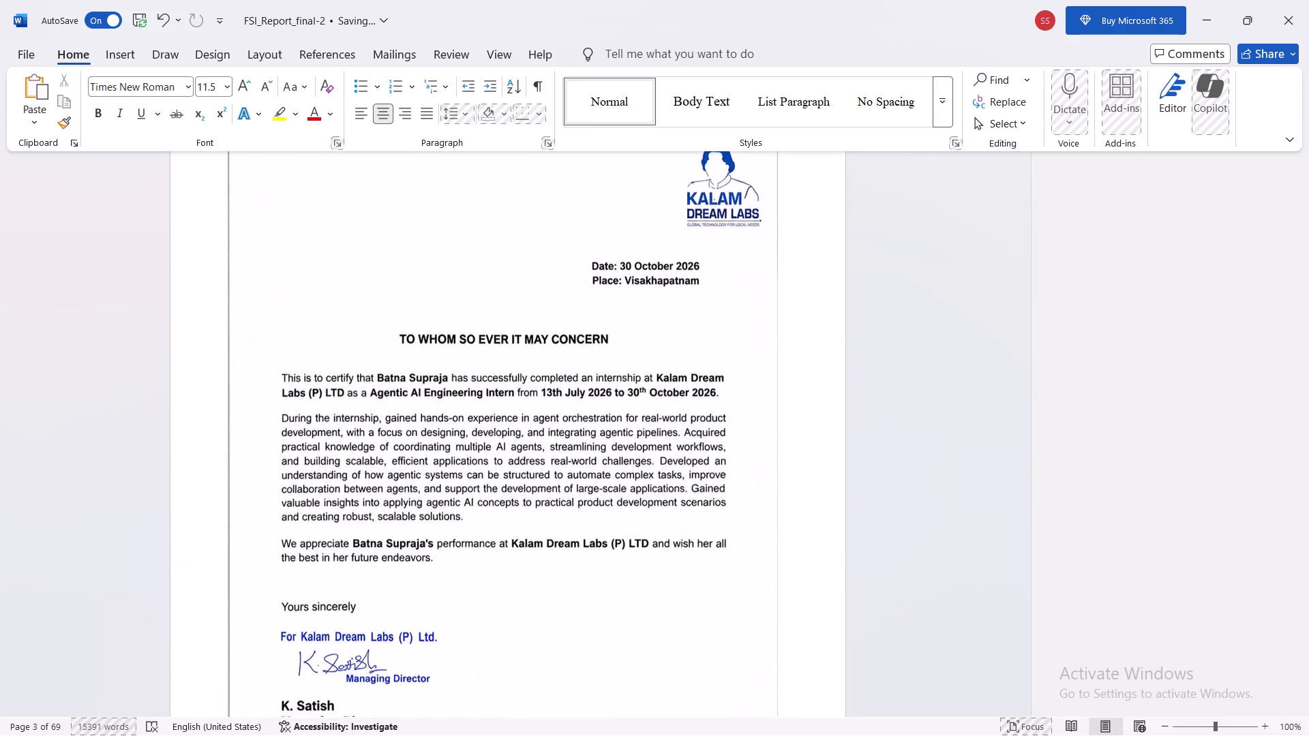
scroll(511, 345, "down", 3)
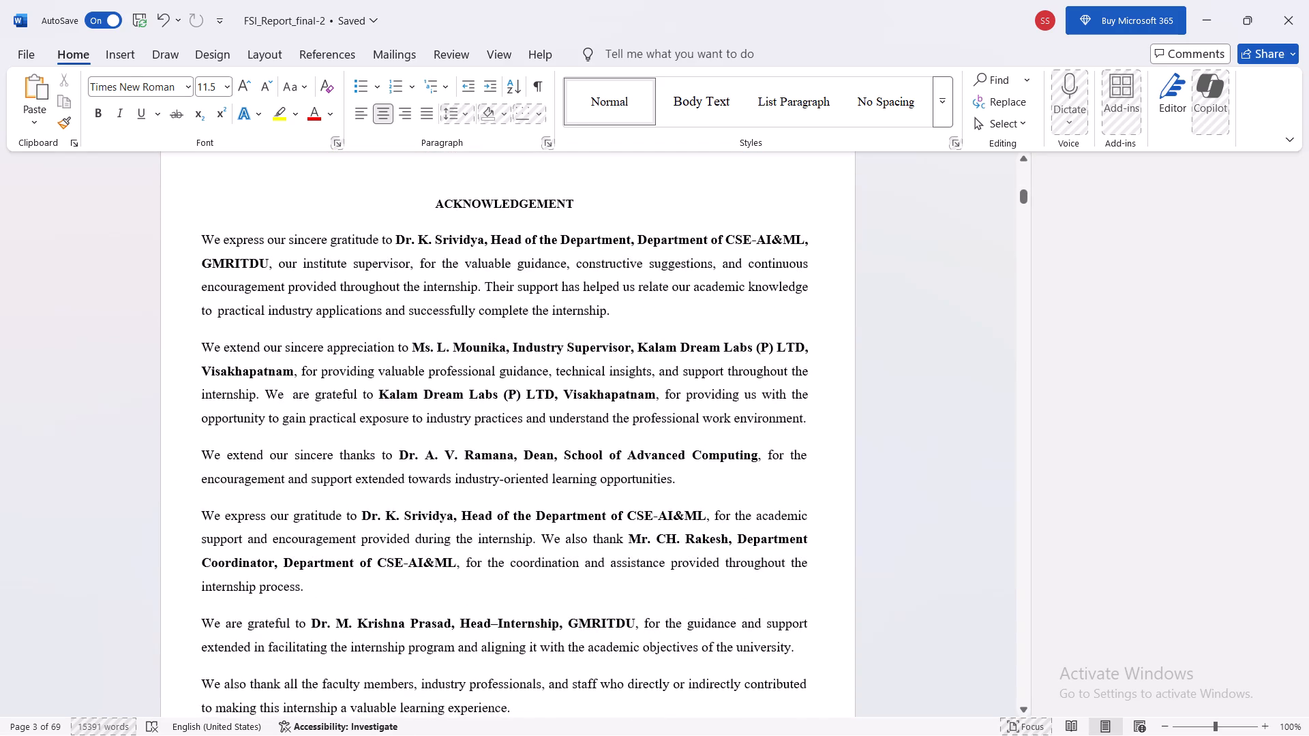
scroll(511, 345, "down", 3)
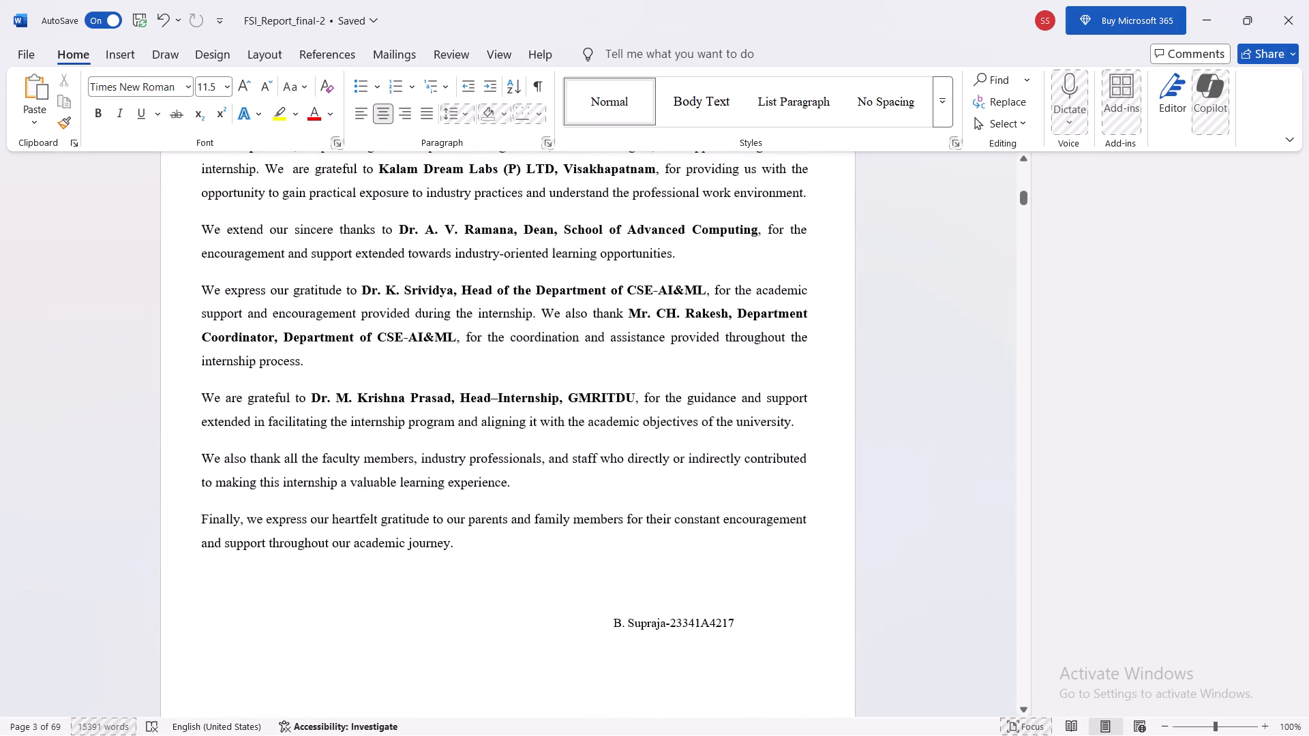
scroll(511, 345, "down", 8)
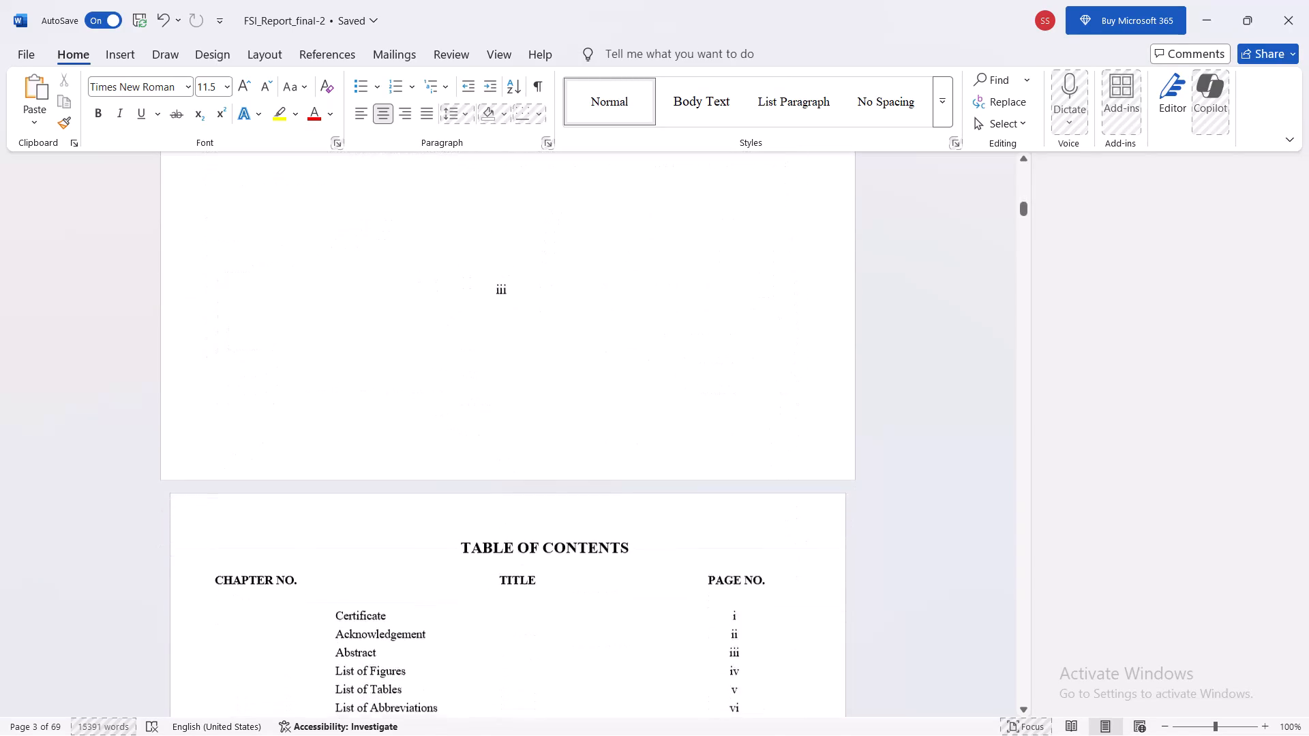
scroll(511, 345, "down", 3)
left_click(511, 345)
scroll(511, 345, "down", 2)
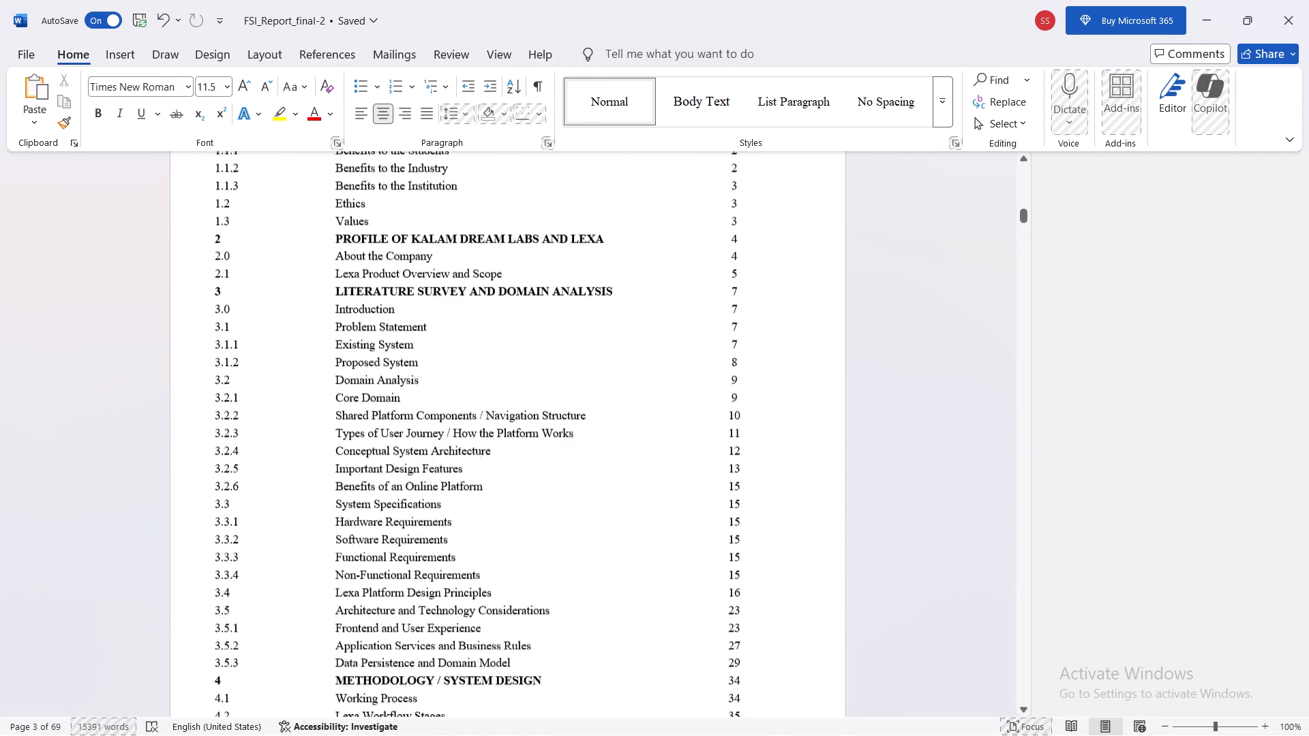
scroll(511, 345, "down", 5)
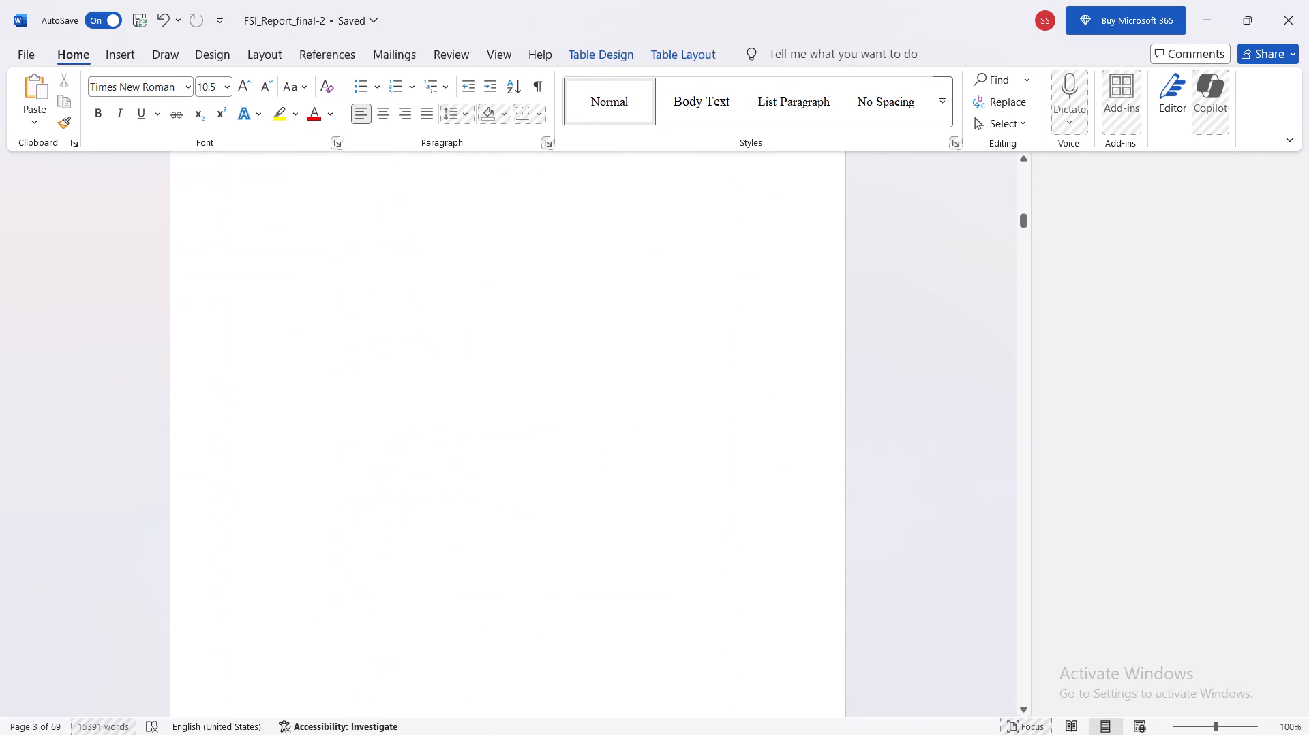
scroll(511, 345, "down", 5)
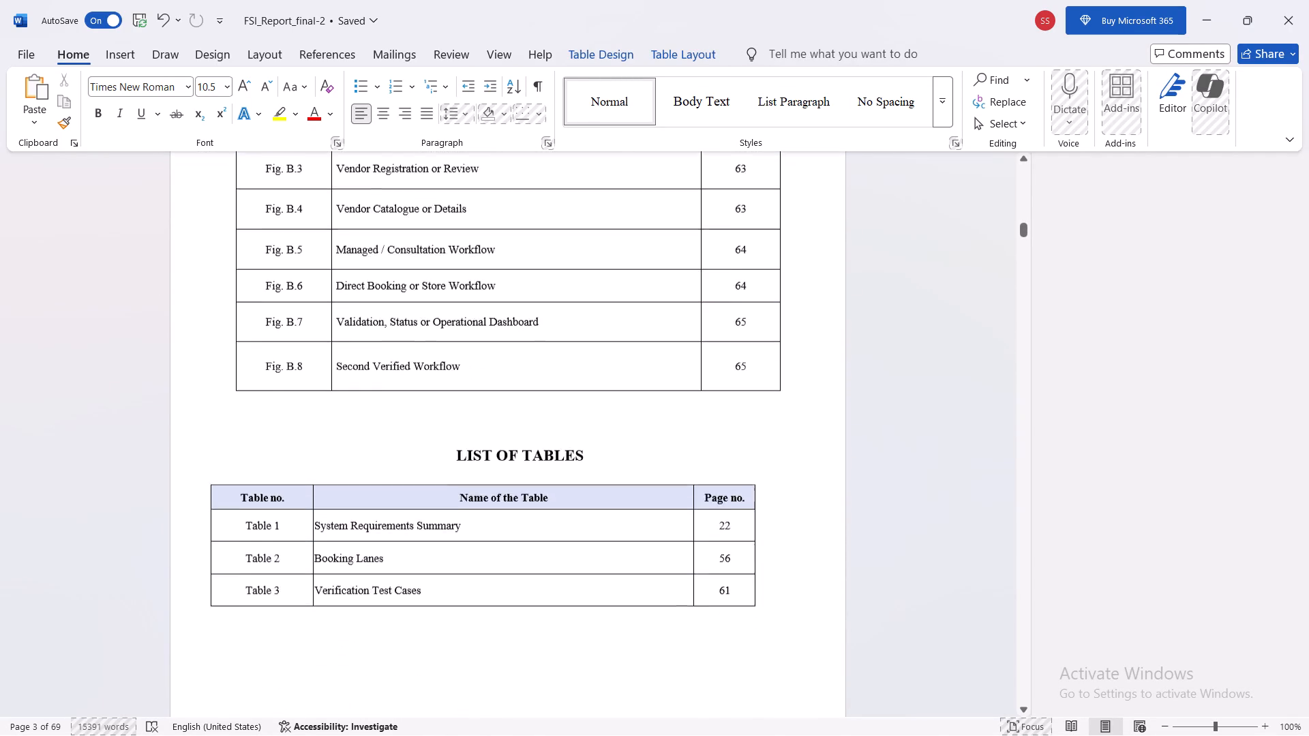
scroll(511, 345, "down", 5)
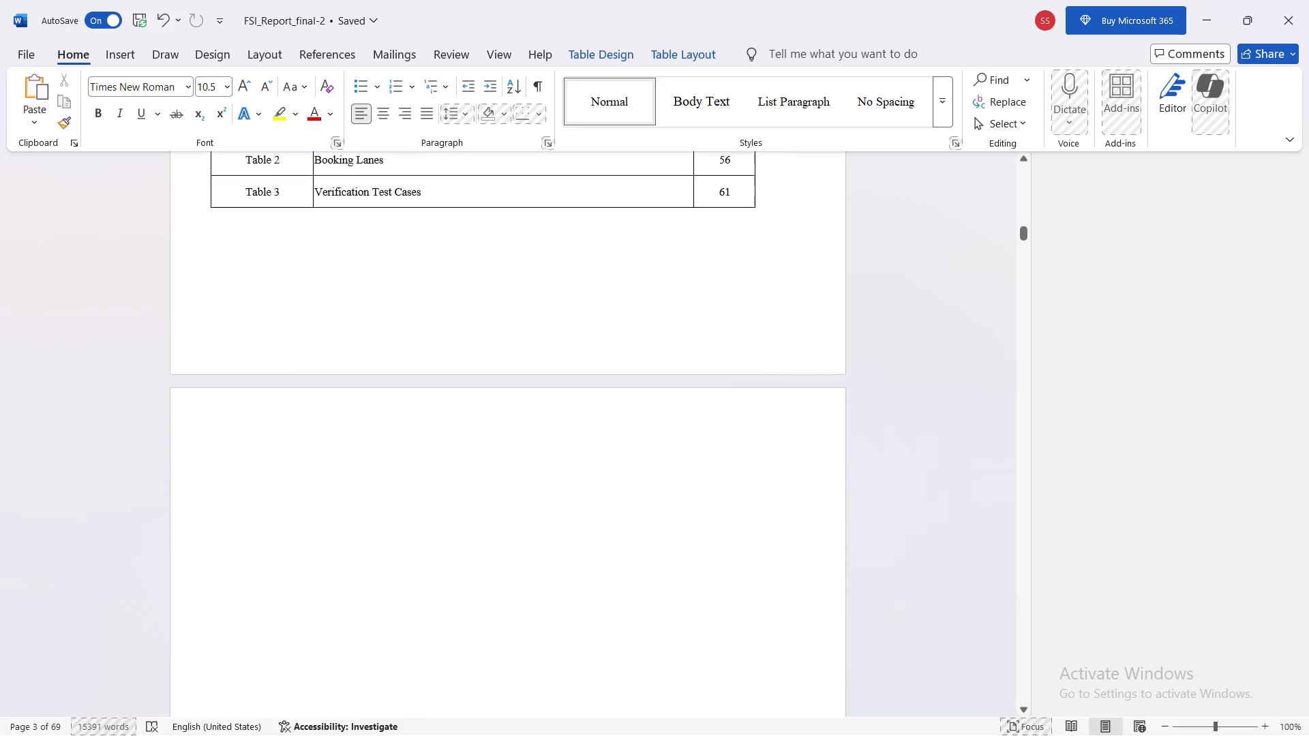
scroll(511, 345, "down", 4)
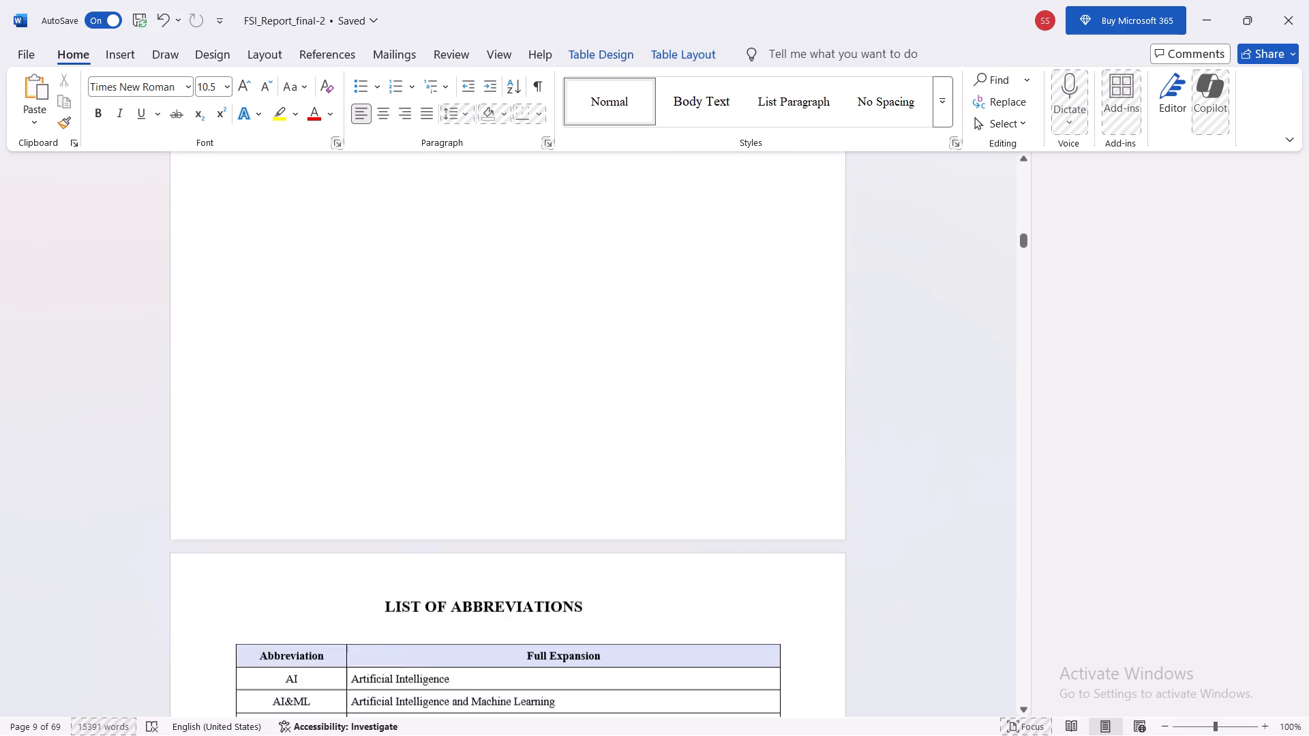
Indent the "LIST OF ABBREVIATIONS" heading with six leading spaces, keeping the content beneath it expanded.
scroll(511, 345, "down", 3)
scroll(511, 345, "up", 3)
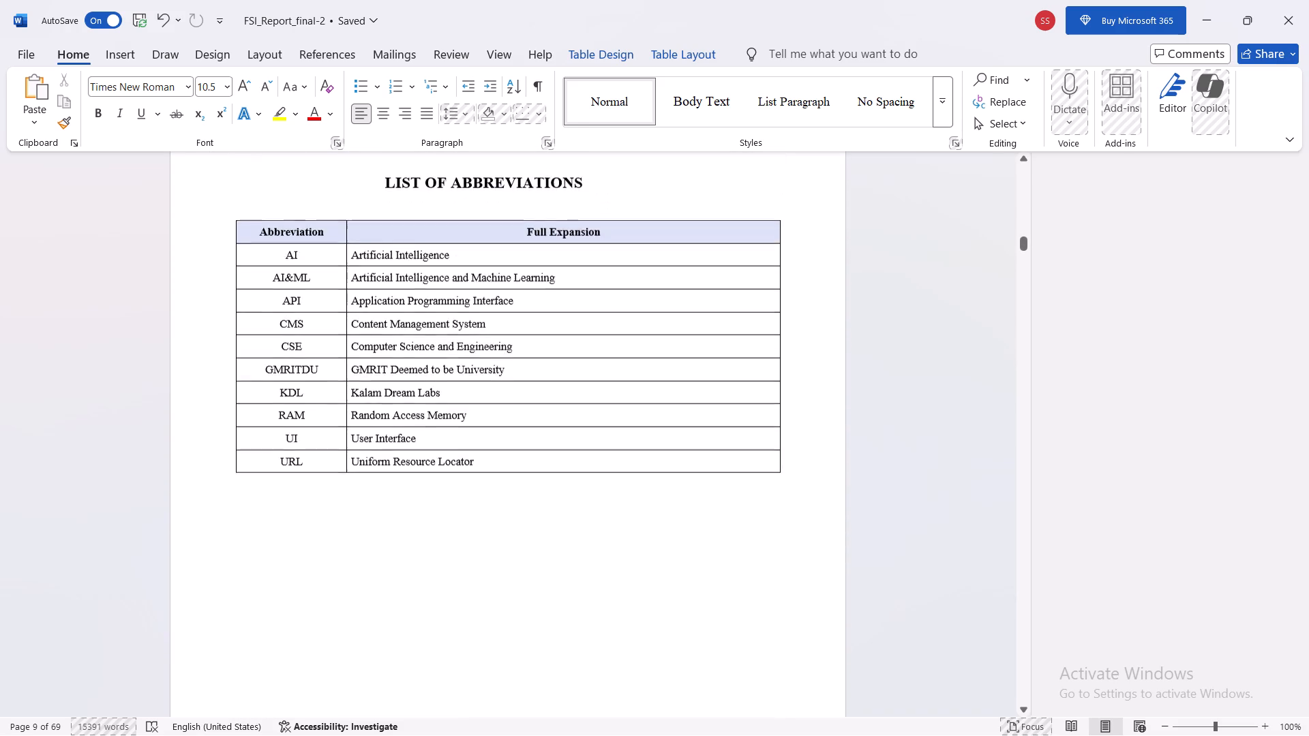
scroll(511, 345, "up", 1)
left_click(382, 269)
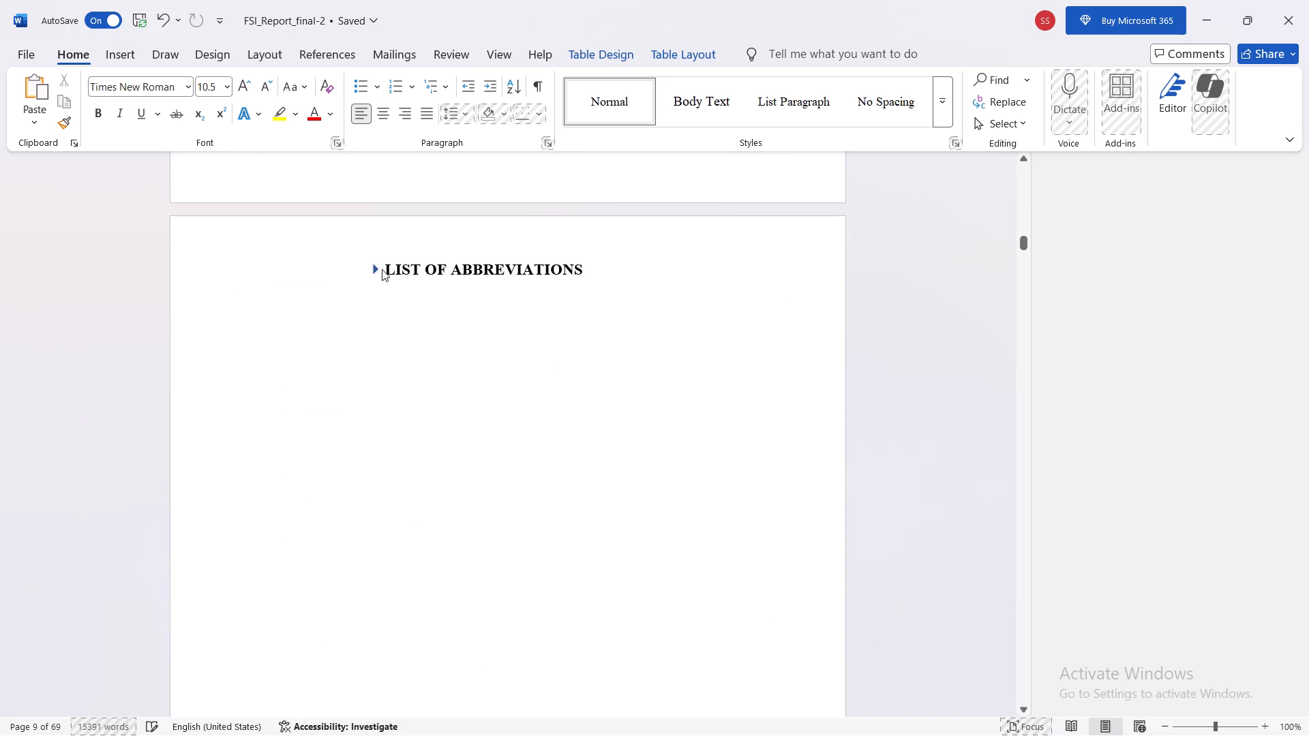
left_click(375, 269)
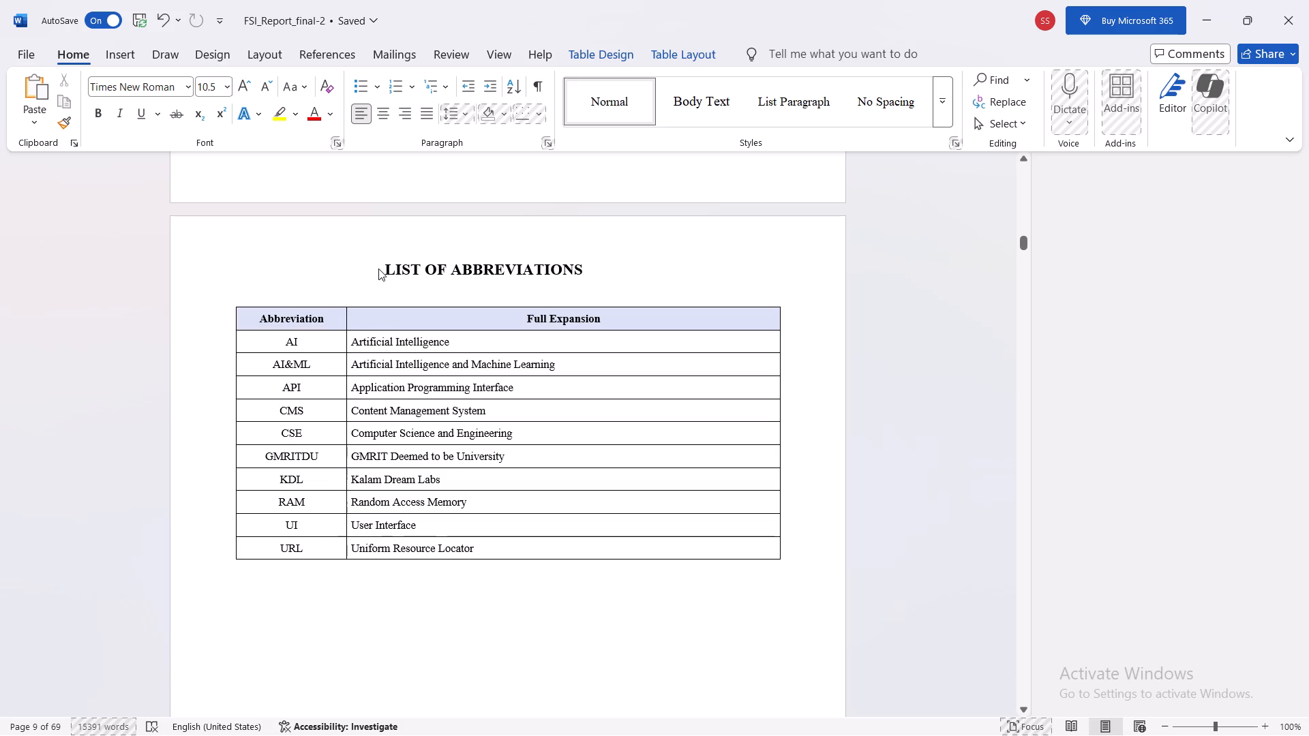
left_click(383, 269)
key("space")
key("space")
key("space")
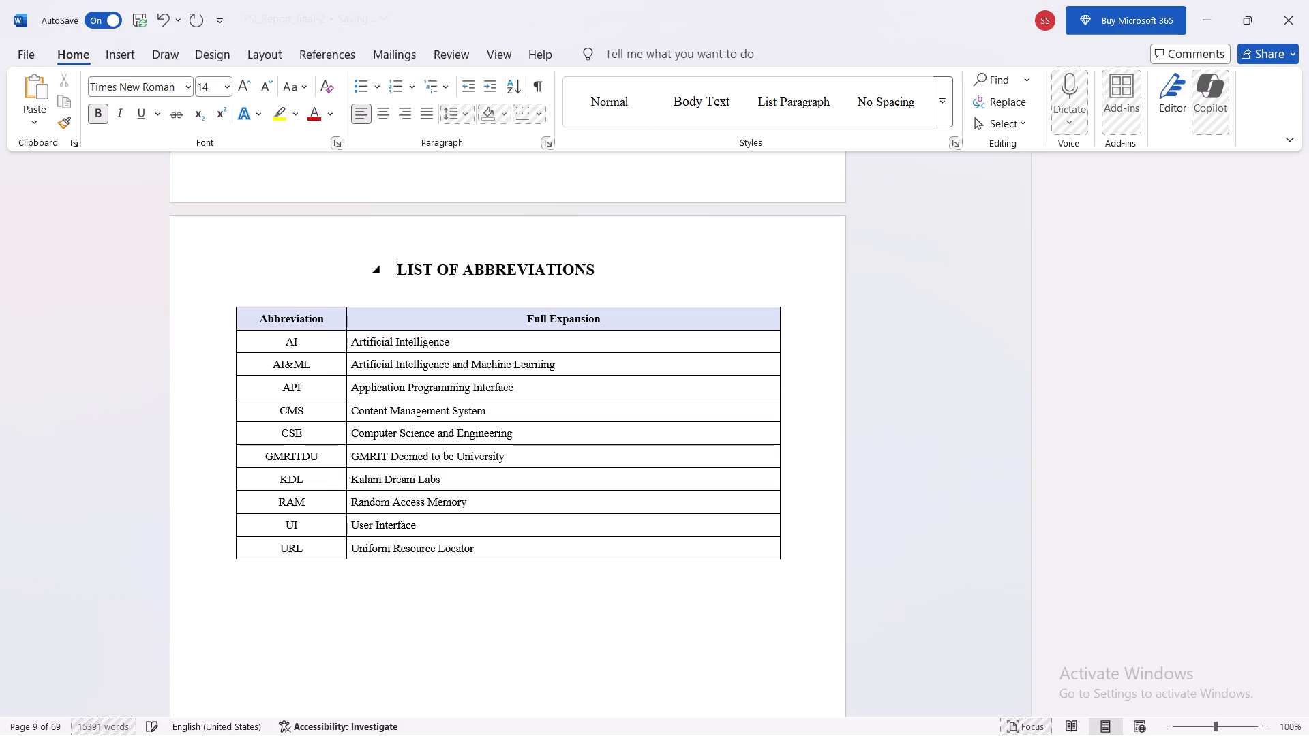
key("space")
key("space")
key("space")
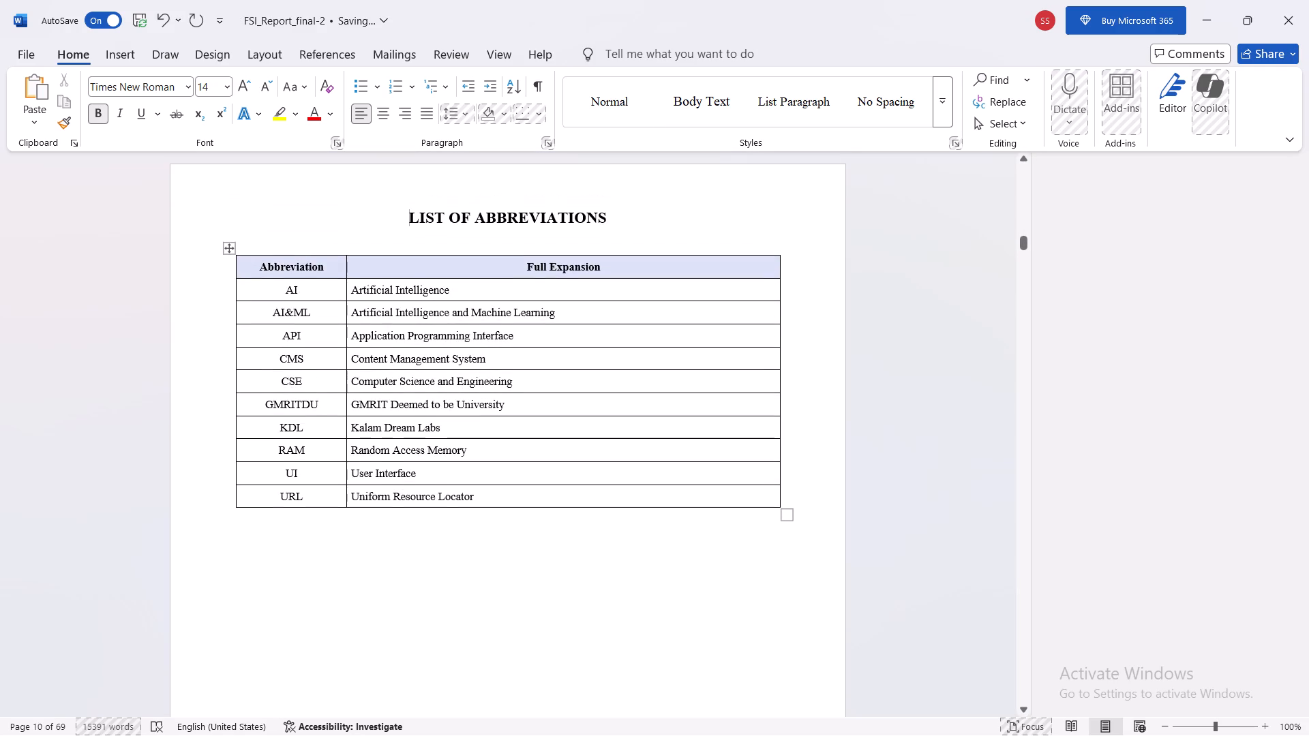
Move the whole abbreviations table slightly to the right on its page.
left_click_drag(229, 251, 244, 251)
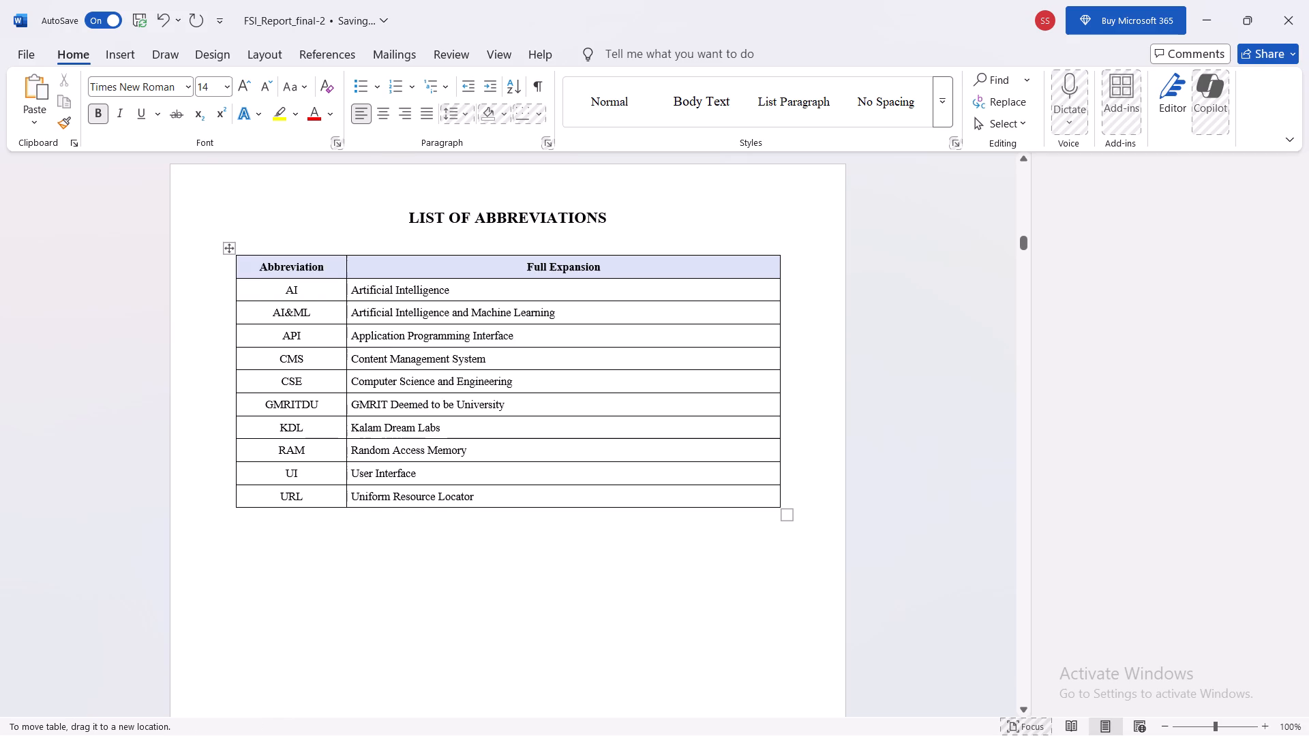
left_click_drag(244, 251, 275, 249)
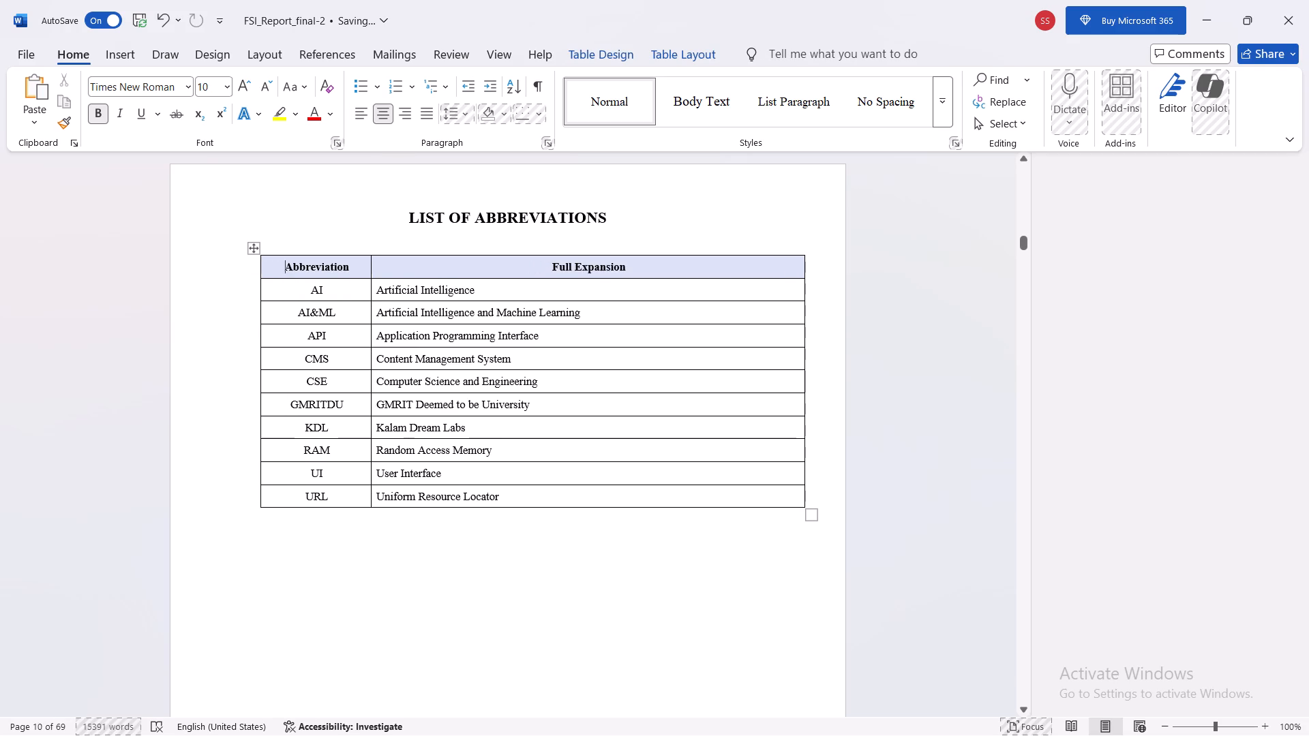
Centre the "LIST OF ABBREVIATIONS" heading across the page, removing its left indent.
left_click(408, 264)
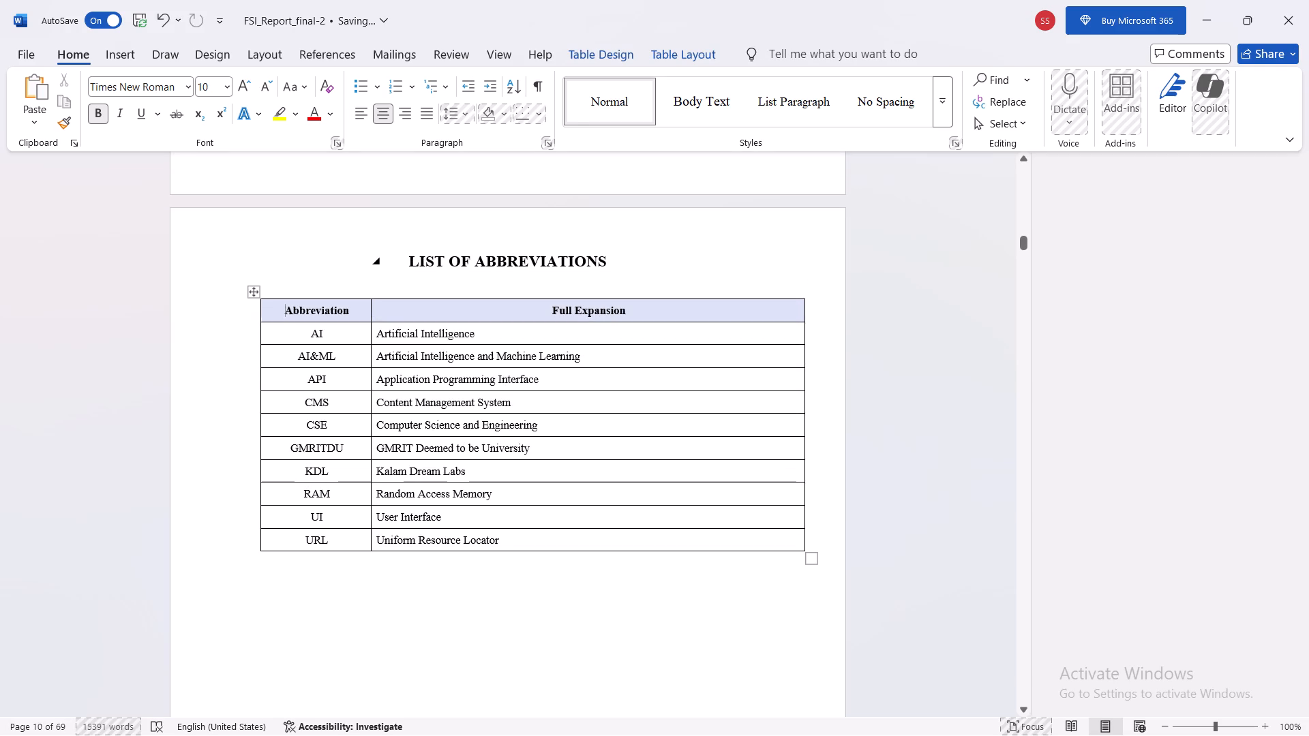
left_click(381, 112)
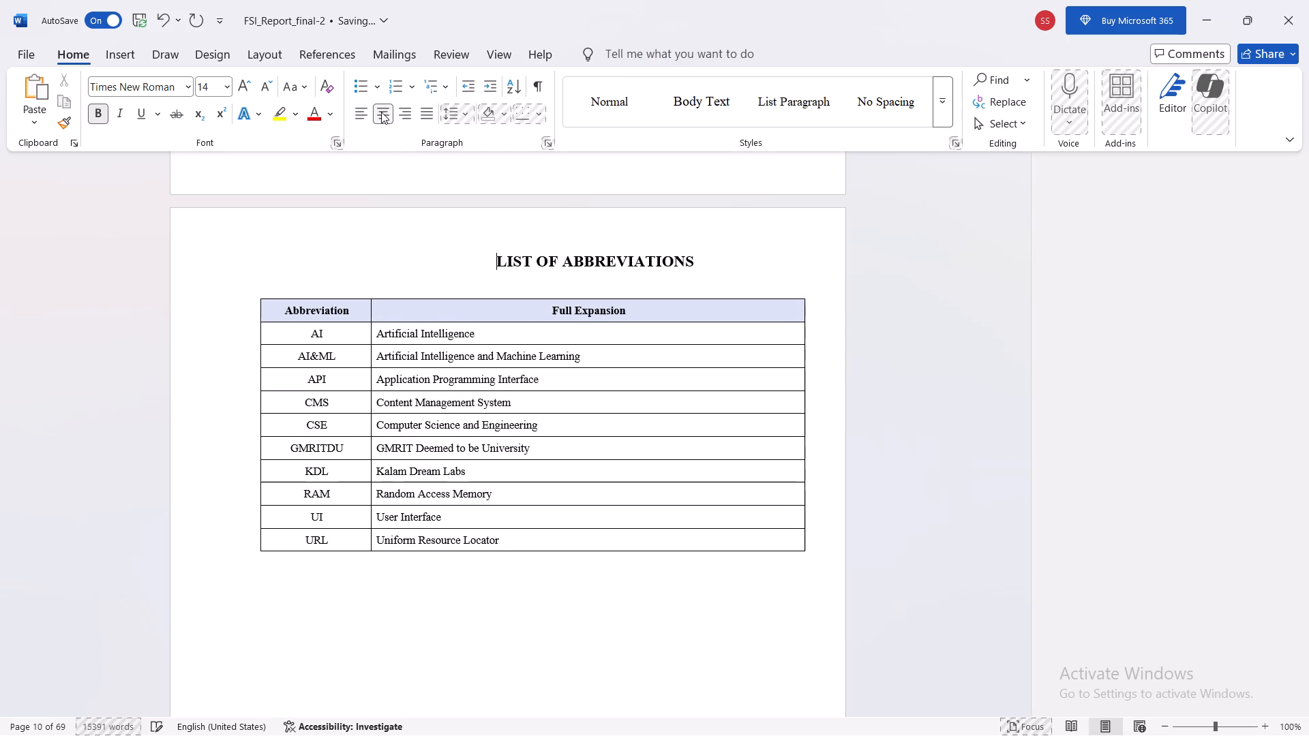
left_click(360, 112)
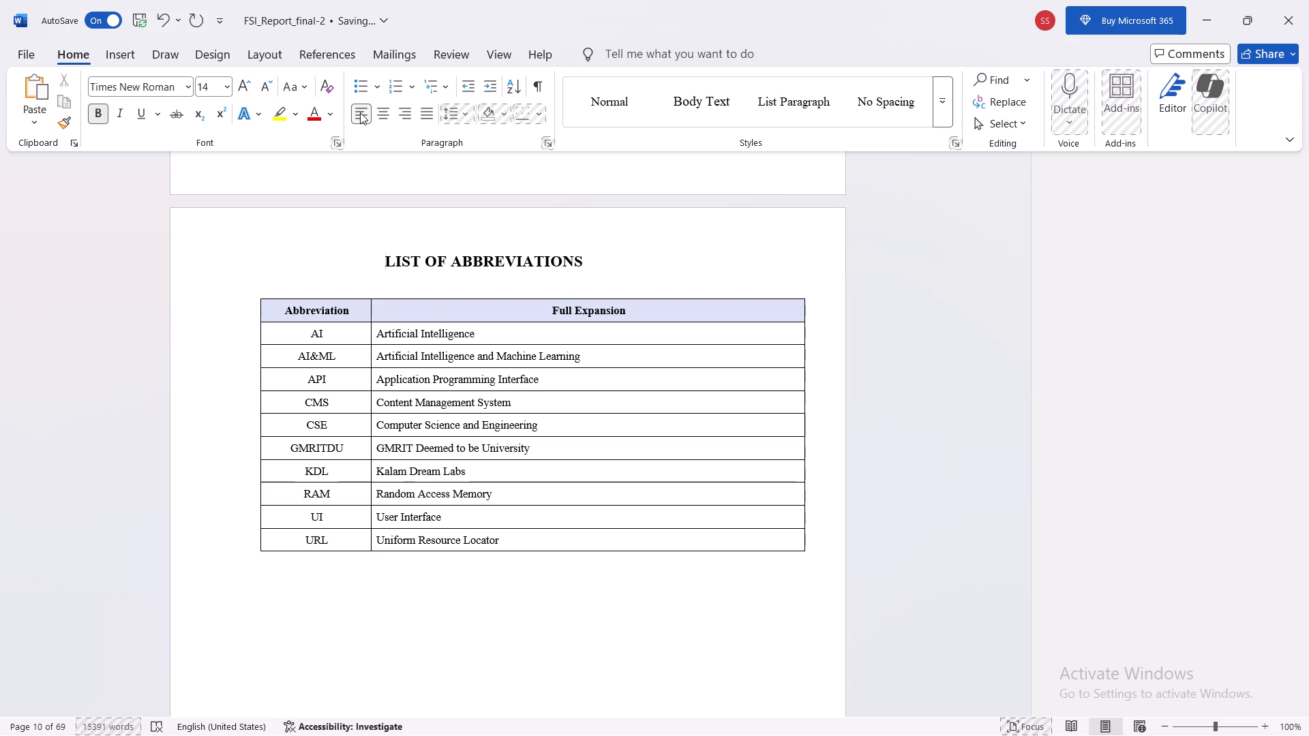
key("BackSpace")
left_click(378, 112)
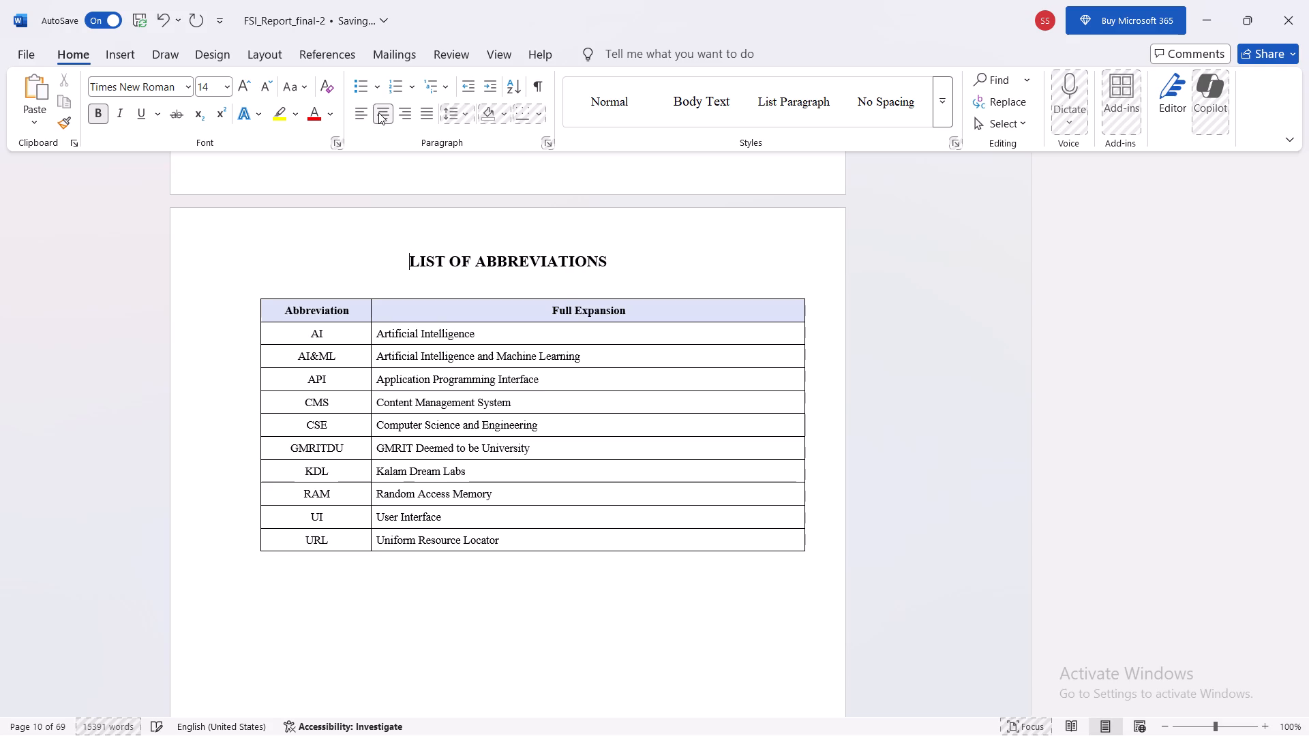
Review the report body from the Introduction chapter through the Kalam Dream Labs and Lexa profile to the start of the Literature Survey.
scroll(378, 355, "down", 3)
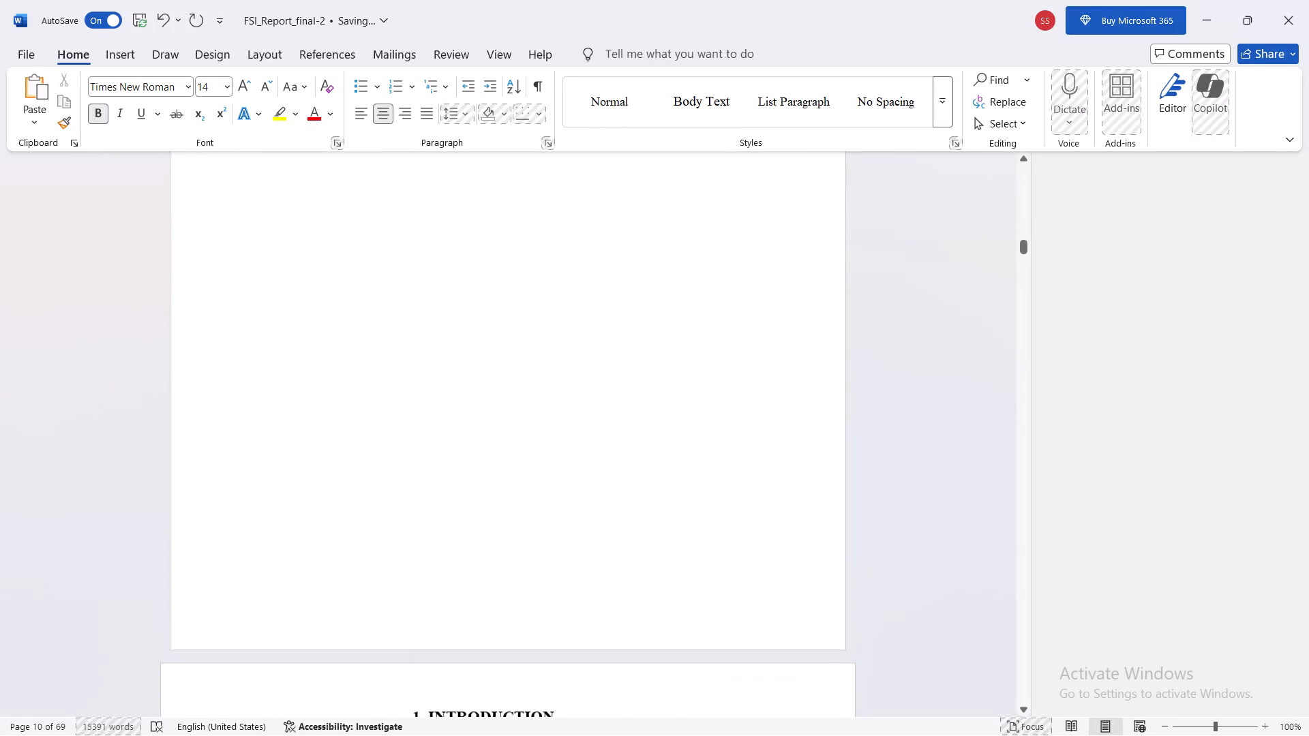
scroll(378, 355, "down", 4)
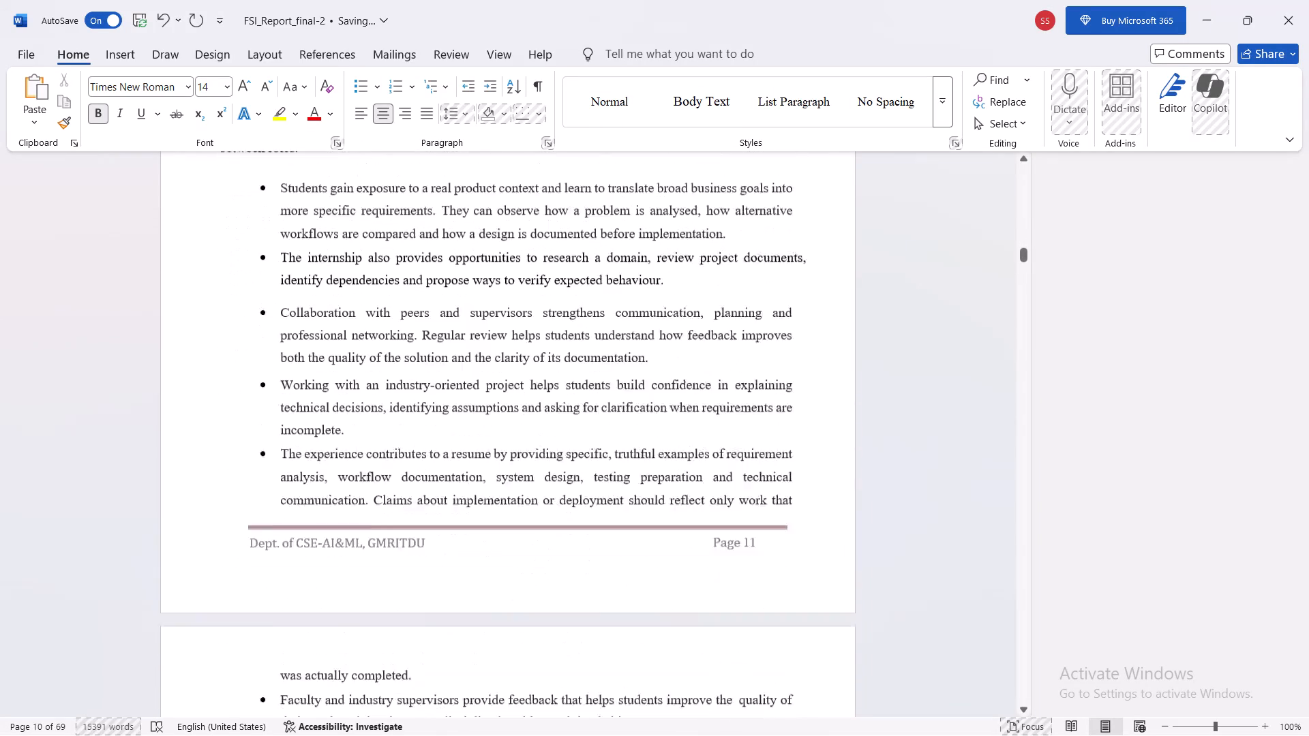
scroll(378, 355, "down", 4)
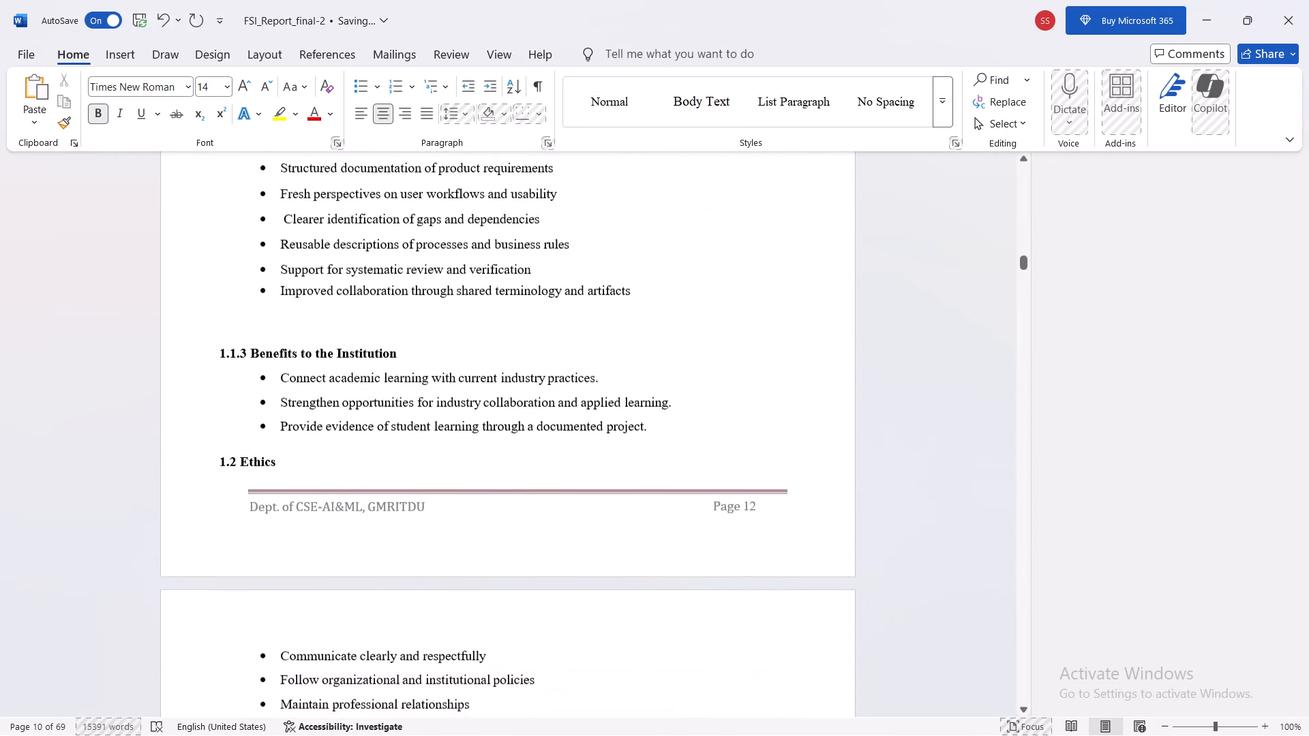
scroll(378, 355, "down", 2)
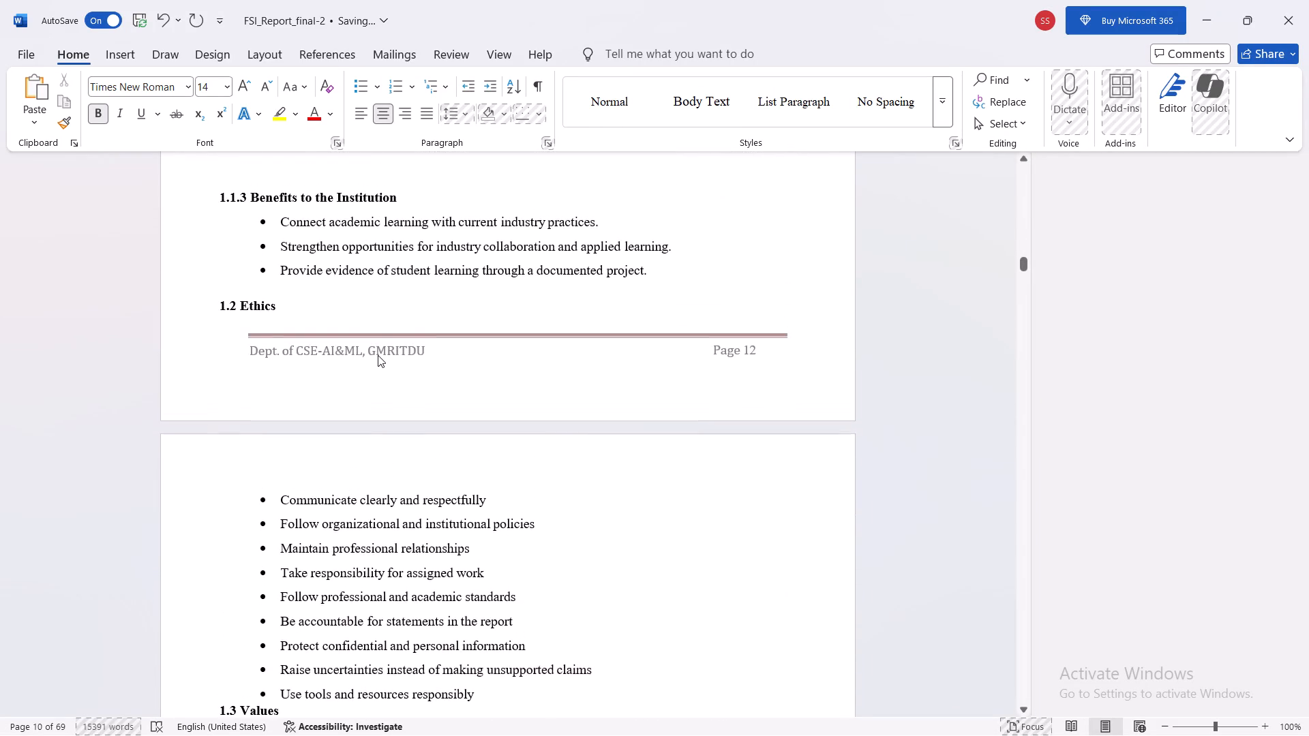
left_click(220, 311)
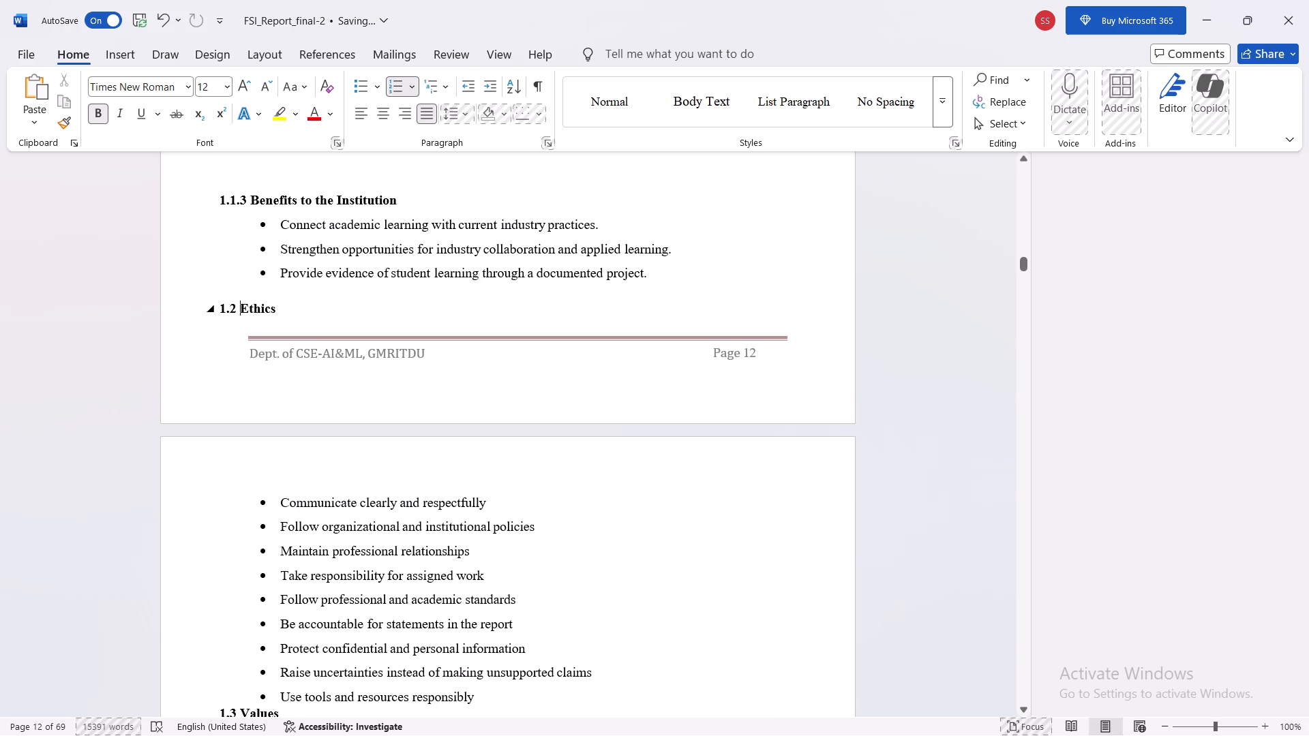
scroll(500, 554, "down", 4)
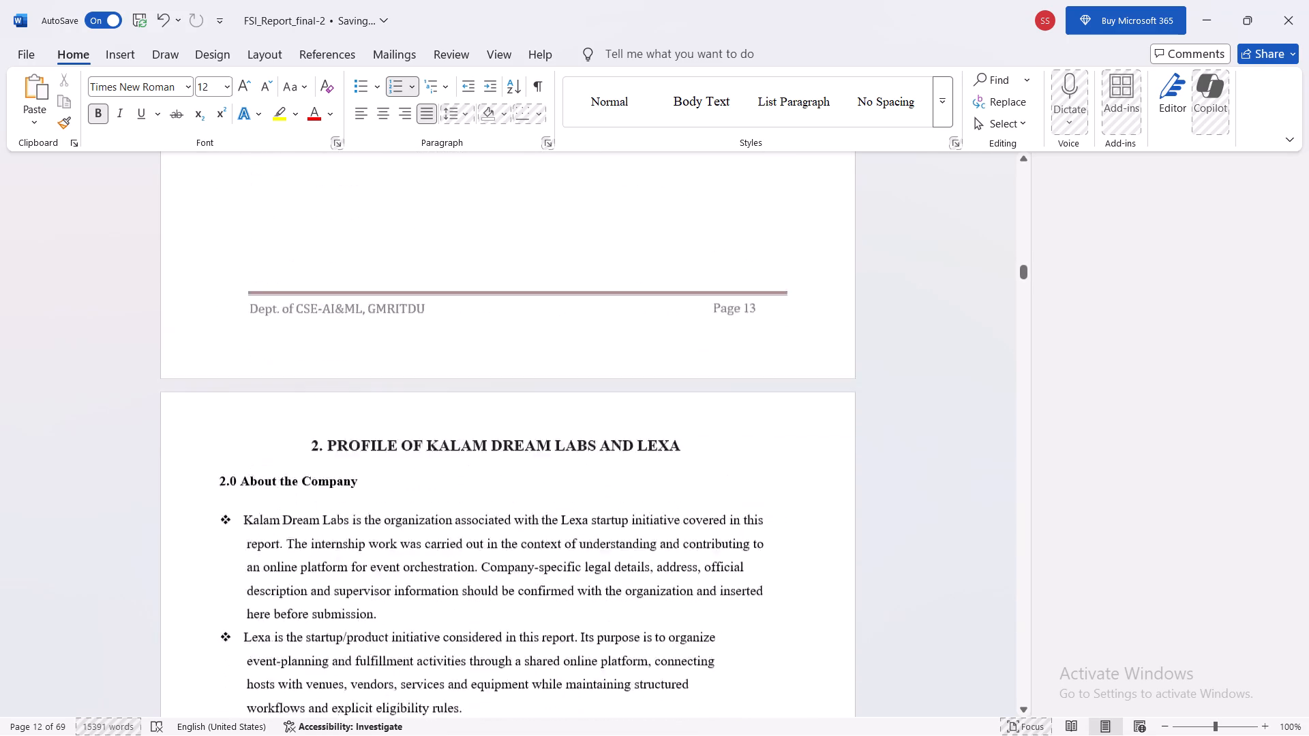
scroll(500, 554, "down", 5)
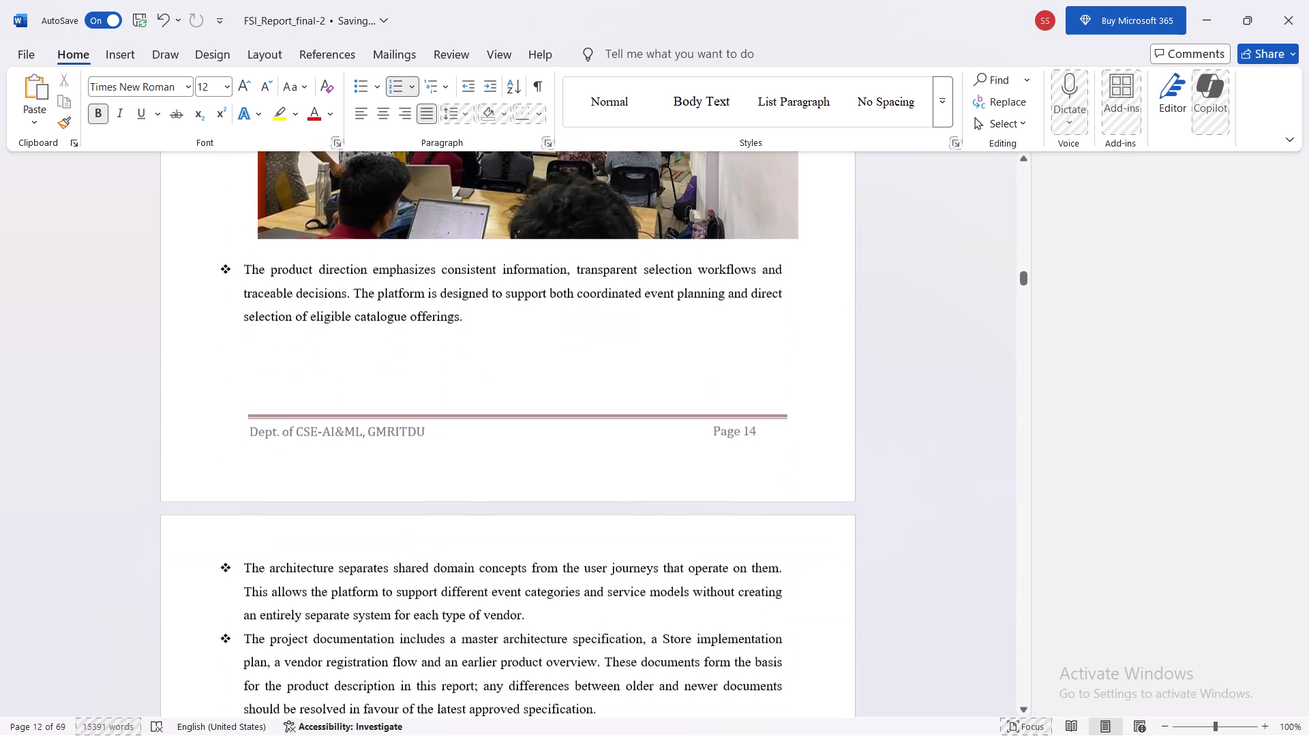
scroll(500, 554, "down", 5)
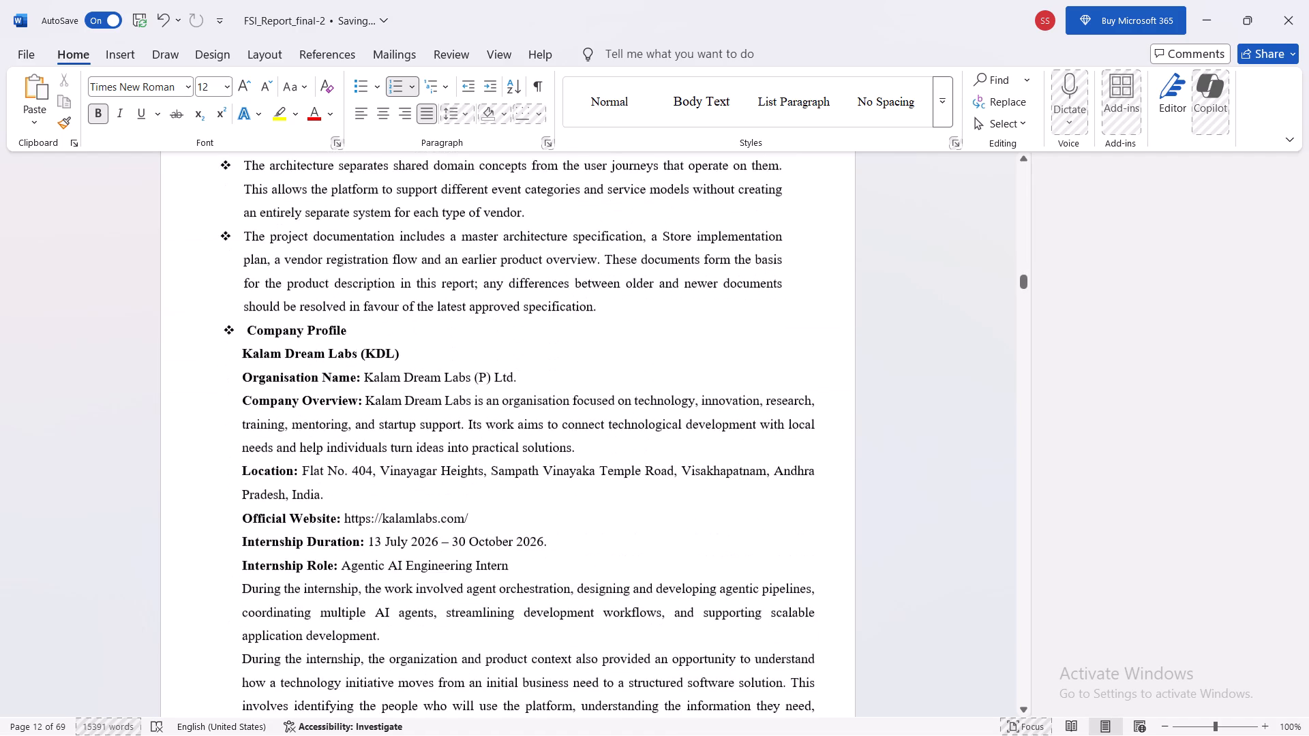
scroll(500, 554, "down", 5)
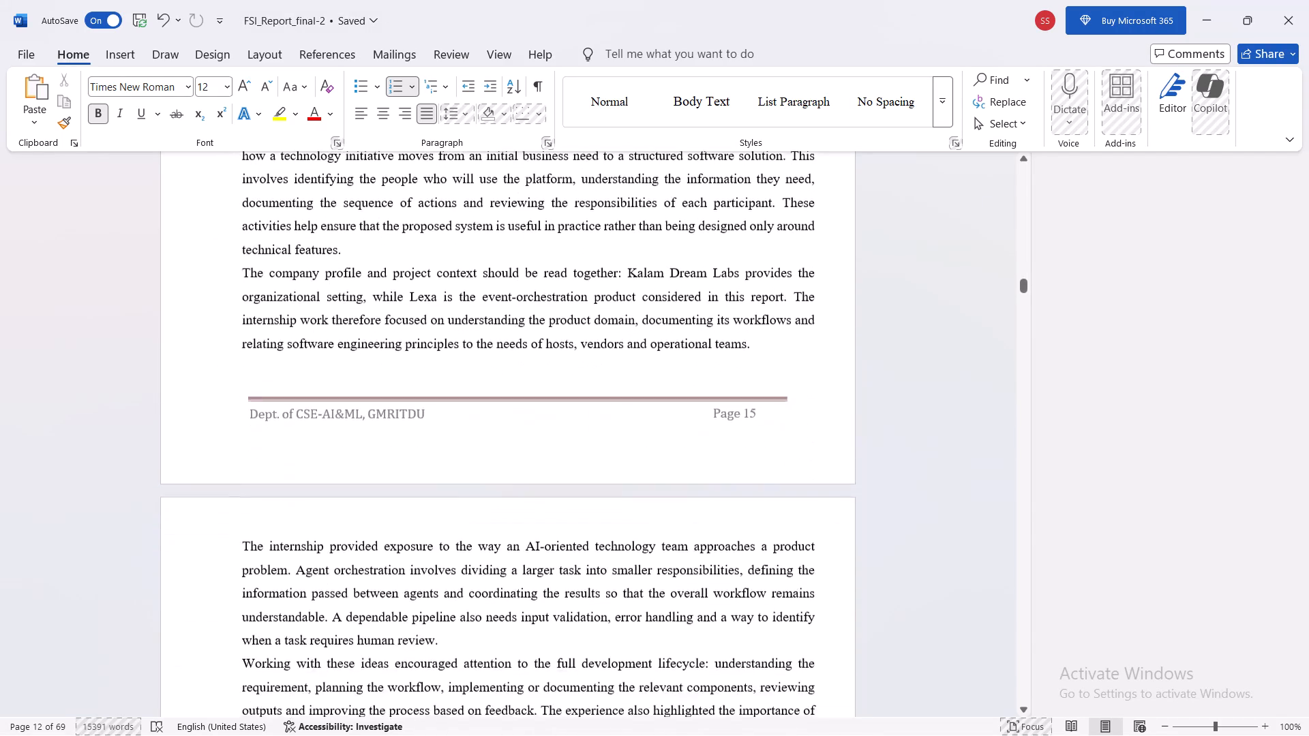
scroll(500, 554, "down", 5)
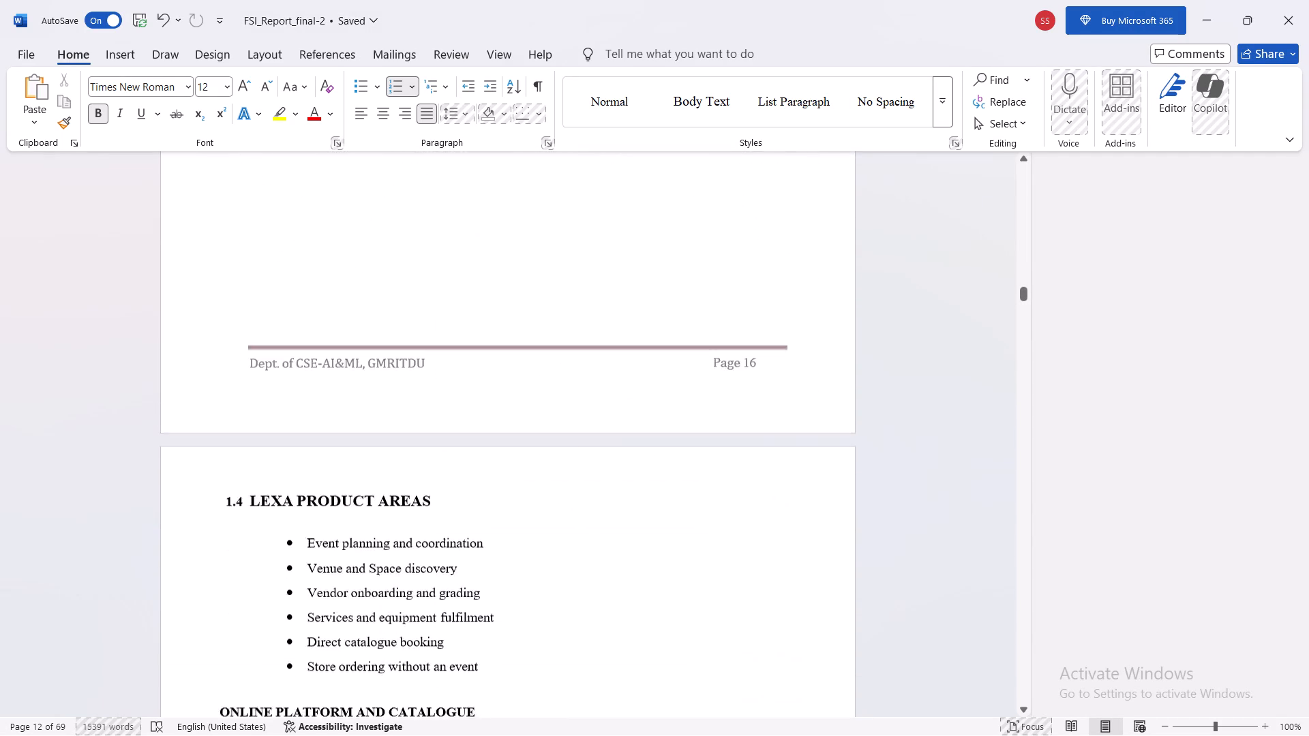
scroll(500, 554, "down", 5)
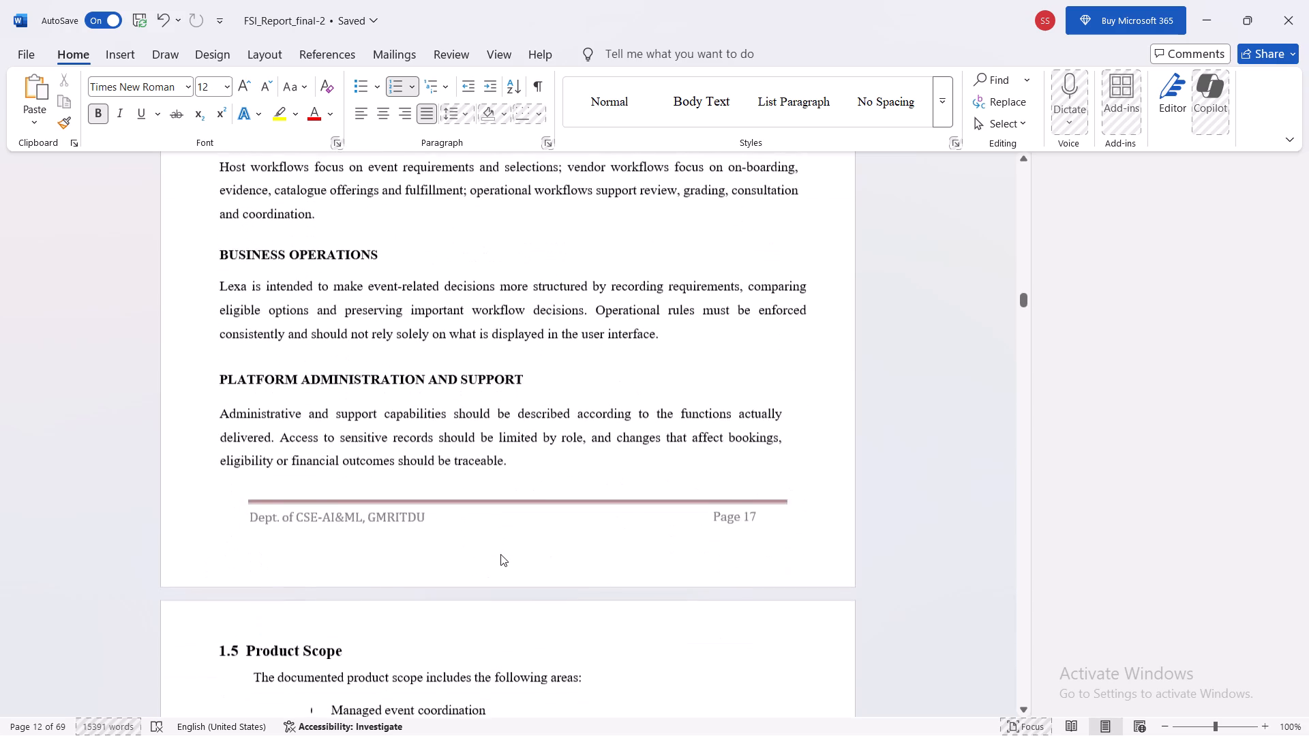
scroll(500, 554, "down", 5)
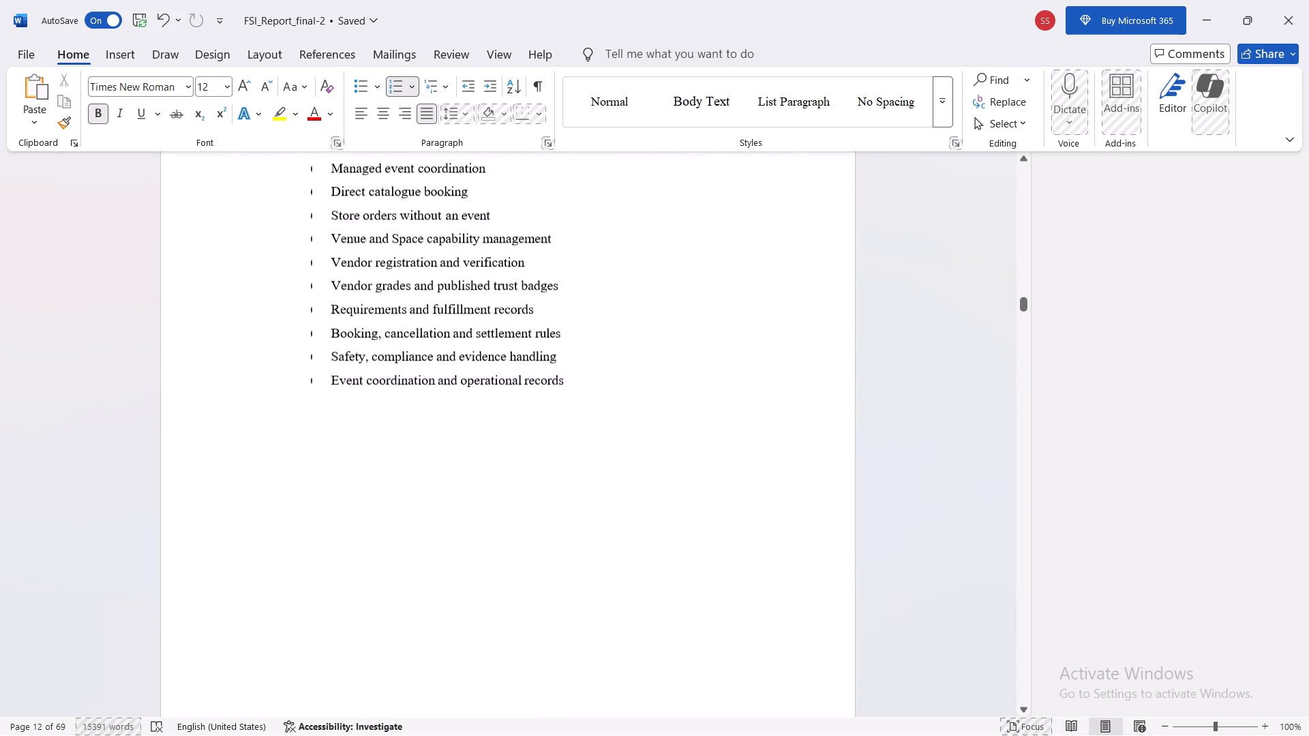
scroll(500, 554, "down", 4)
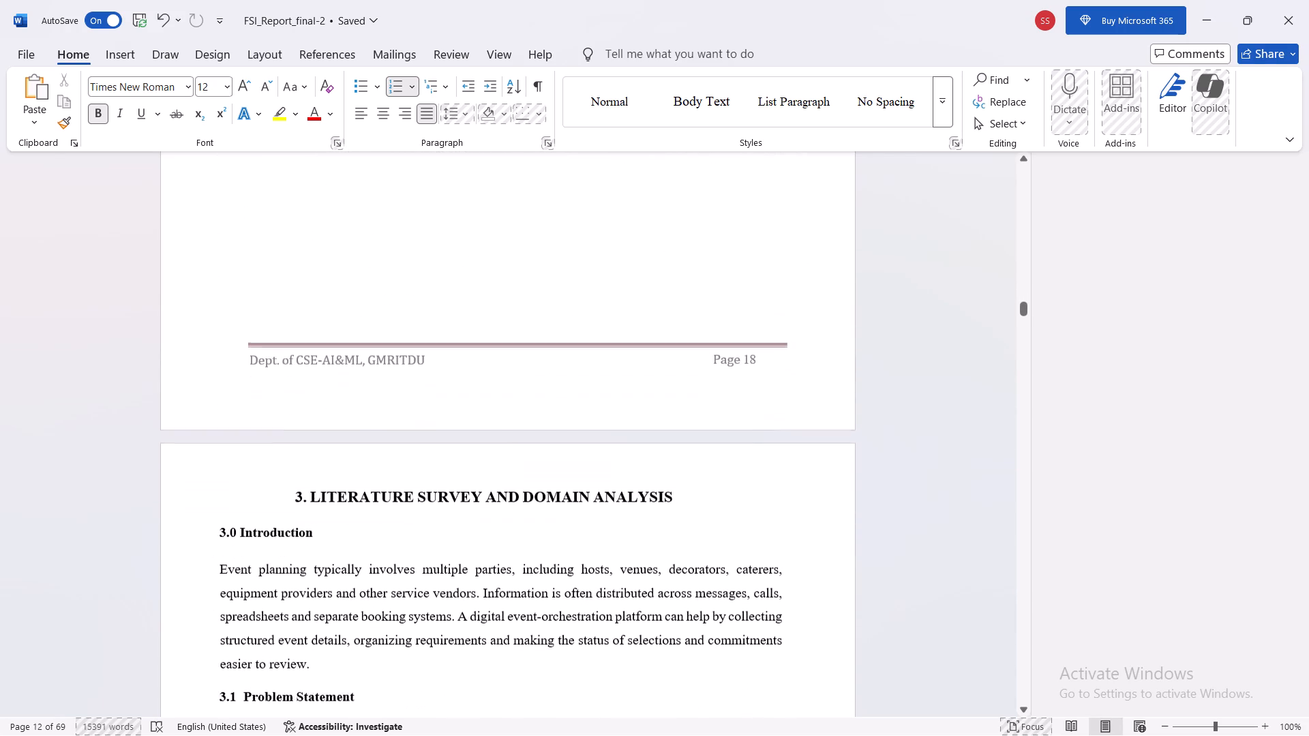
Recheck the section numbering from Product Scope back to the end of chapter 1 and forward through chapter 2 to Lexa Product Areas.
scroll(500, 554, "up", 13)
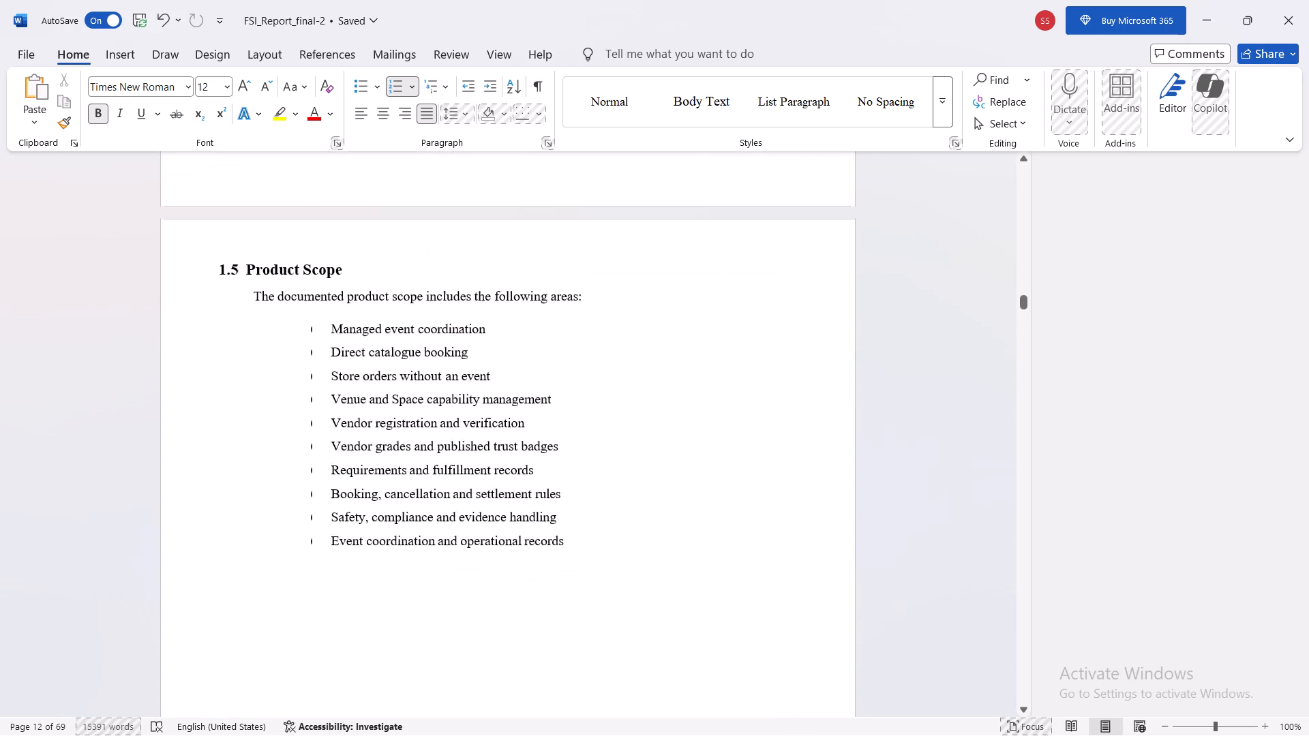
scroll(500, 554, "up", 18)
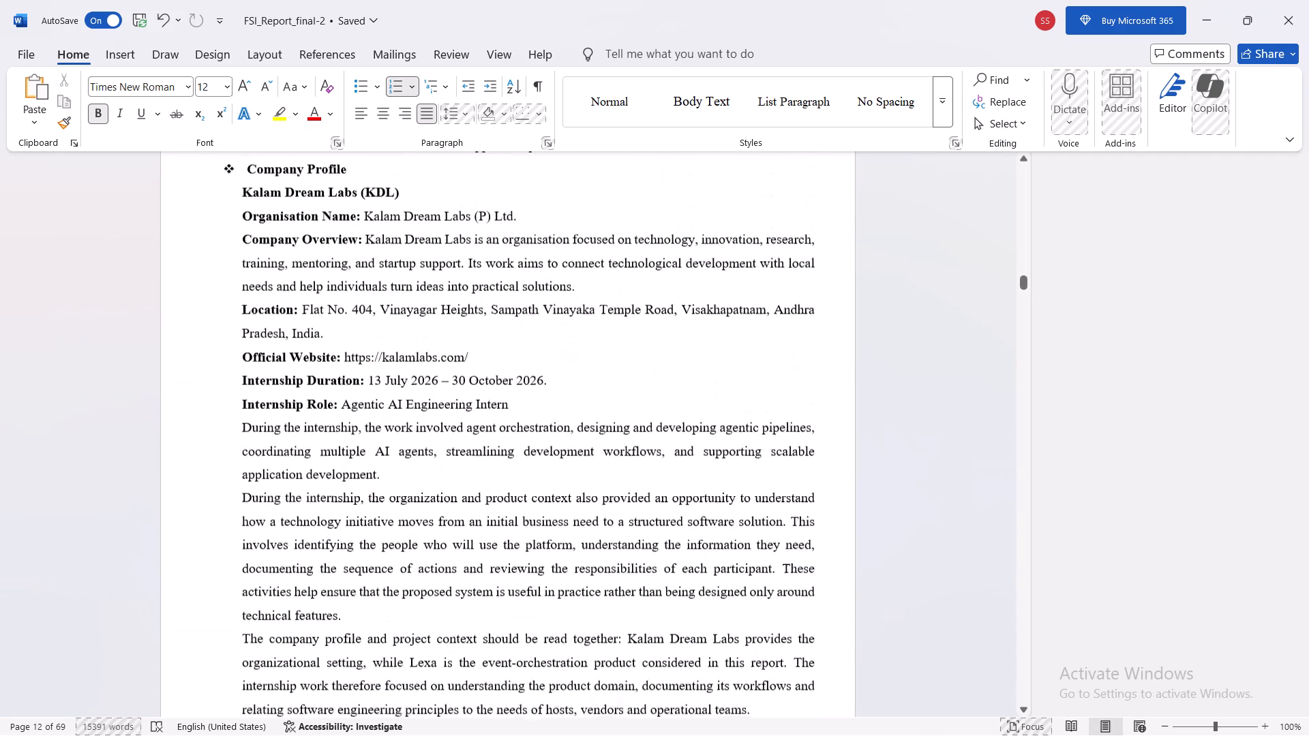
scroll(500, 554, "up", 11)
scroll(500, 554, "down", 1)
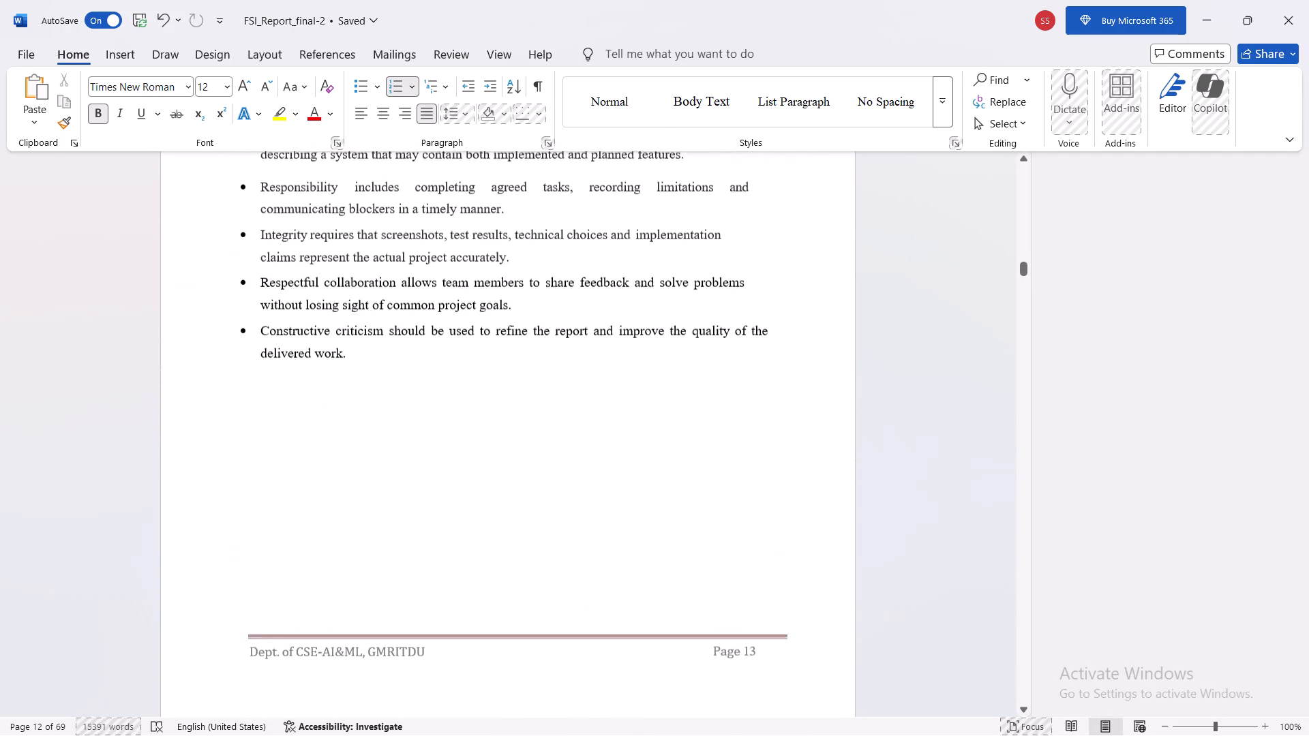
scroll(500, 554, "down", 4)
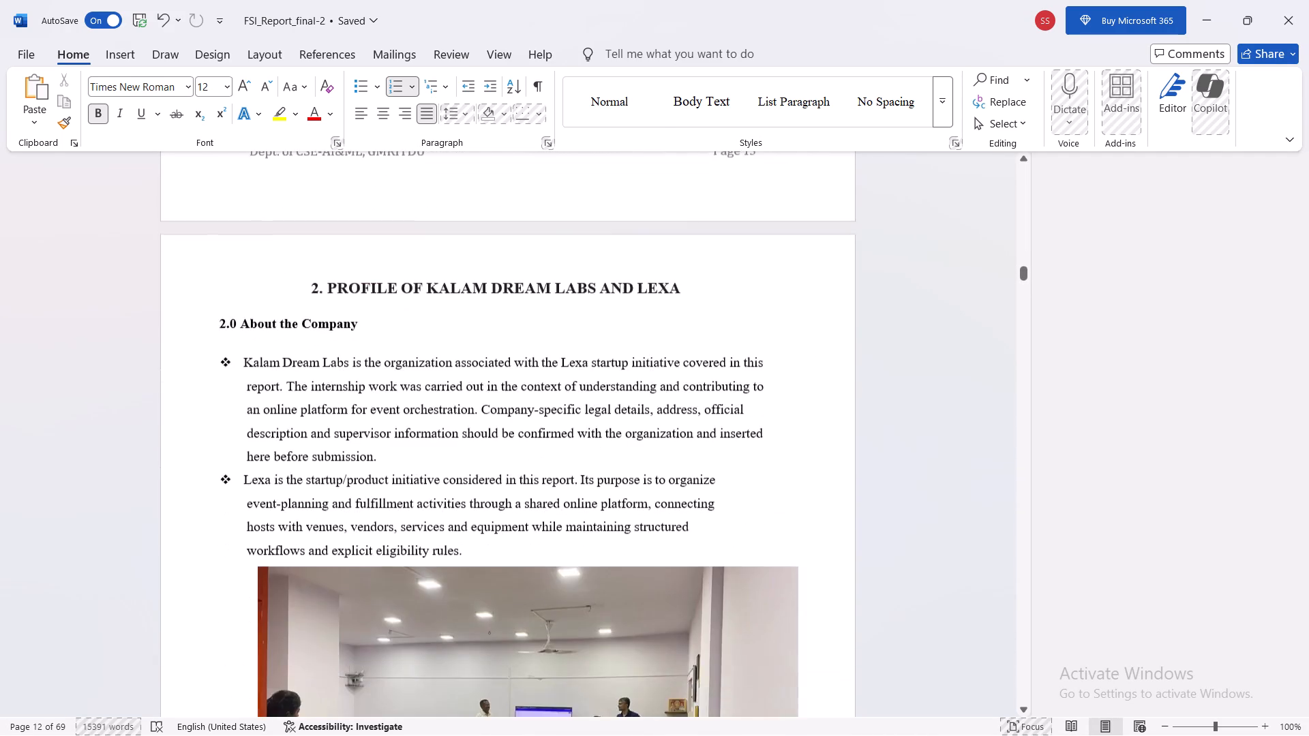
scroll(500, 554, "down", 4)
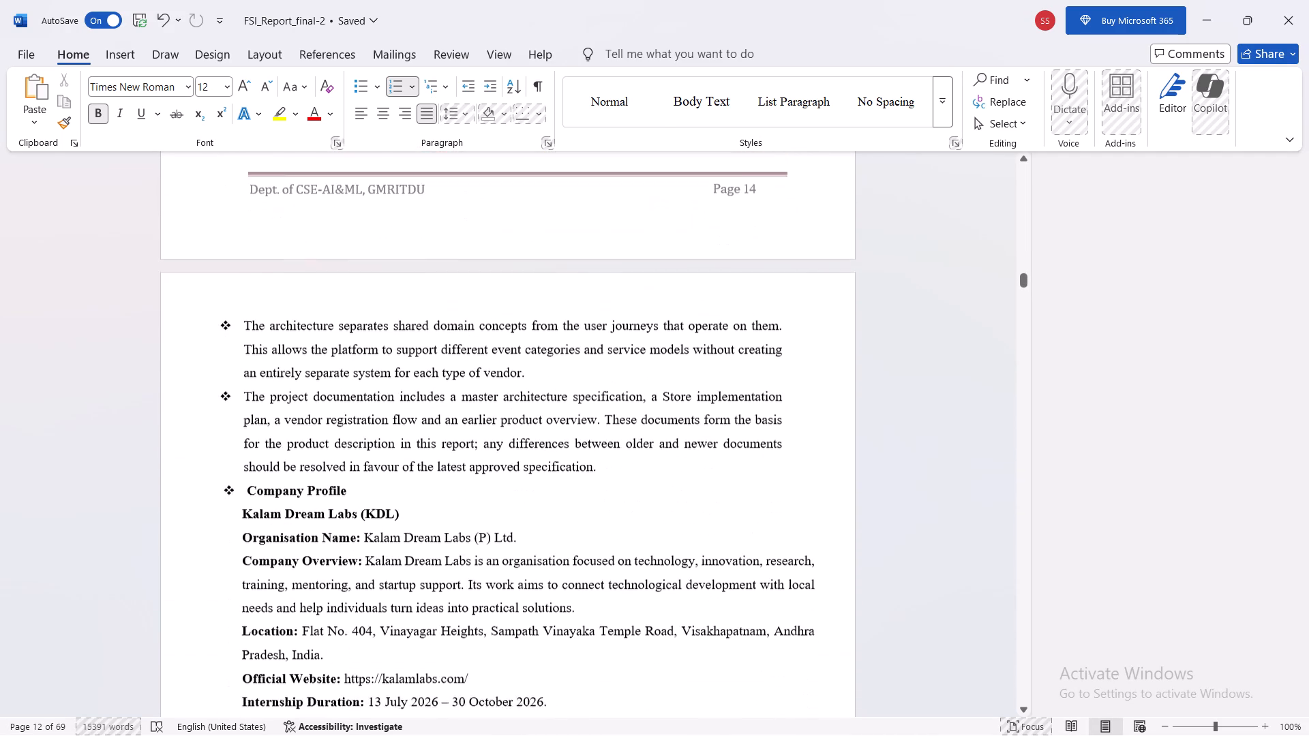
scroll(500, 554, "down", 4)
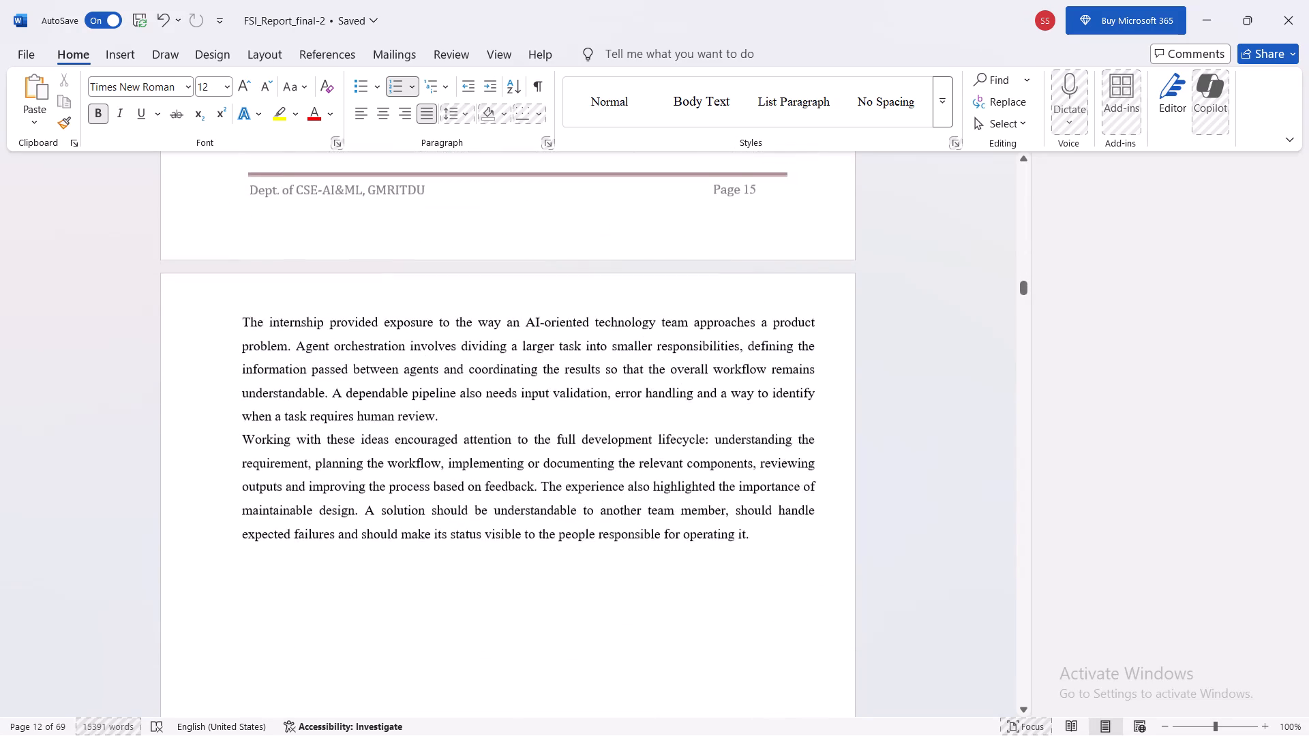
scroll(500, 554, "down", 3)
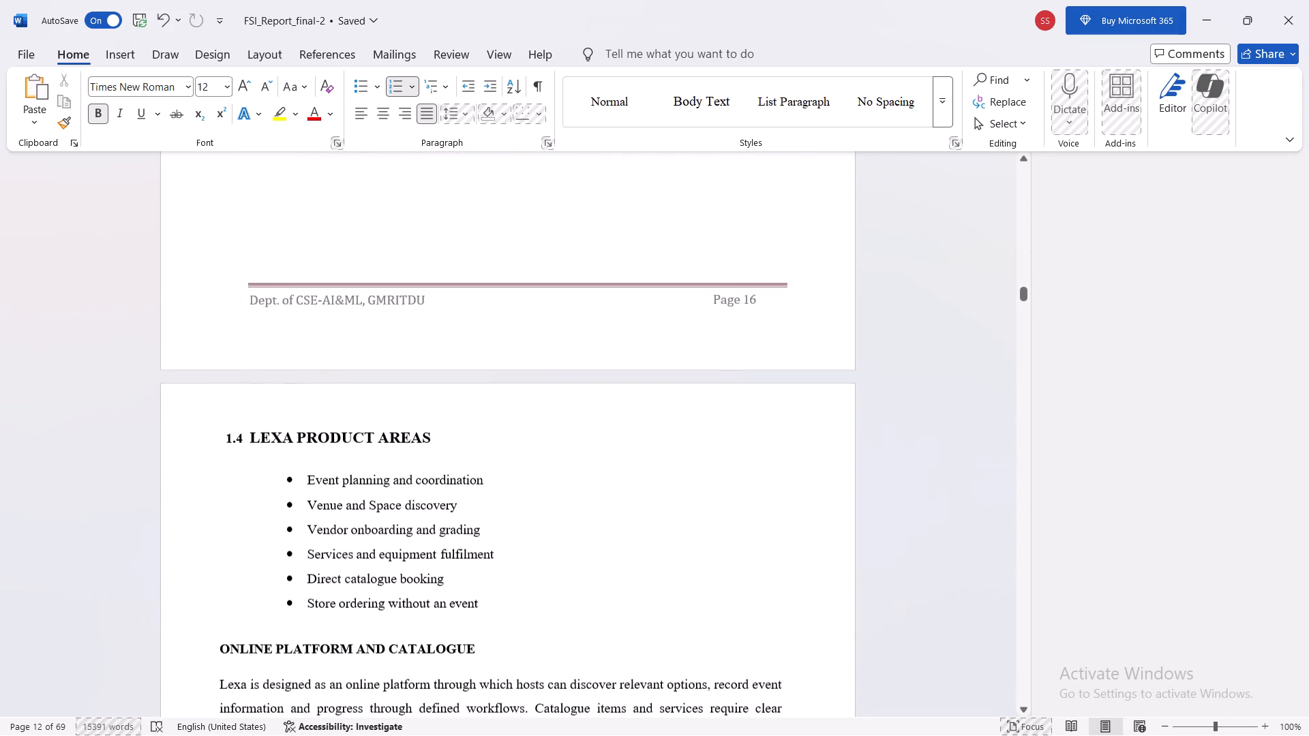
Replace the automatic number of the "LEXA PRODUCT AREAS" heading with "2.1" followed by a space.
left_click(234, 436)
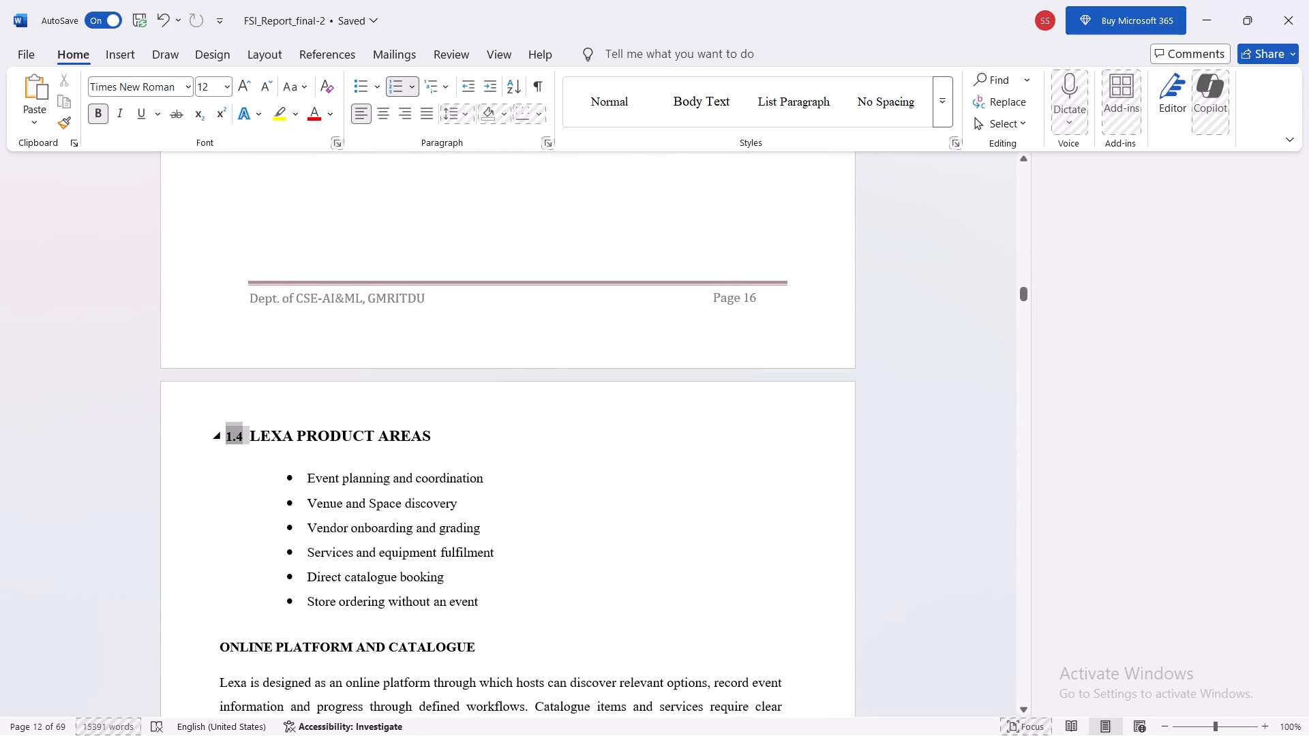
key("Delete")
key("BackSpace")
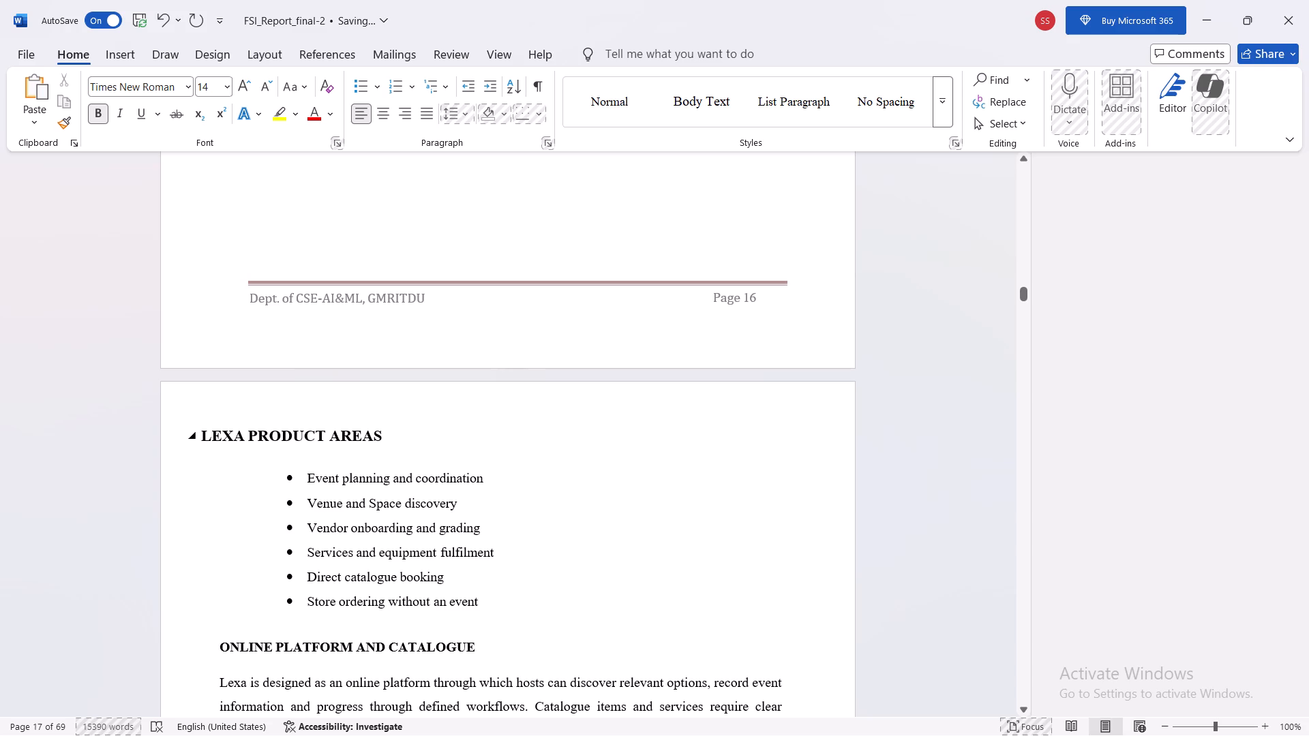
type("2.1")
key("Left")
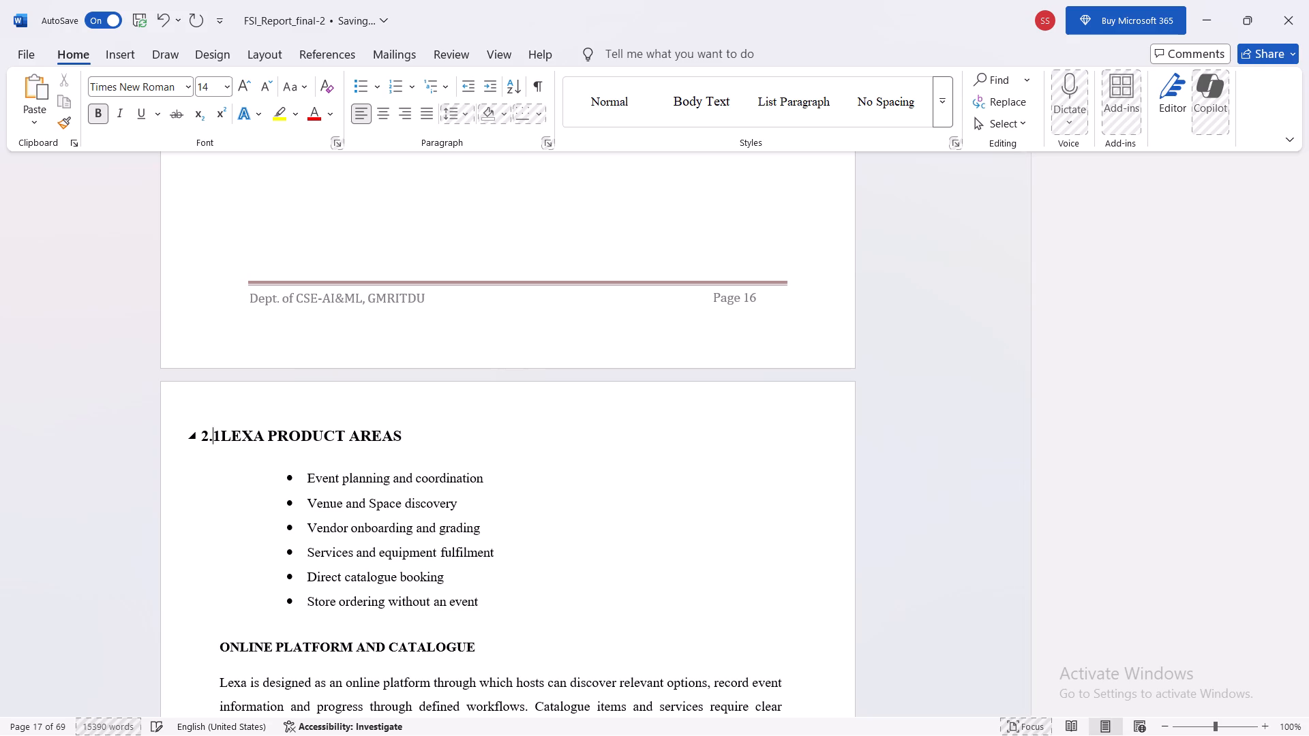
key("Right")
key("space")
key("Left")
key("Left")
key("Left")
key("Left")
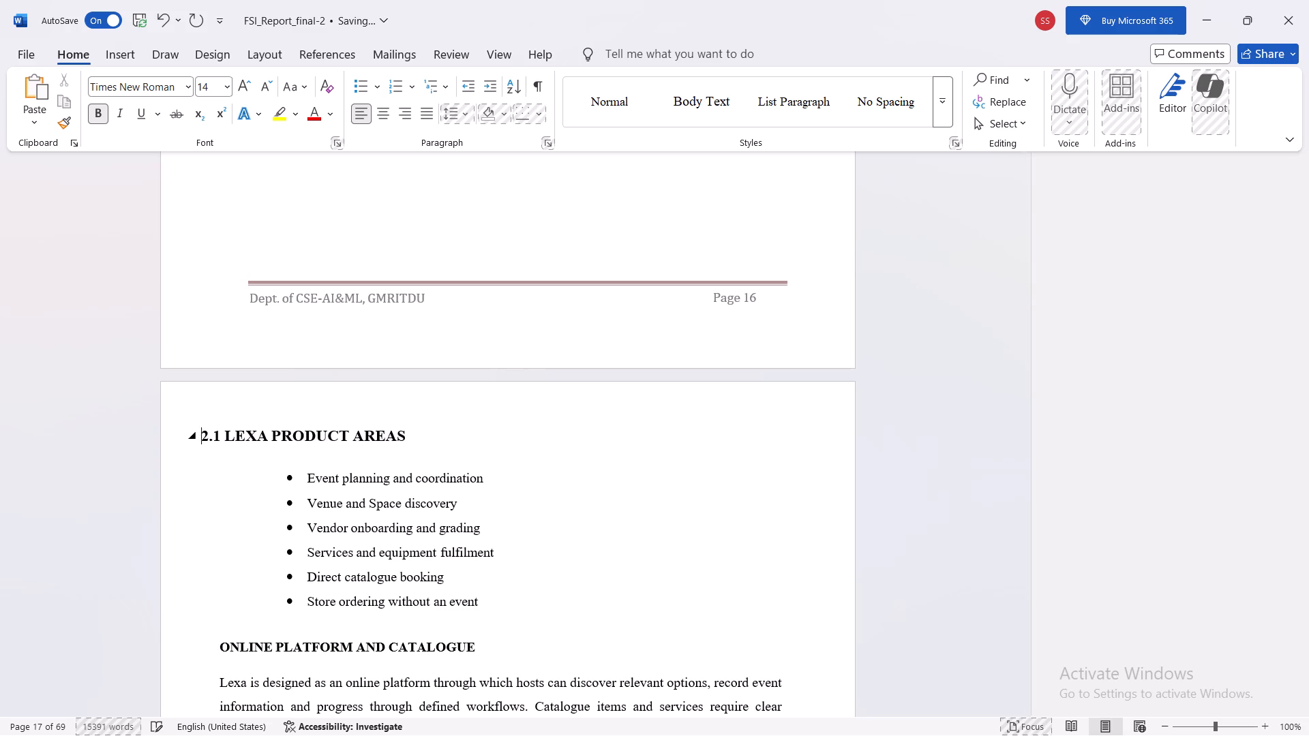
Indent the "2.1 LEXA PRODUCT AREAS" heading with two spaces before its number.
key("space")
key("space")
key("space")
key("space")
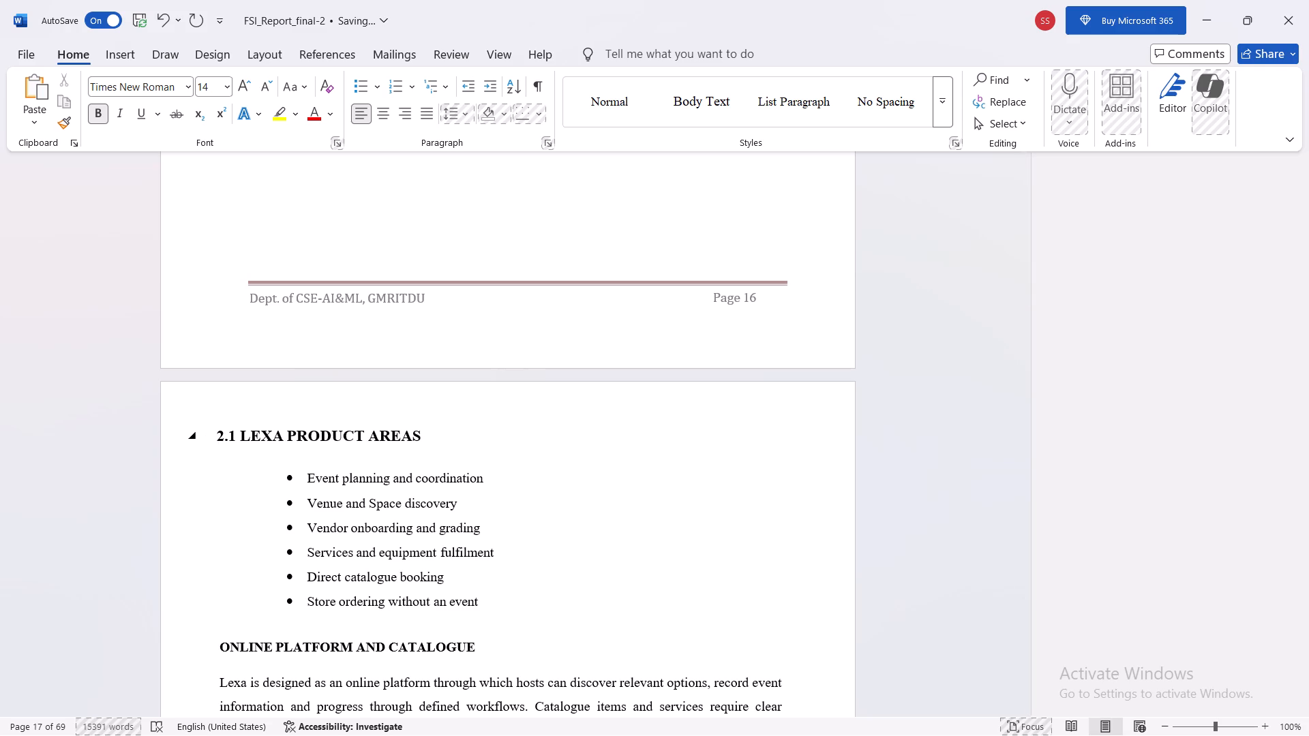
key("BackSpace")
key("BackSpace")
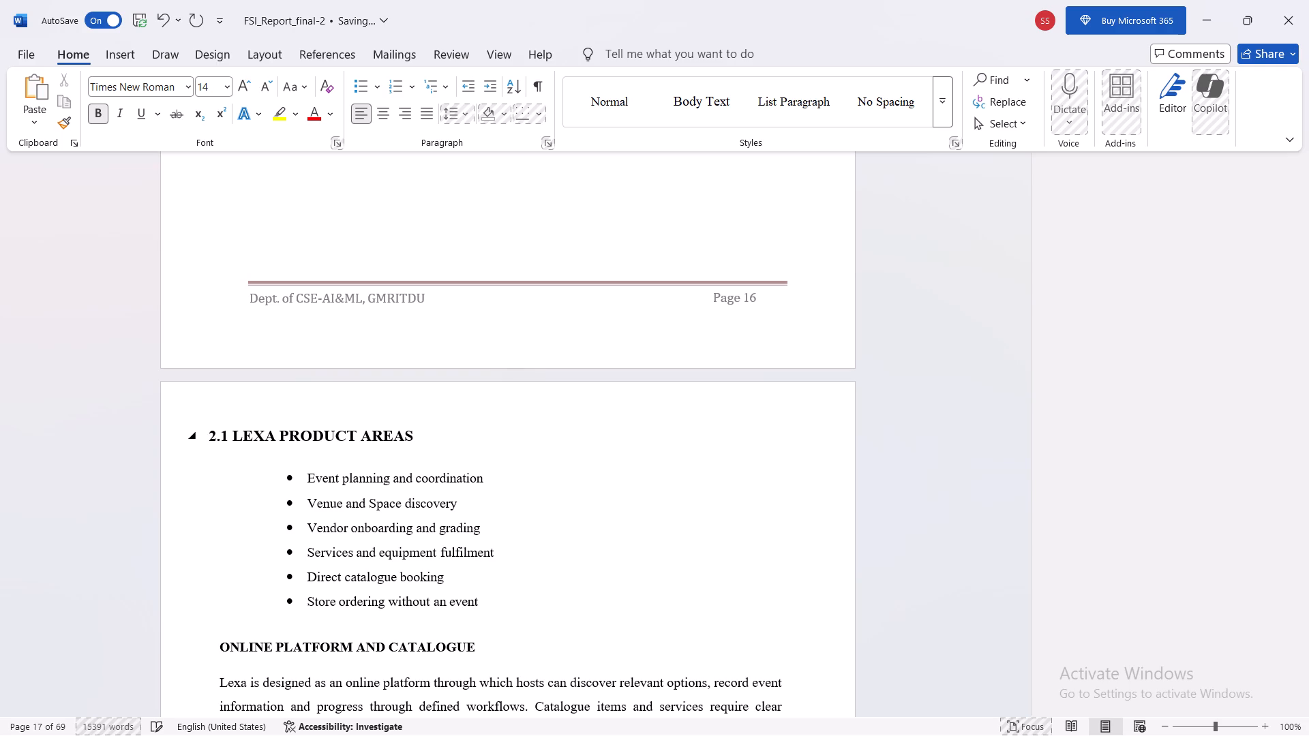
Replace the automatic number of the "Product Scope" heading with "2.2" followed by a space.
scroll(269, 525, "down", 2)
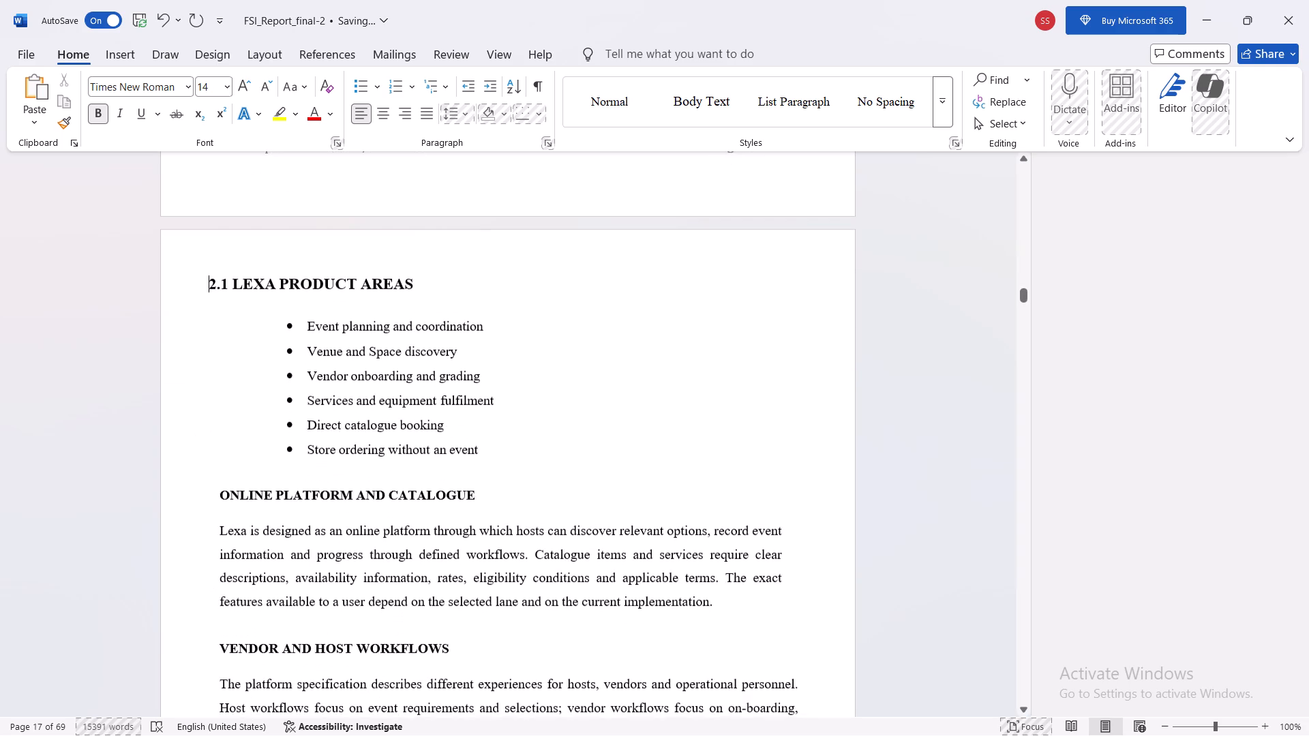
scroll(269, 525, "down", 4)
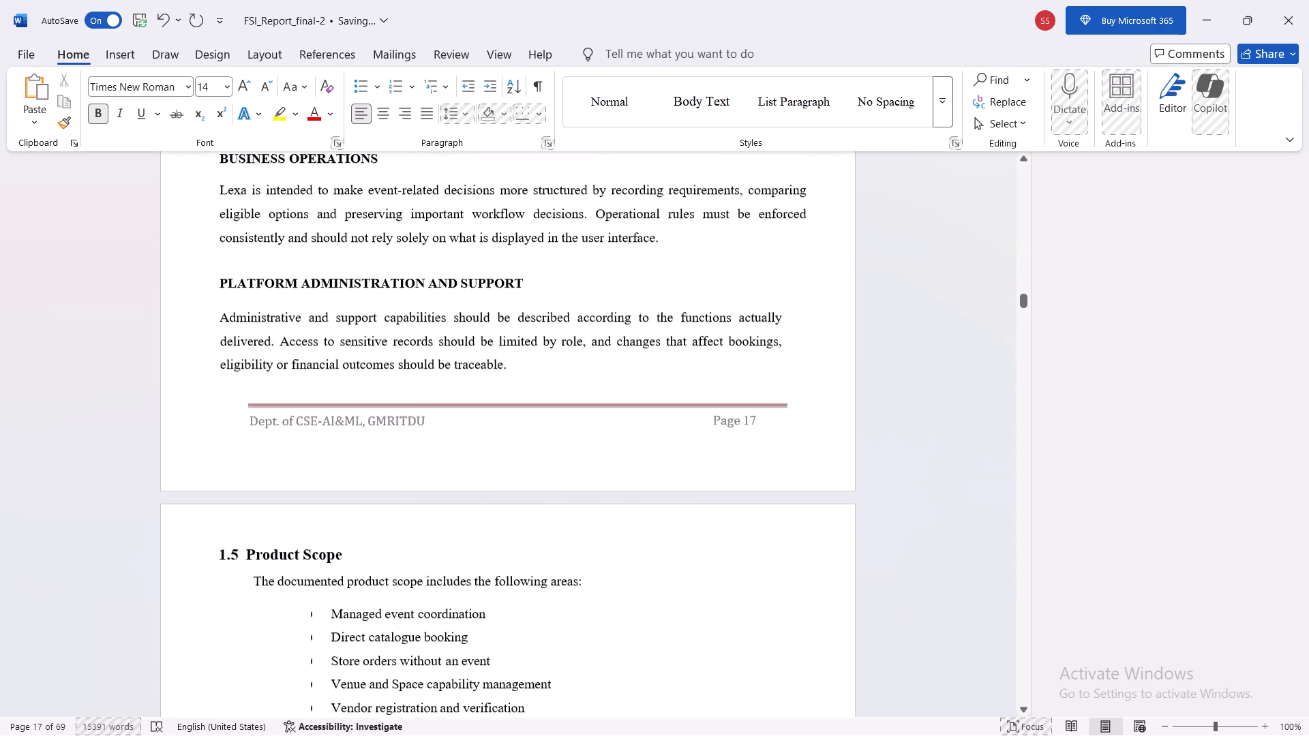
scroll(269, 525, "down", 1)
left_click(236, 414)
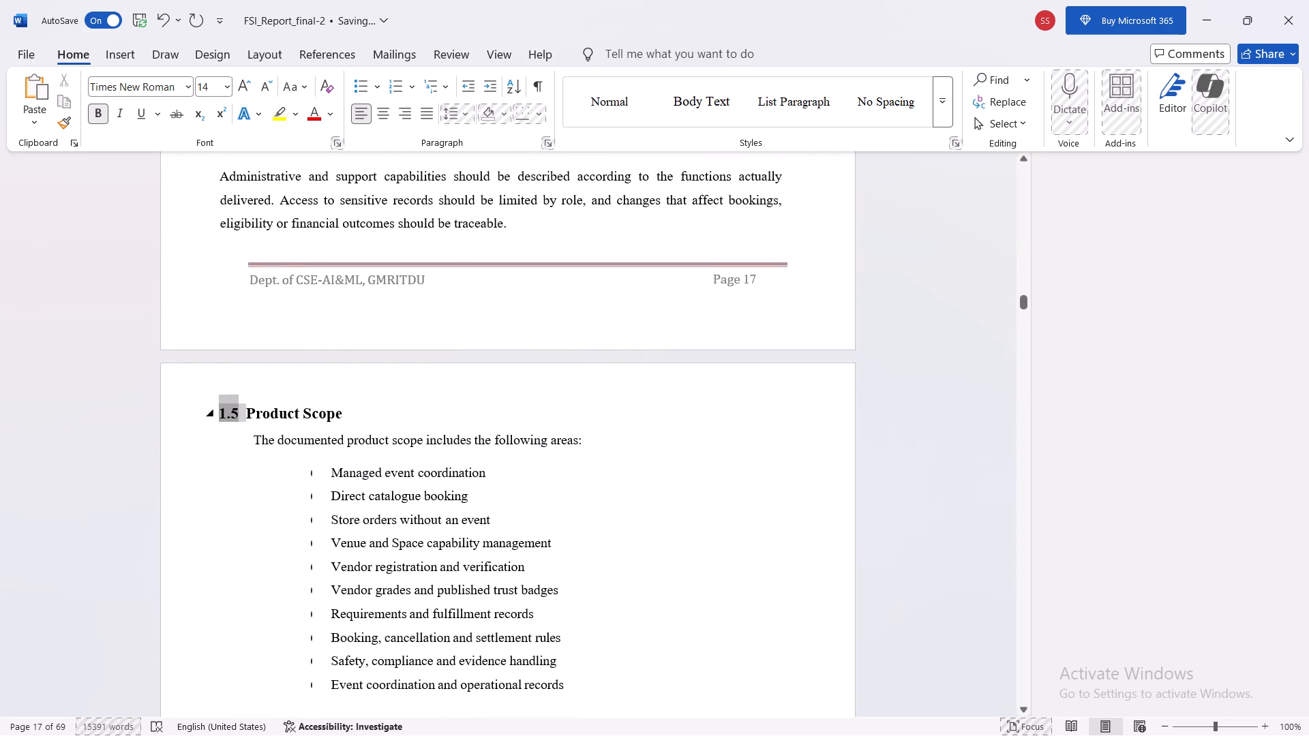
key("BackSpace")
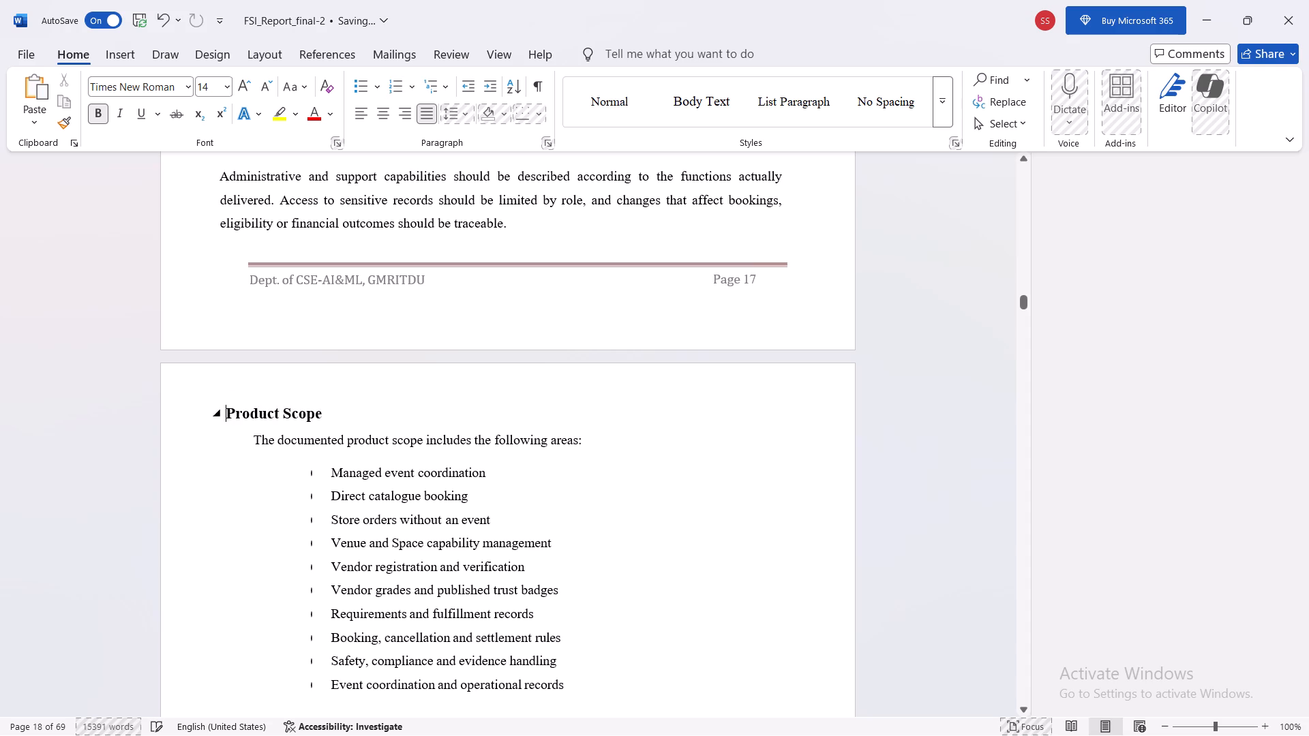
type("2.2")
key("space")
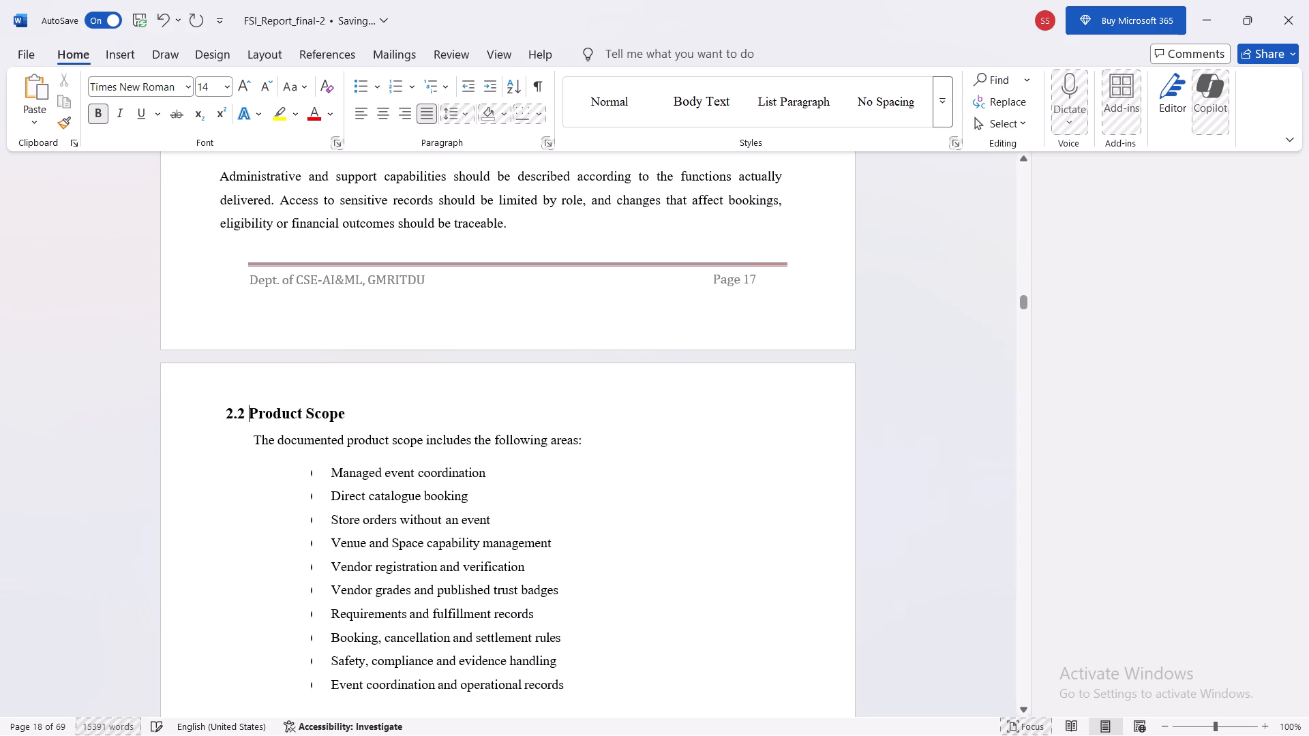
Review chapter 3 from the Literature Survey introduction through Domain Analysis and the requirements sections to Lexa Platform Design Principles.
scroll(250, 459, "down", 4)
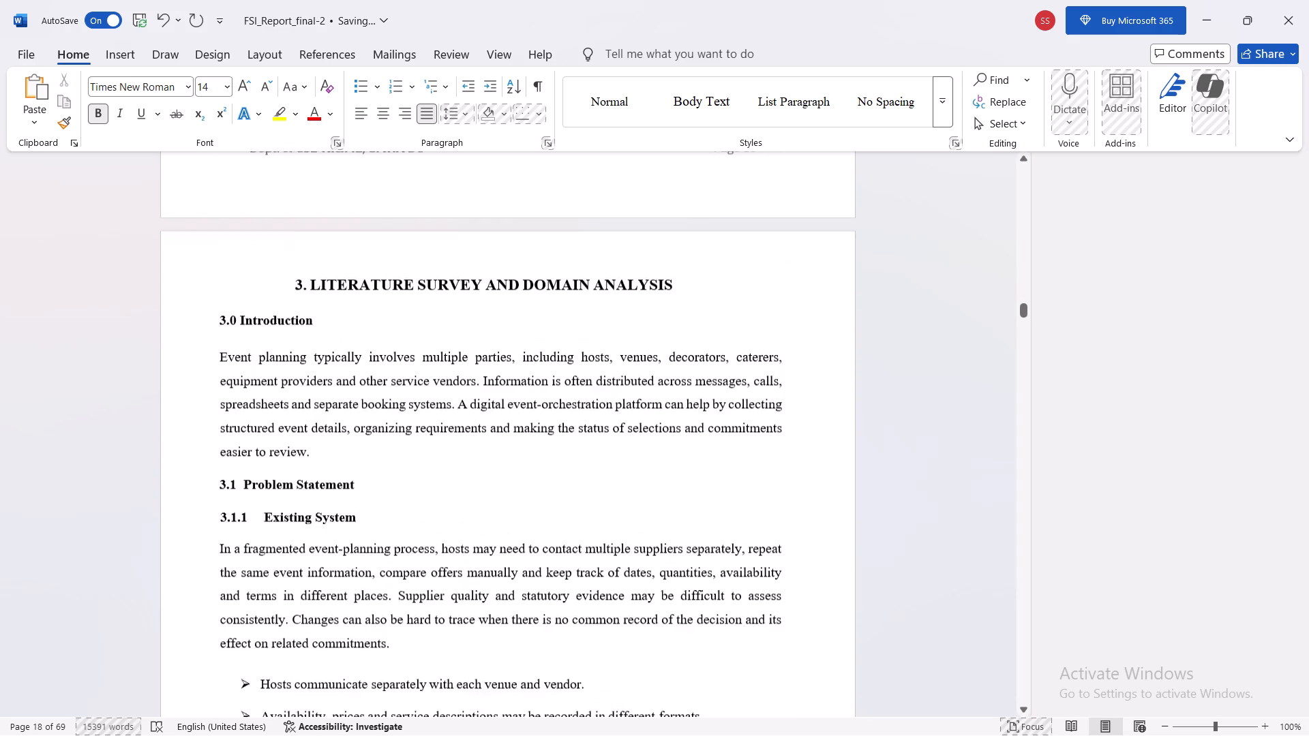
scroll(250, 459, "down", 4)
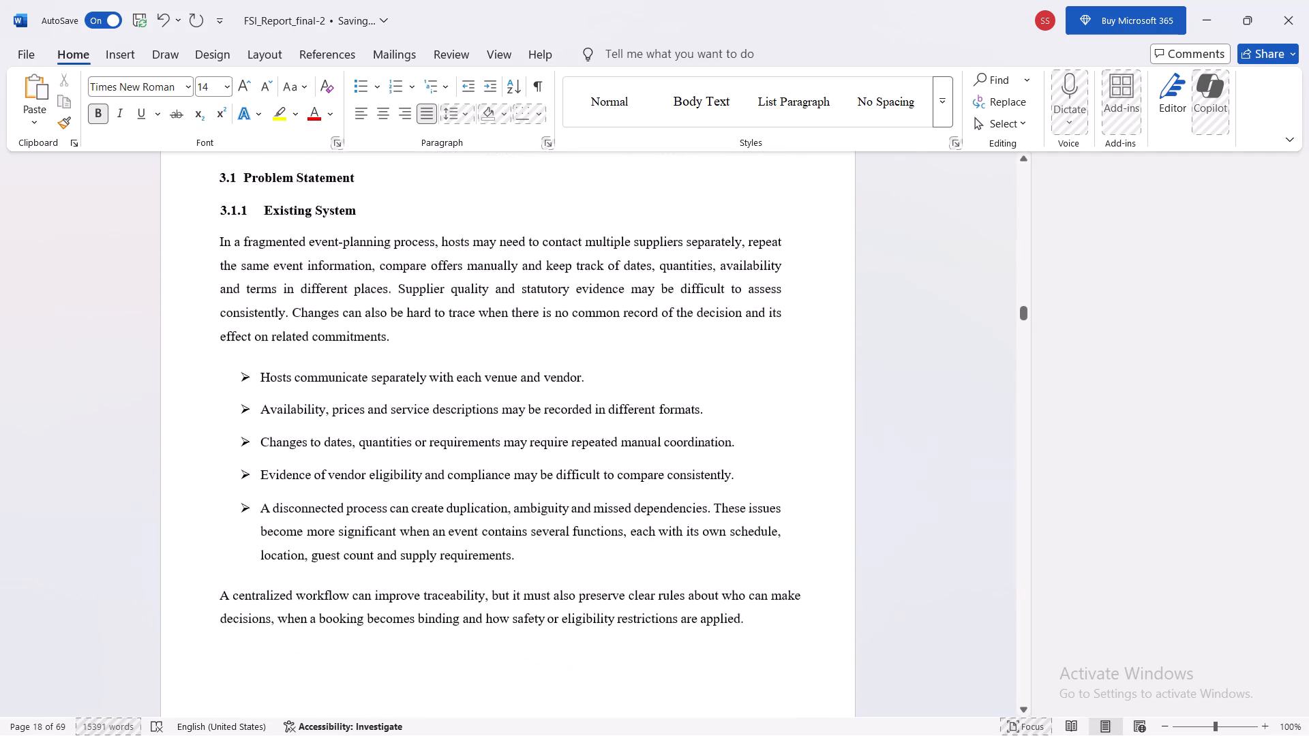
scroll(250, 459, "down", 3)
scroll(250, 459, "up", 1)
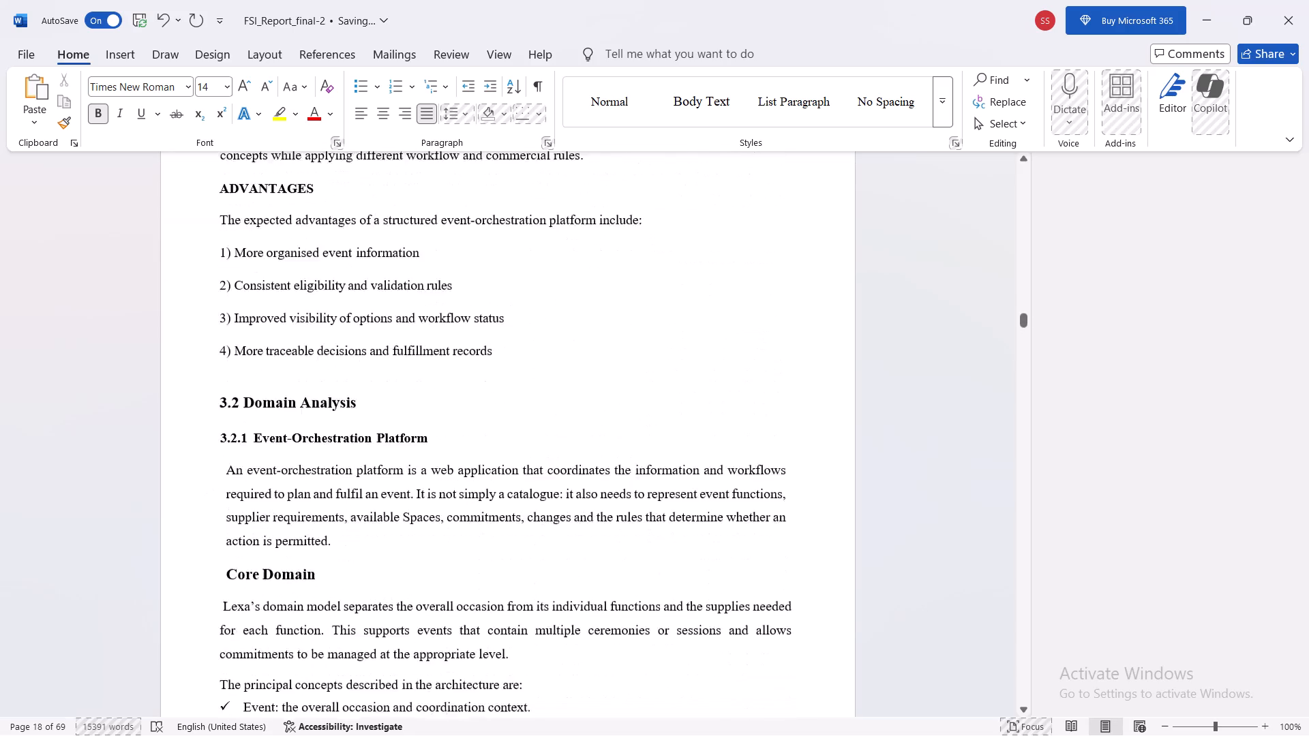
scroll(250, 459, "up", 1)
scroll(250, 459, "down", 2)
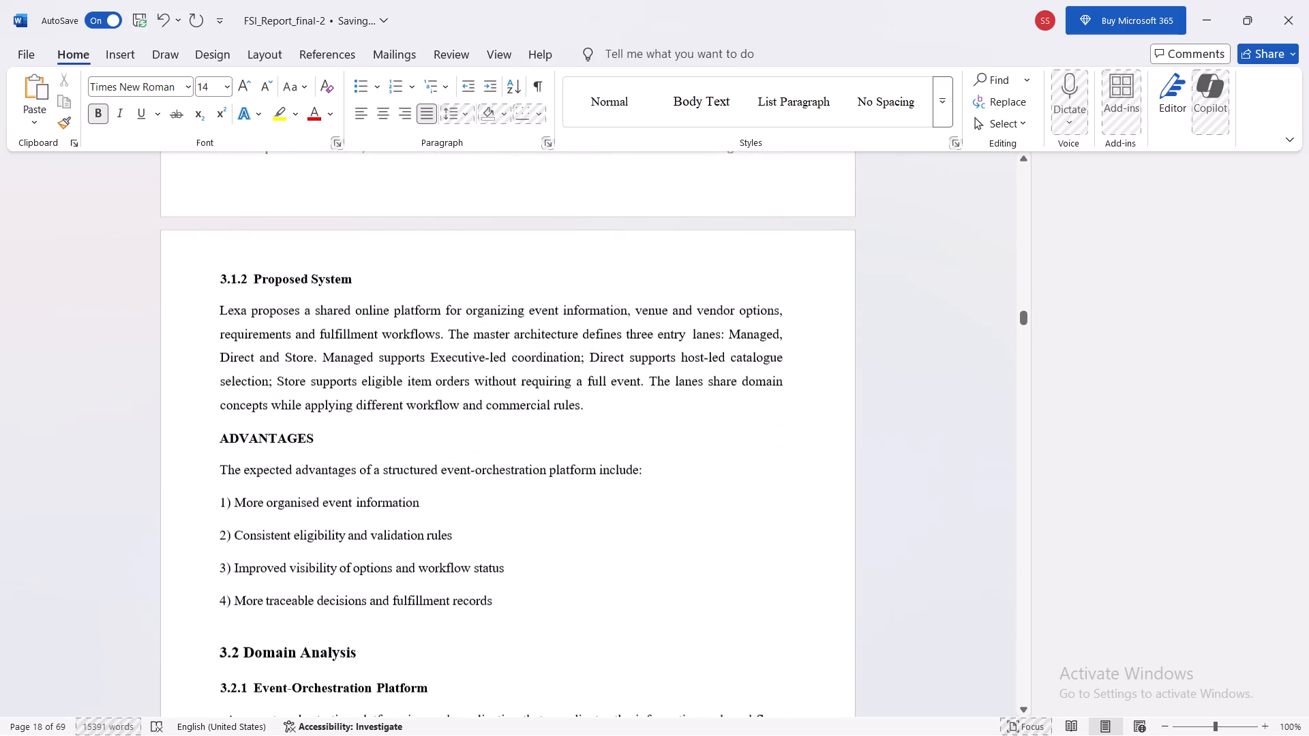
scroll(250, 459, "down", 5)
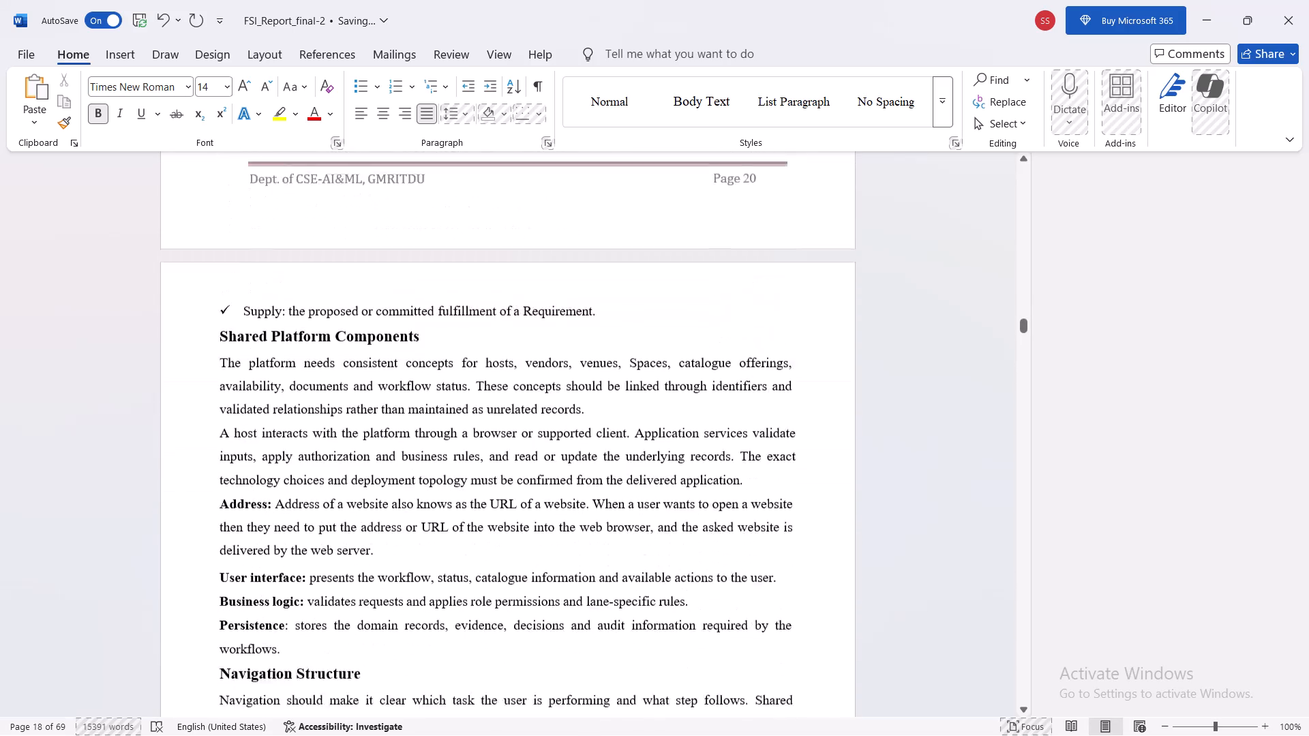
scroll(250, 459, "down", 5)
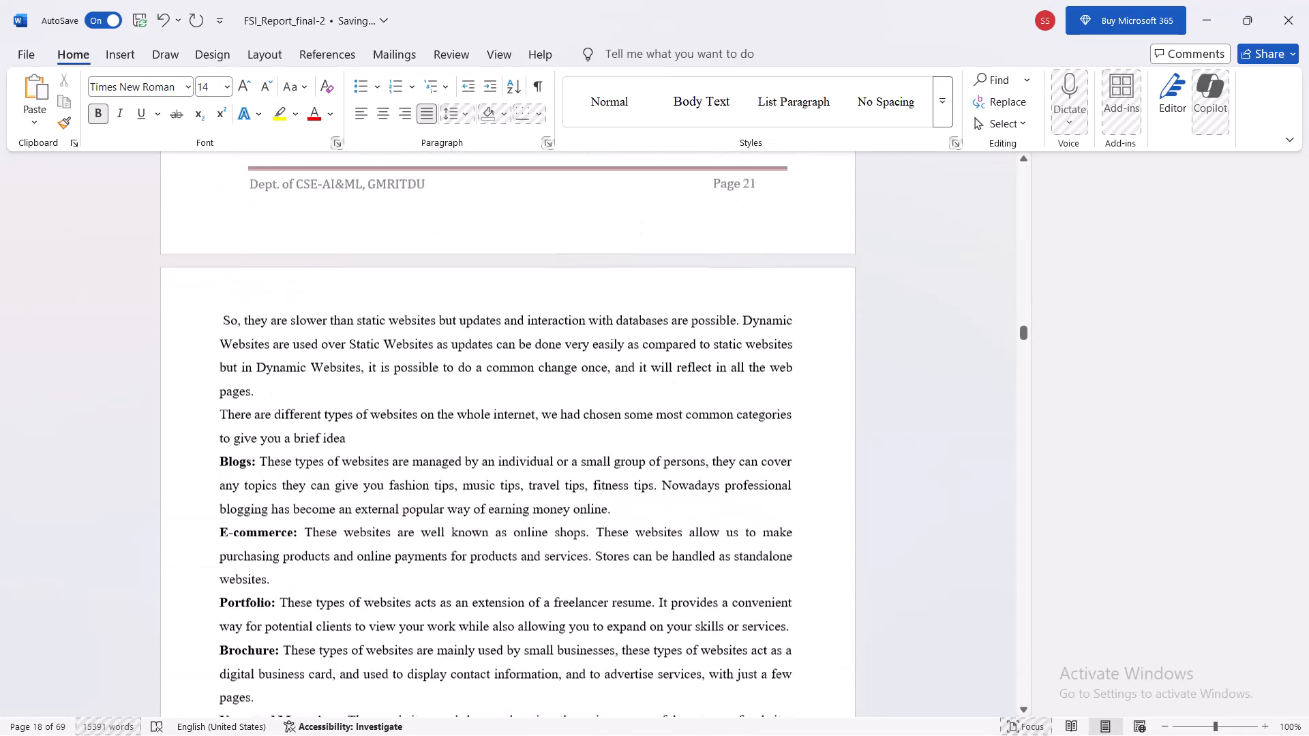
scroll(250, 459, "down", 4)
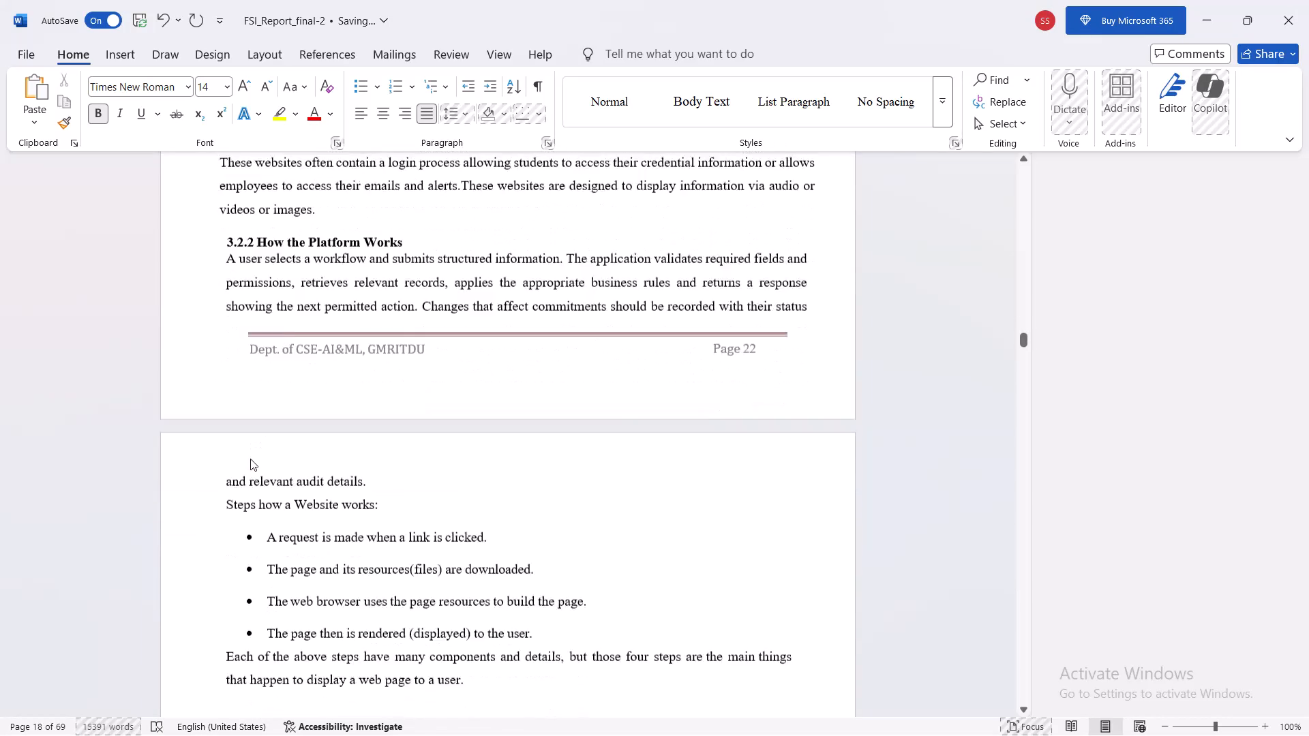
scroll(250, 459, "down", 4)
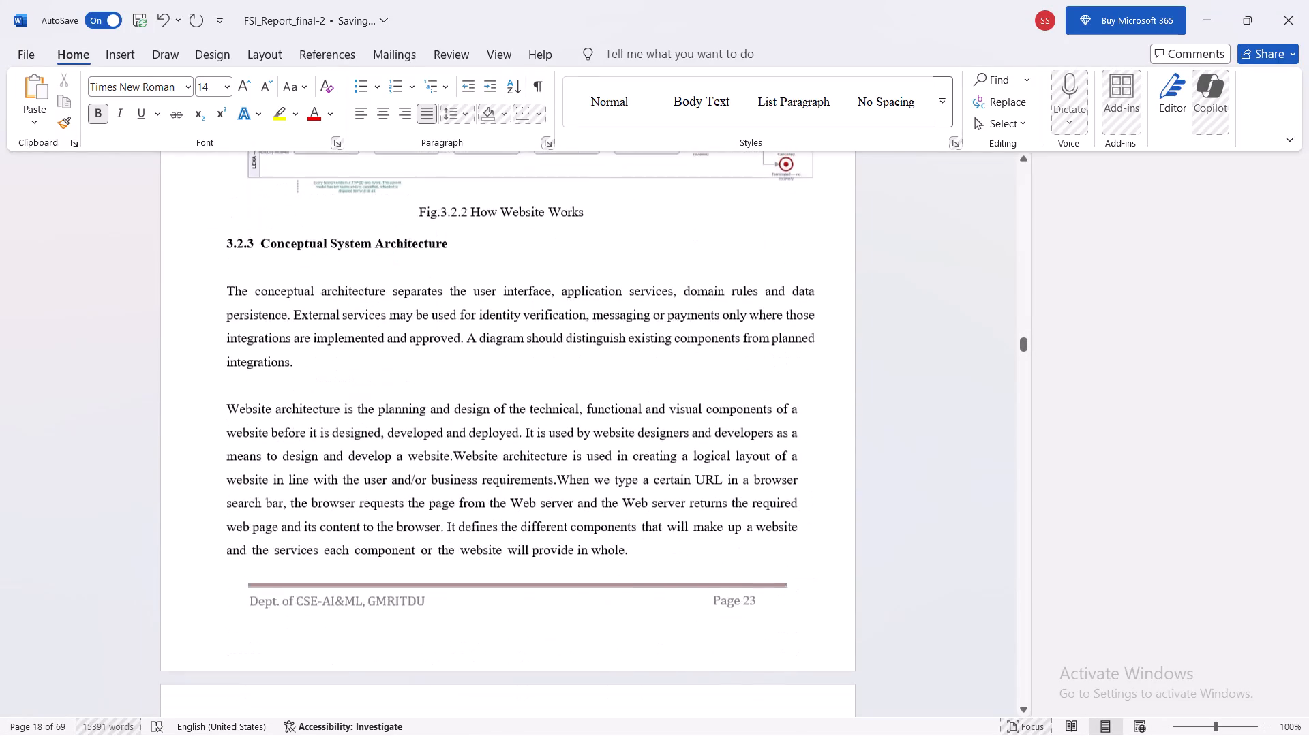
scroll(250, 459, "down", 4)
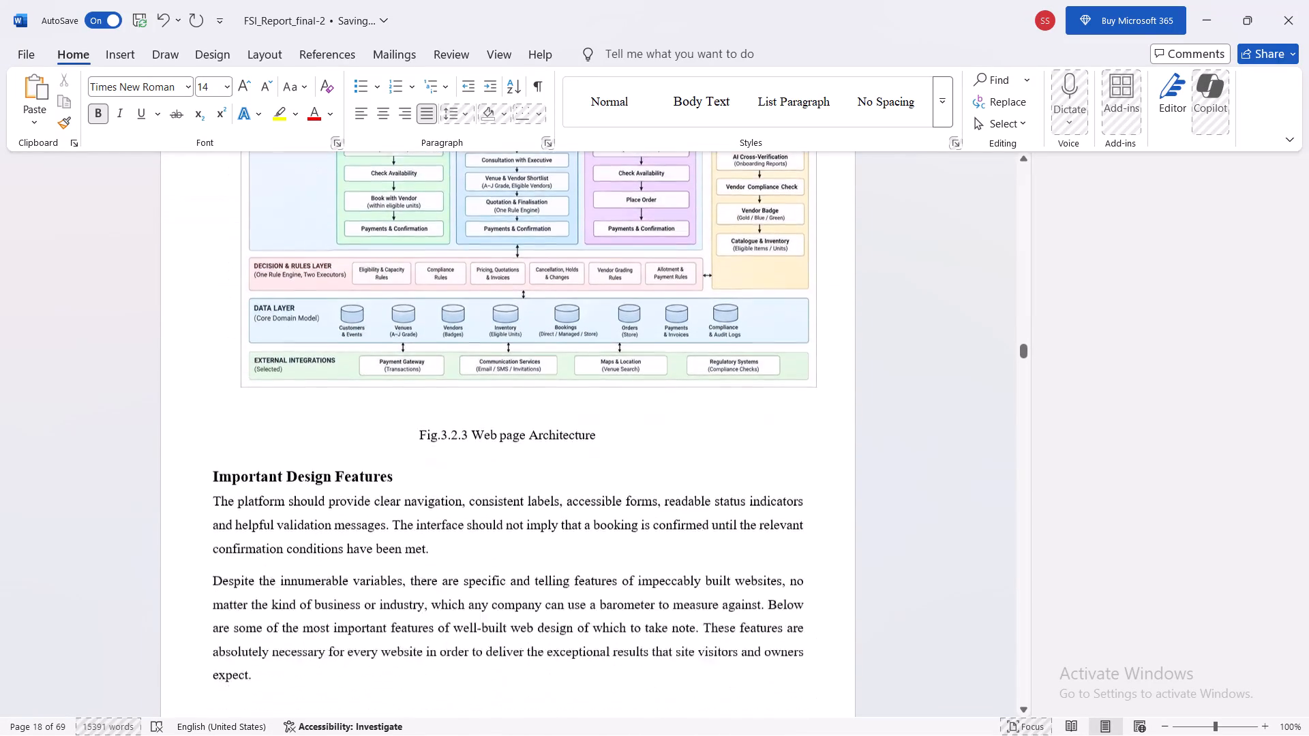
scroll(250, 459, "down", 4)
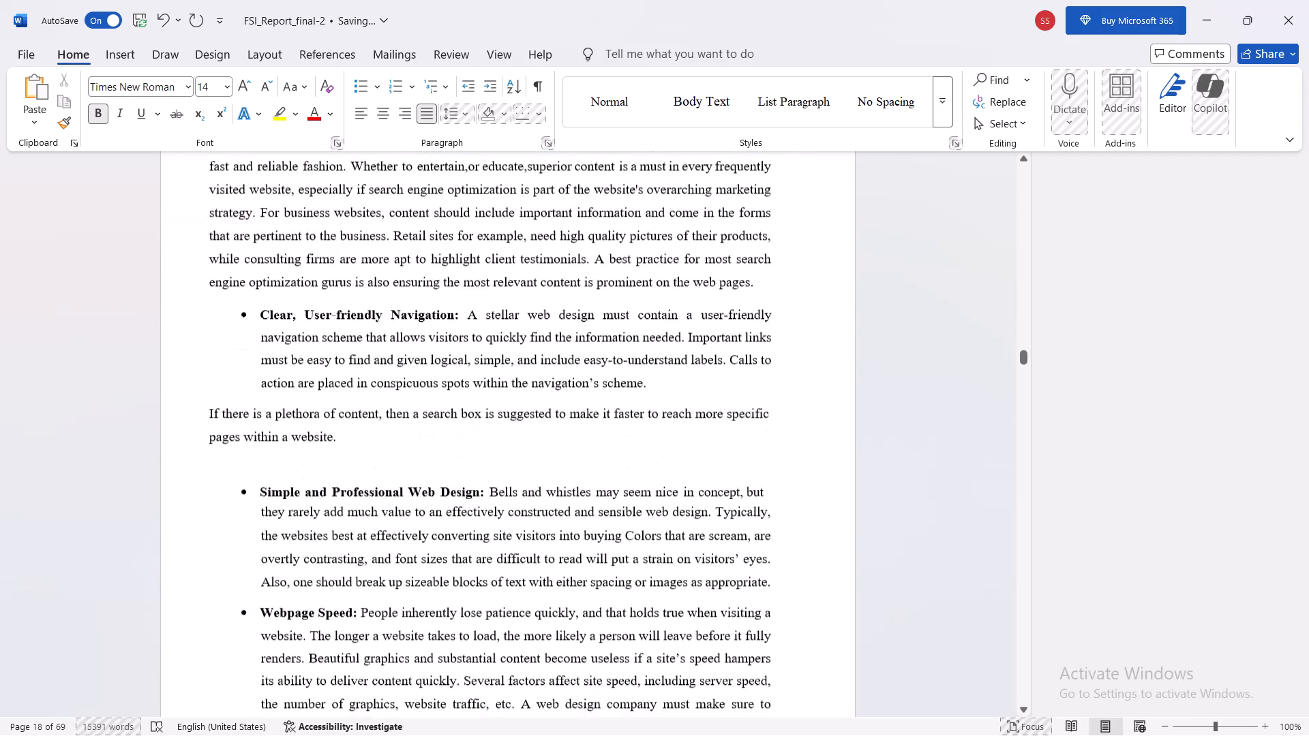
scroll(250, 459, "down", 4)
scroll(250, 459, "up", 1)
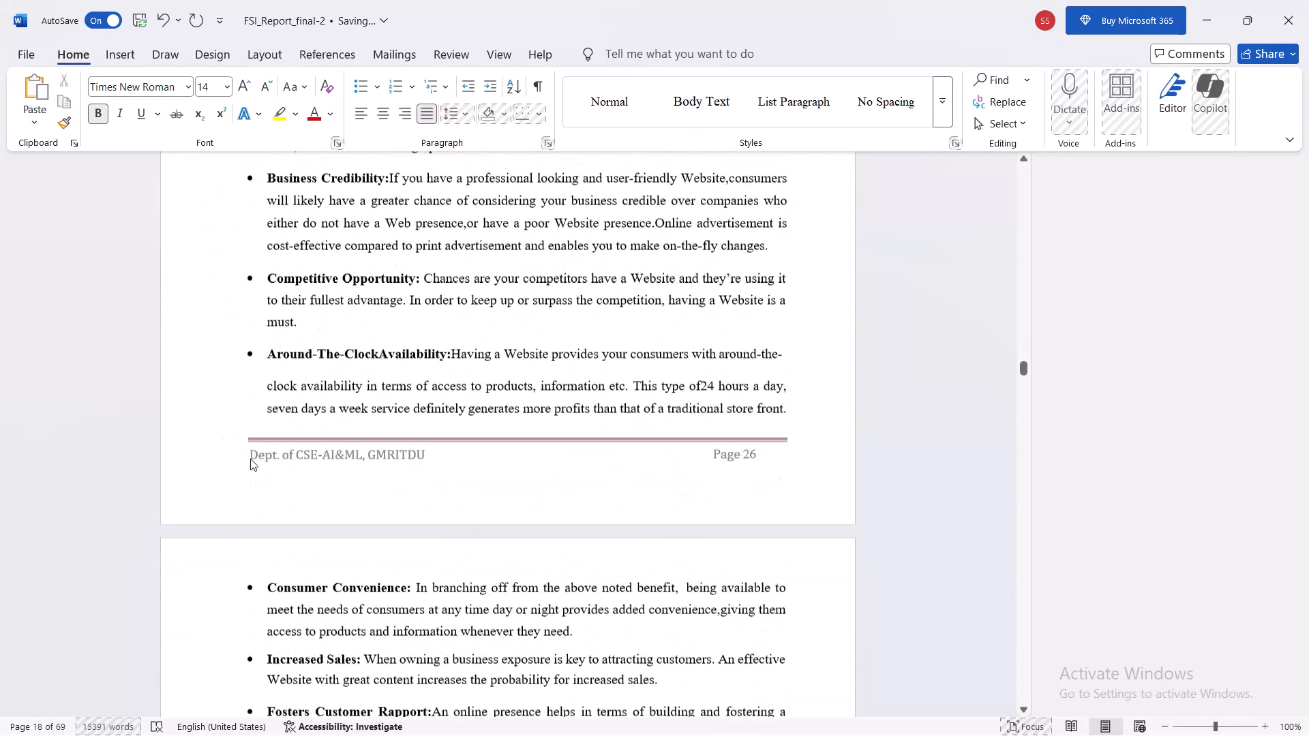
scroll(250, 459, "up", 1)
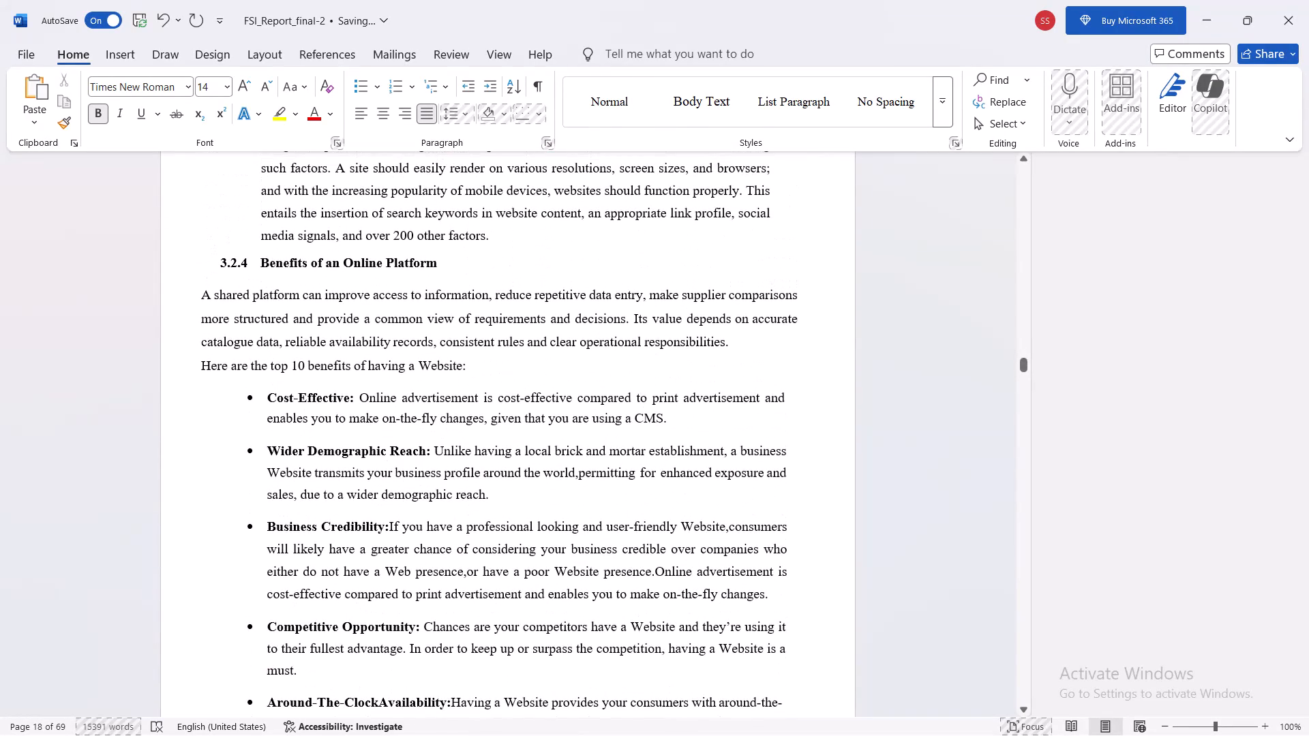
scroll(250, 459, "down", 2)
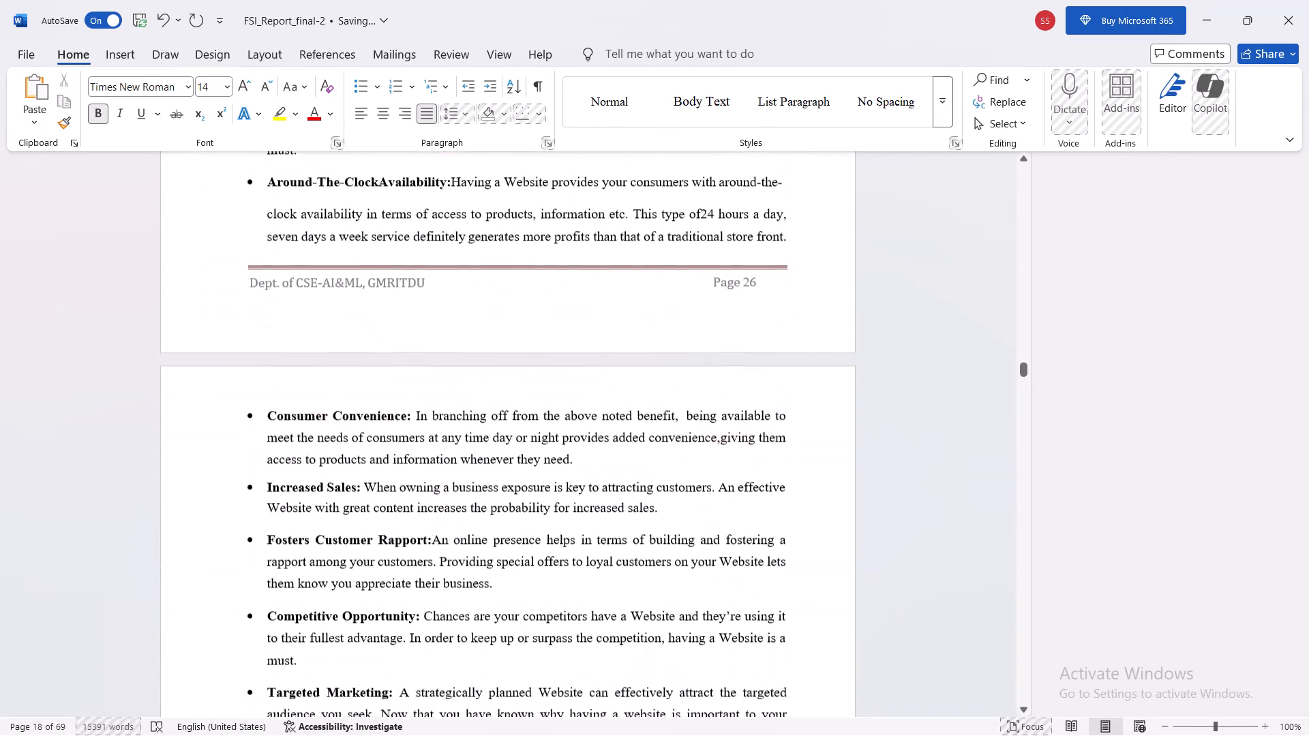
scroll(250, 459, "down", 4)
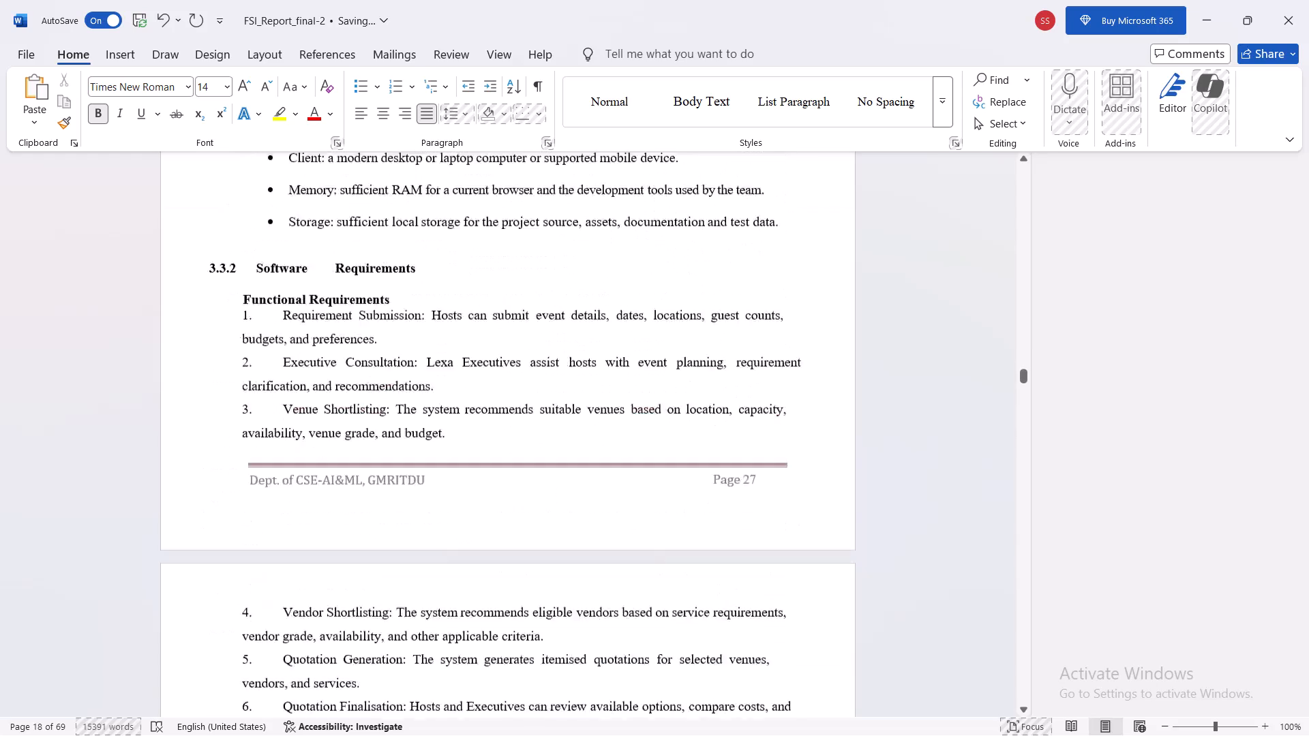
scroll(250, 459, "down", 4)
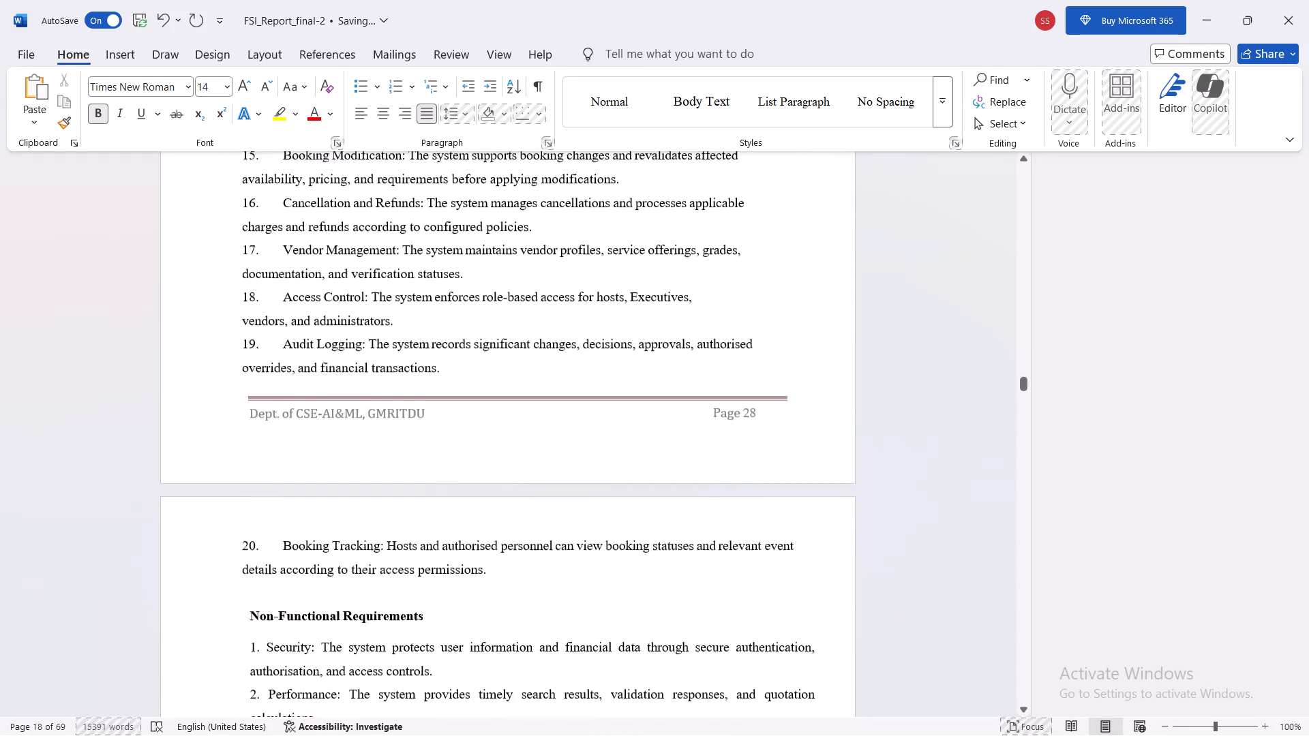
scroll(250, 459, "down", 4)
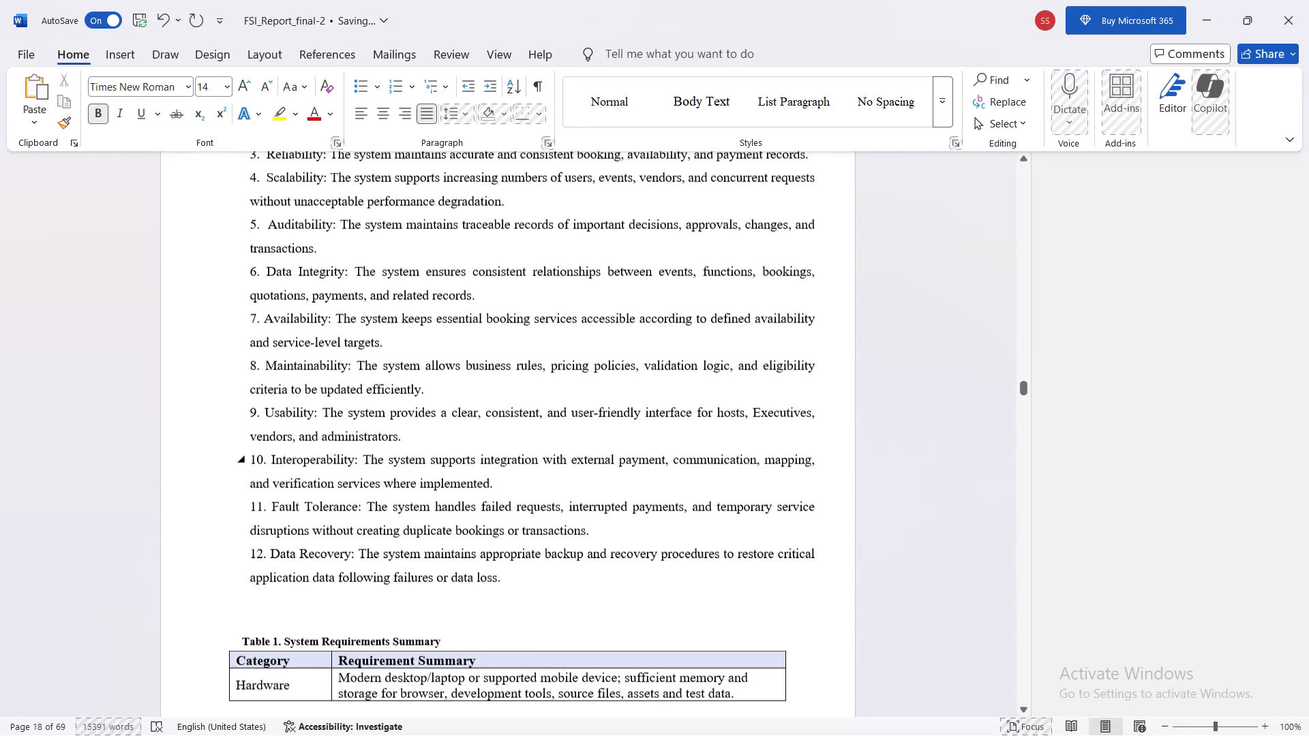
scroll(268, 555, "down", 3)
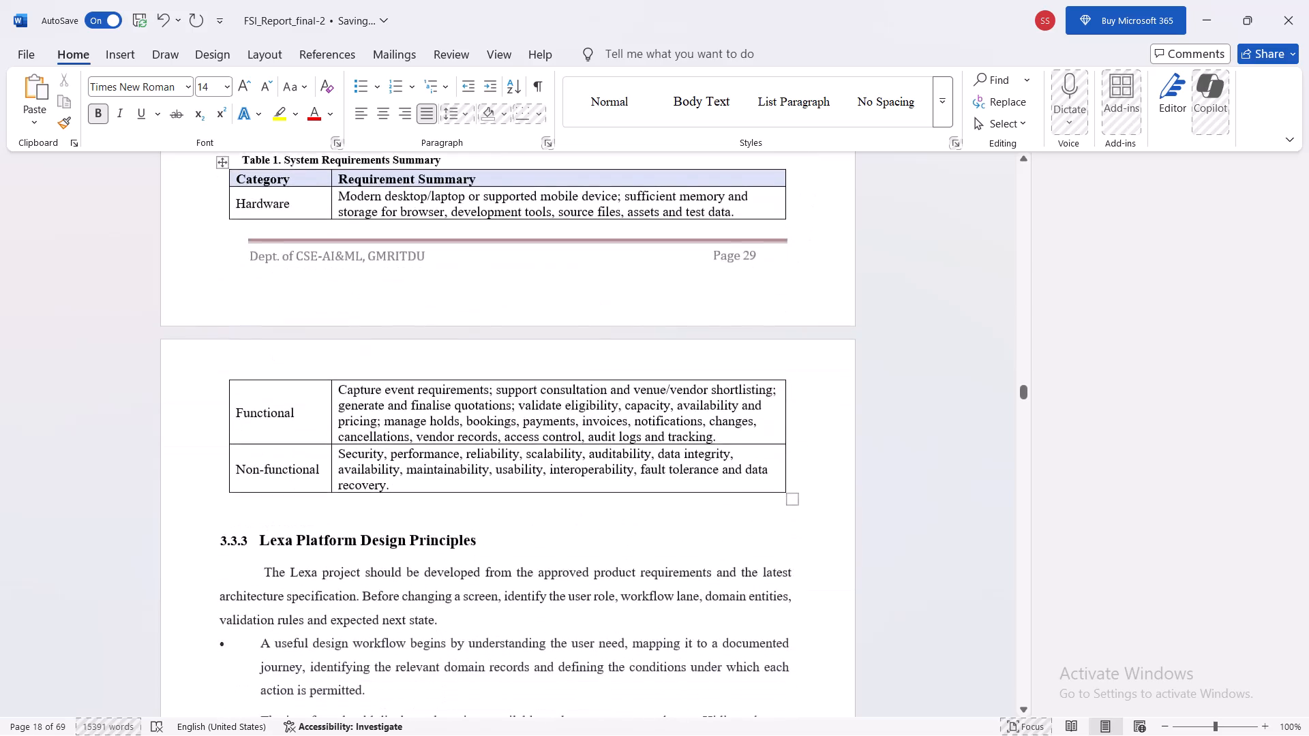
Delete the blank lines above the "Table 1. System Requirements Summary" caption, along with the full stop ending the Data Recovery item.
scroll(268, 555, "up", 2)
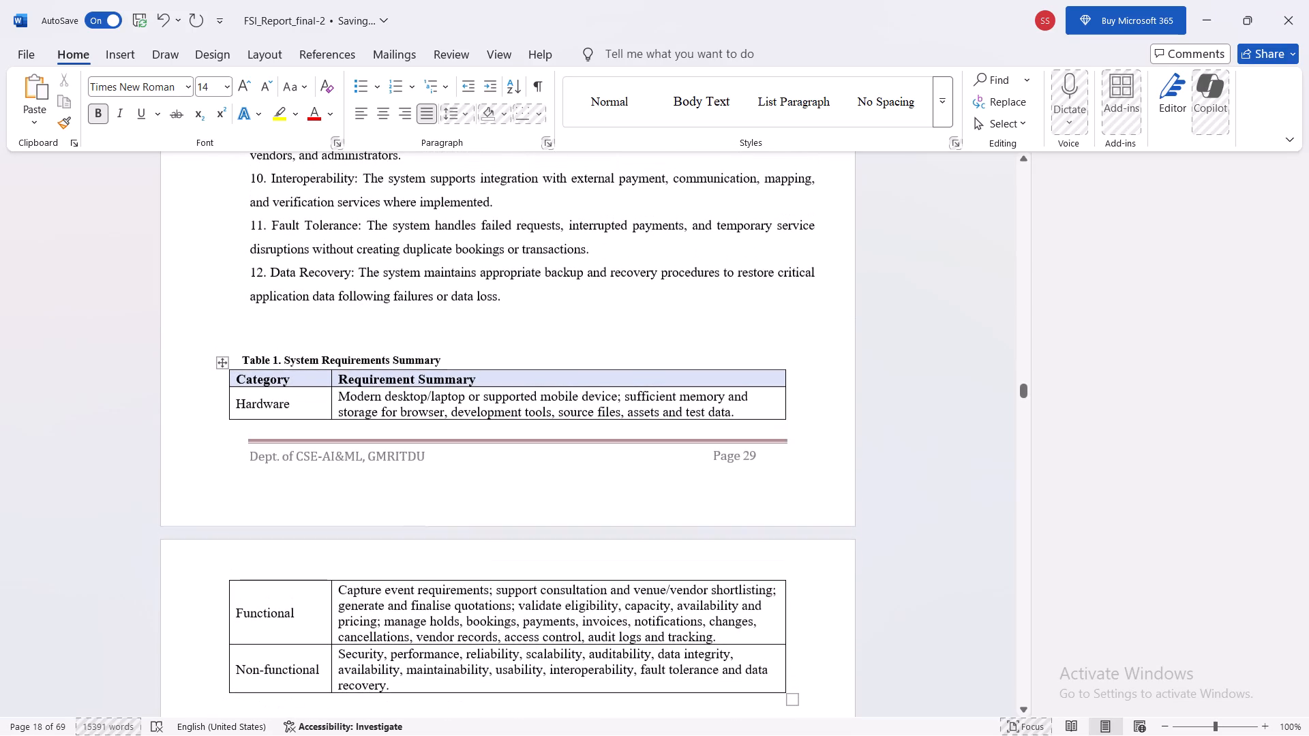
left_click(245, 343)
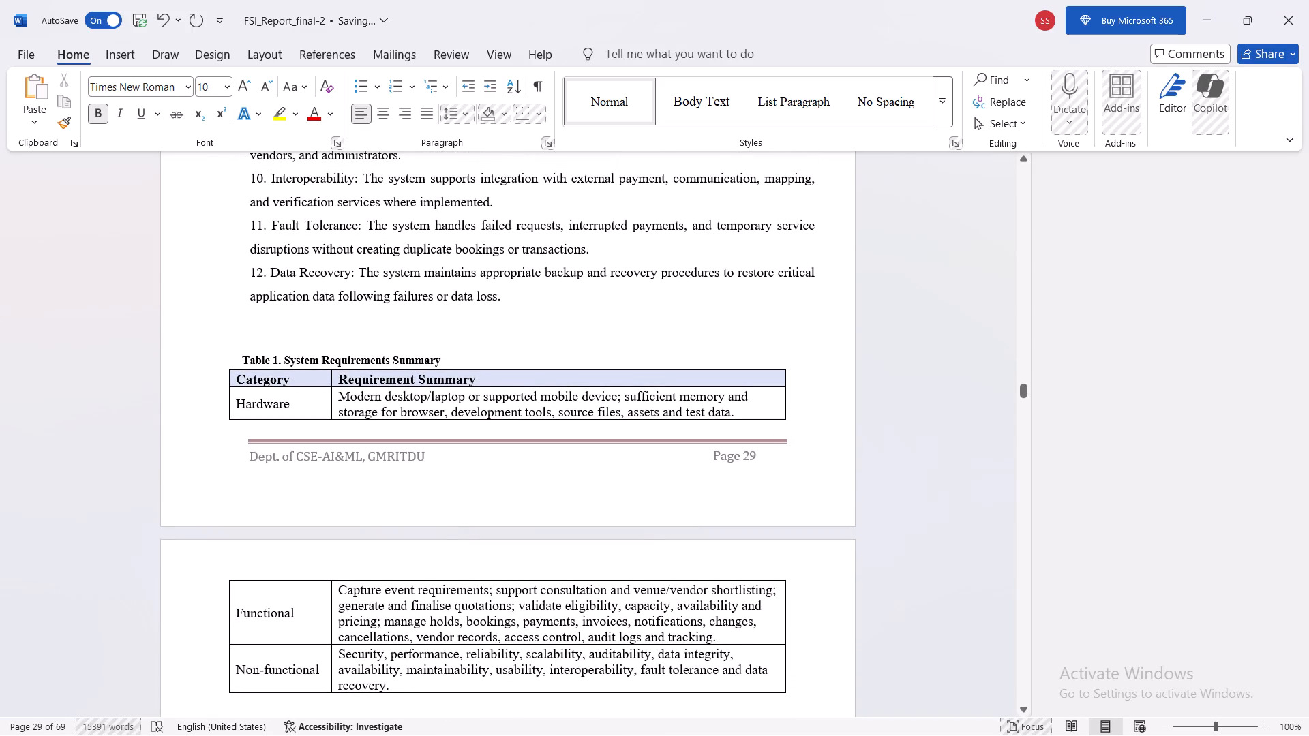
key("BackSpace")
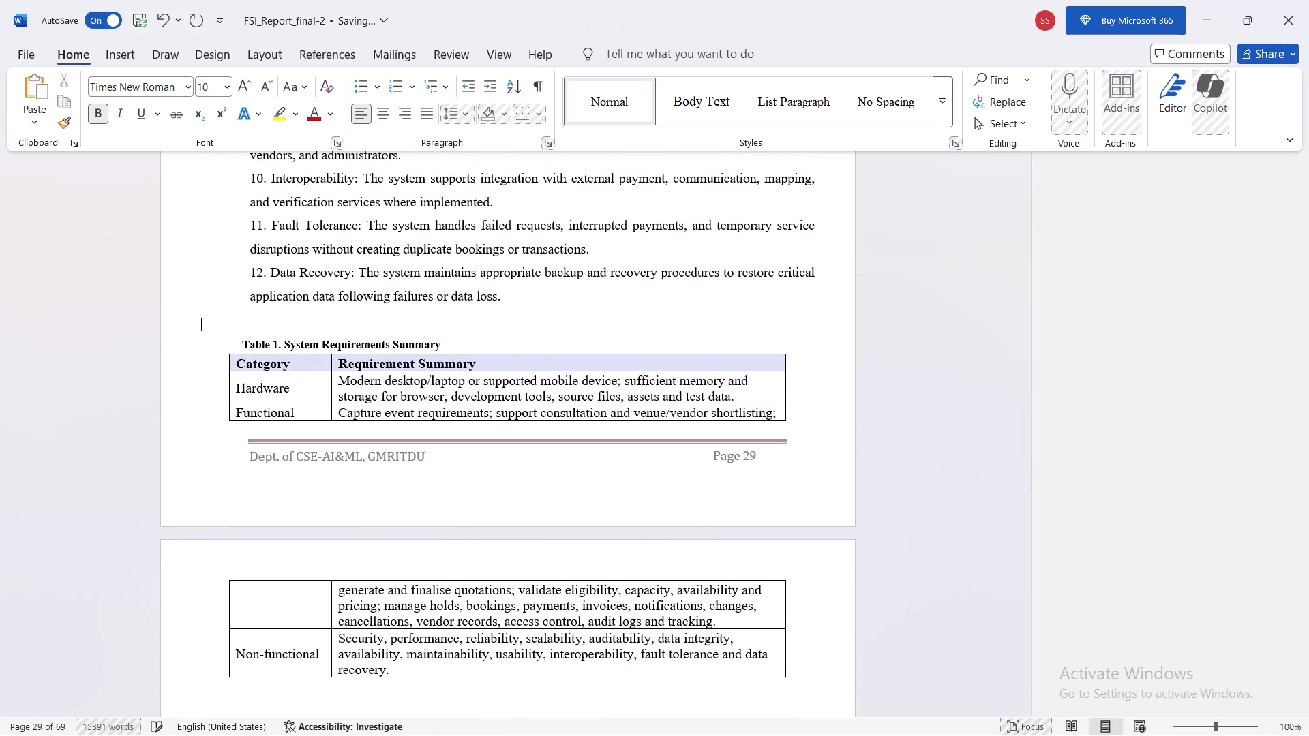
key("BackSpace")
key("BackSpace")
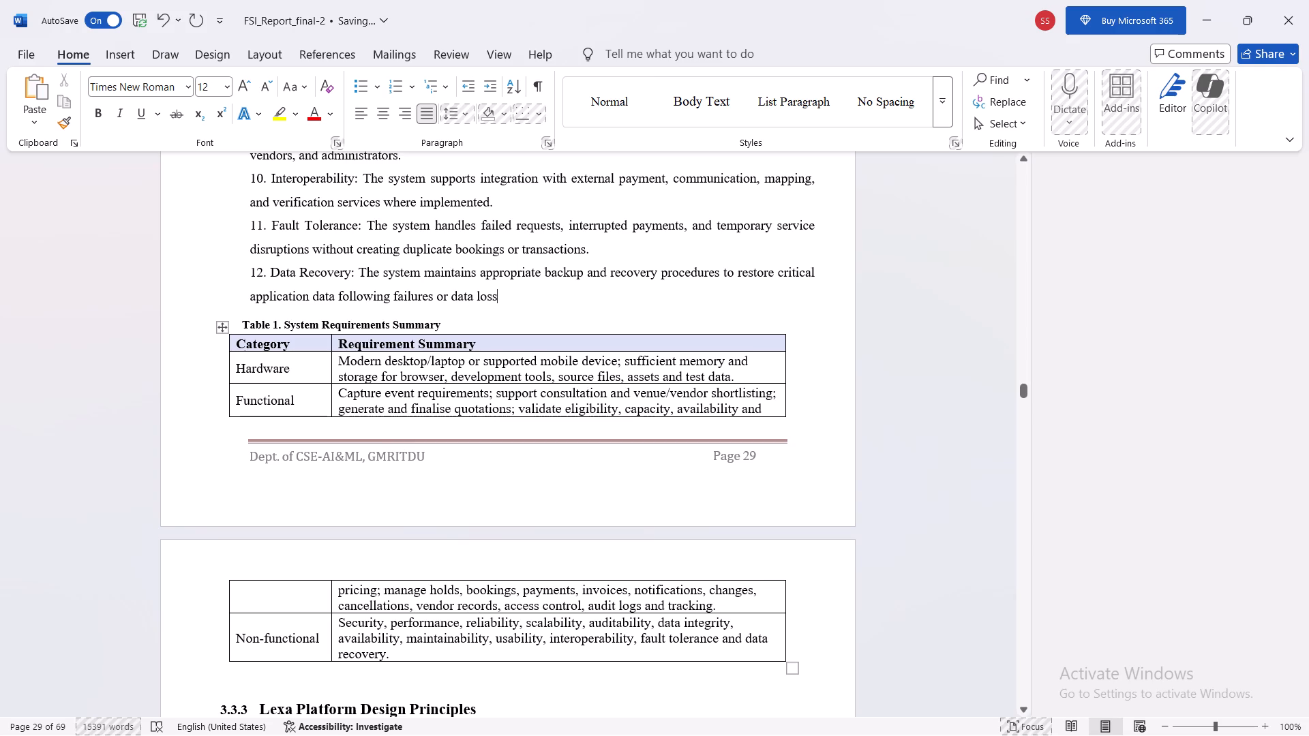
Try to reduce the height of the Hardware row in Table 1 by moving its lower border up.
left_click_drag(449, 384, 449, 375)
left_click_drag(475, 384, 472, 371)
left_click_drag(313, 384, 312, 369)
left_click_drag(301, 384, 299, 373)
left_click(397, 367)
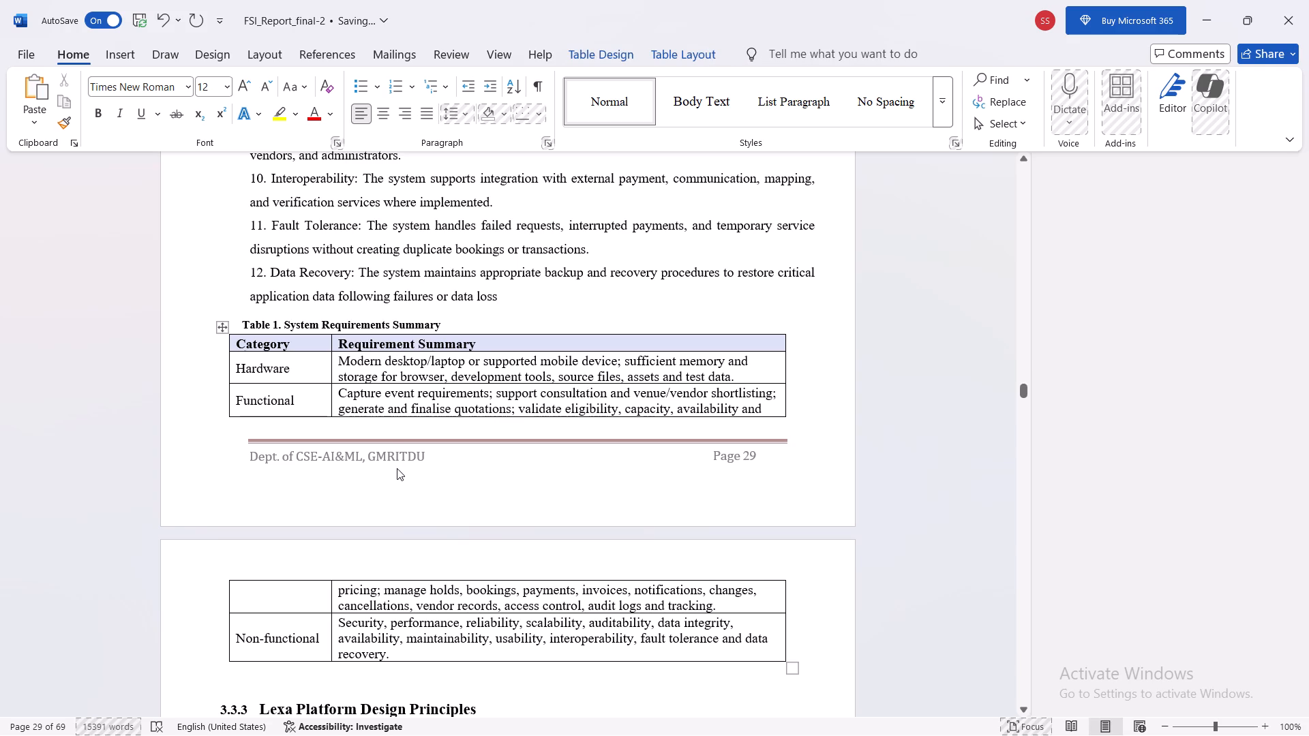
Review the Lexa Platform Design Principles and Design and Analysis Workflow content, checking lists, figures and page spacing up to section 3.4.
scroll(397, 468, "down", 3)
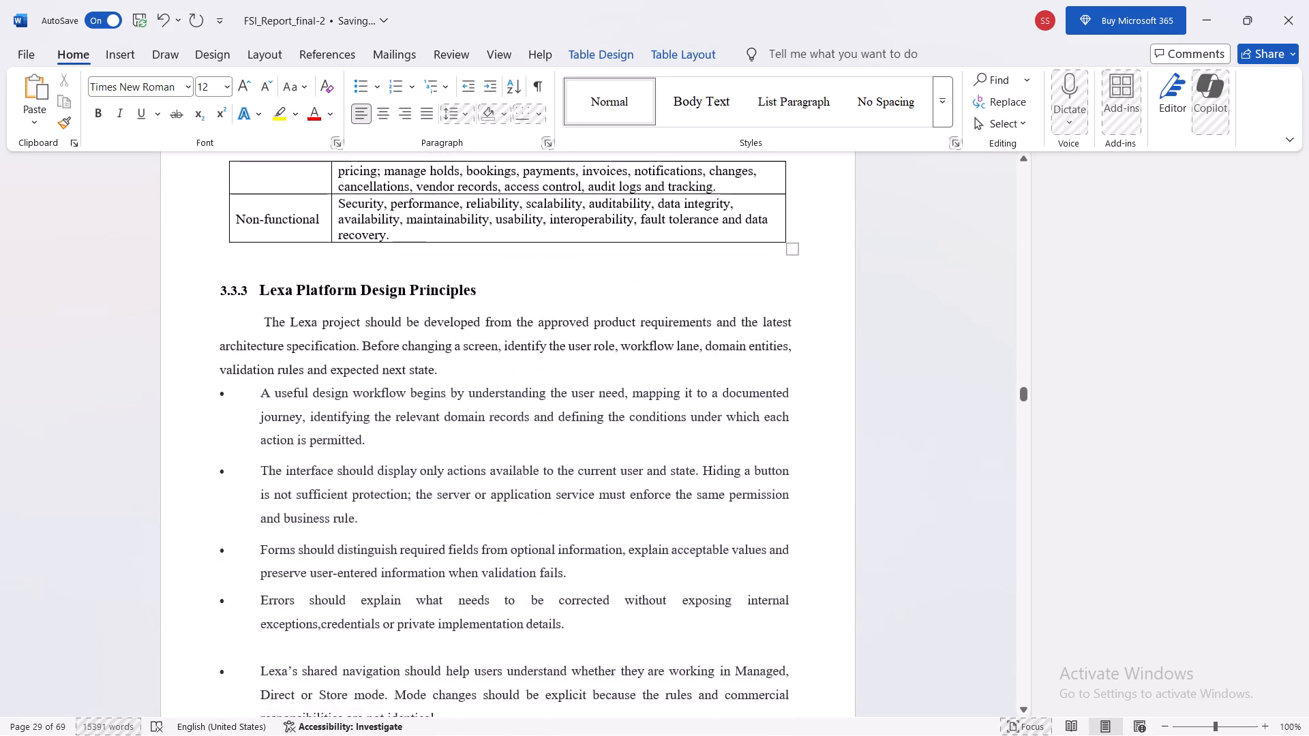
scroll(397, 468, "down", 4)
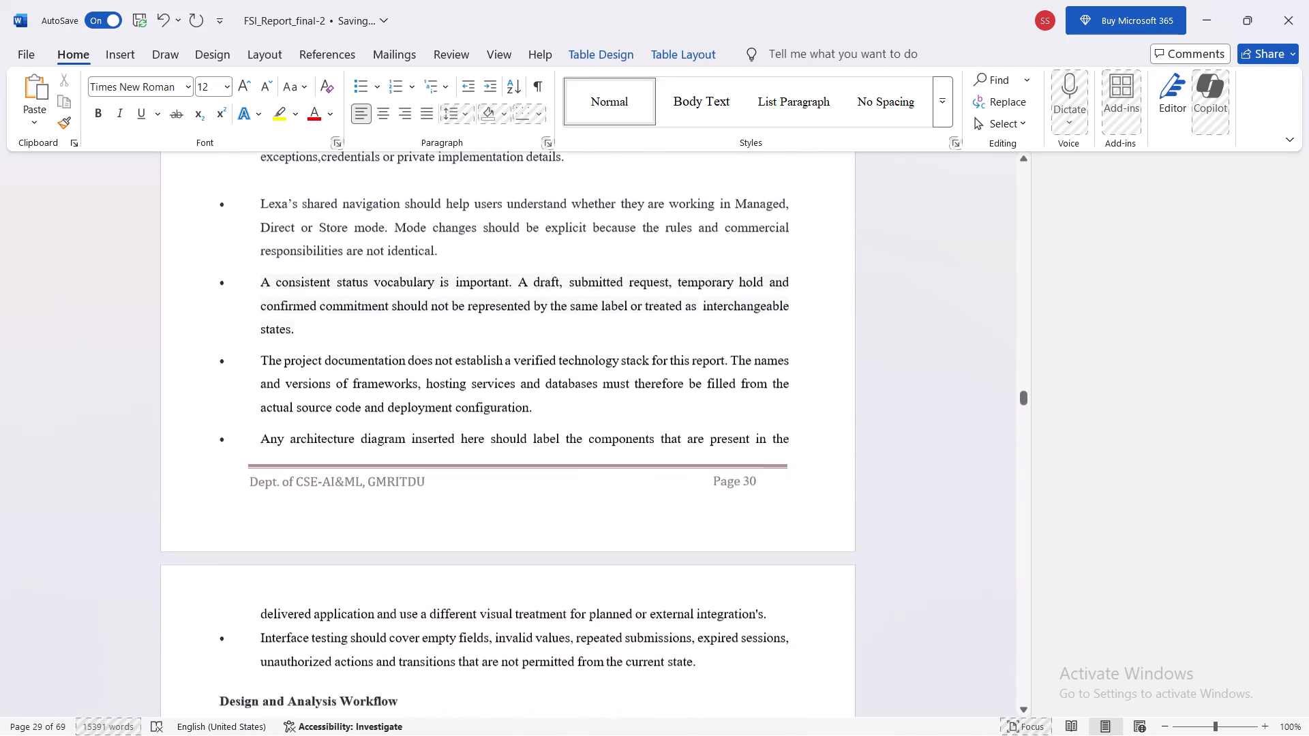
scroll(397, 468, "down", 4)
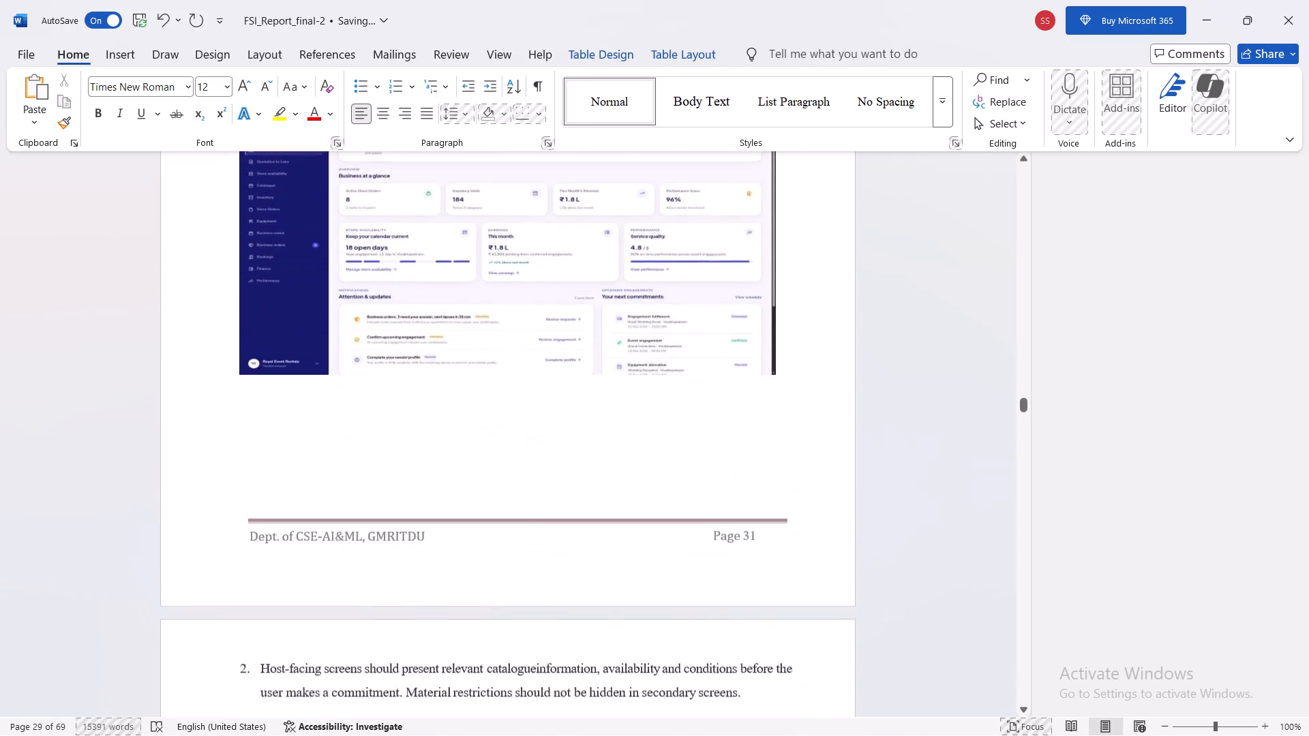
scroll(397, 468, "down", 3)
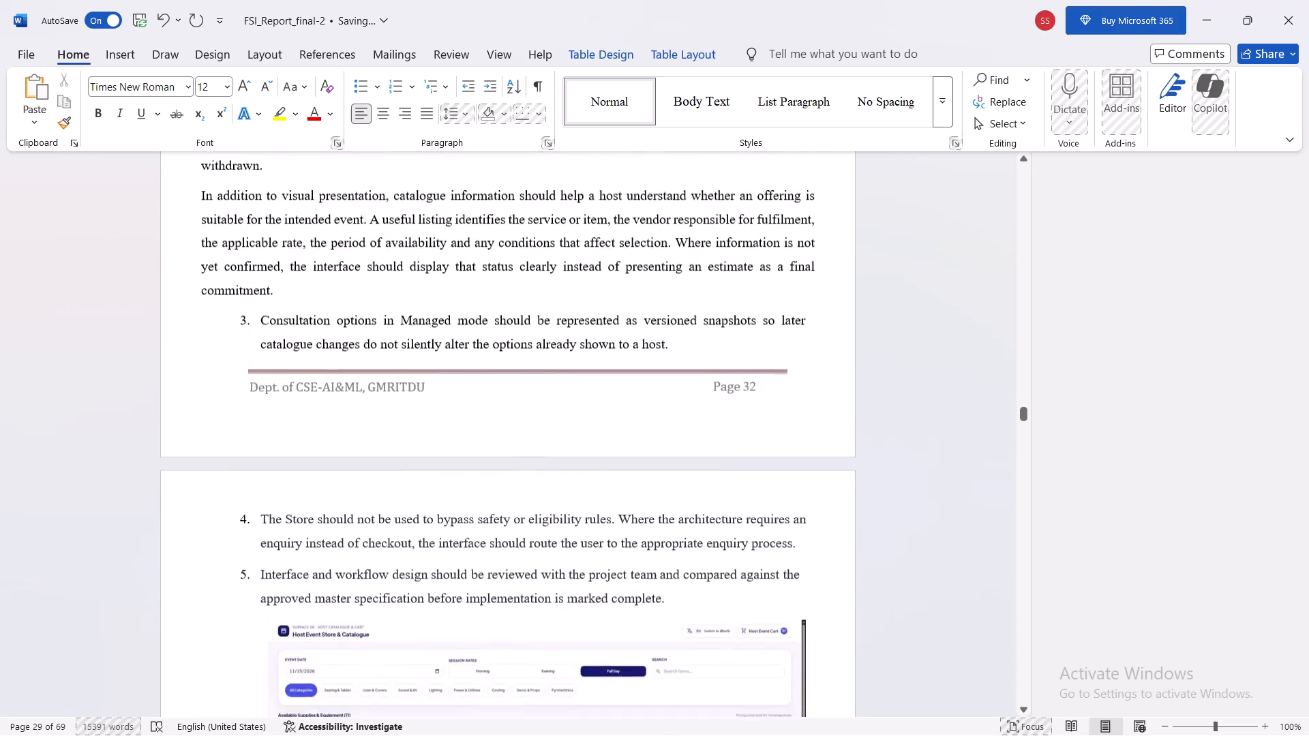
scroll(397, 468, "down", 4)
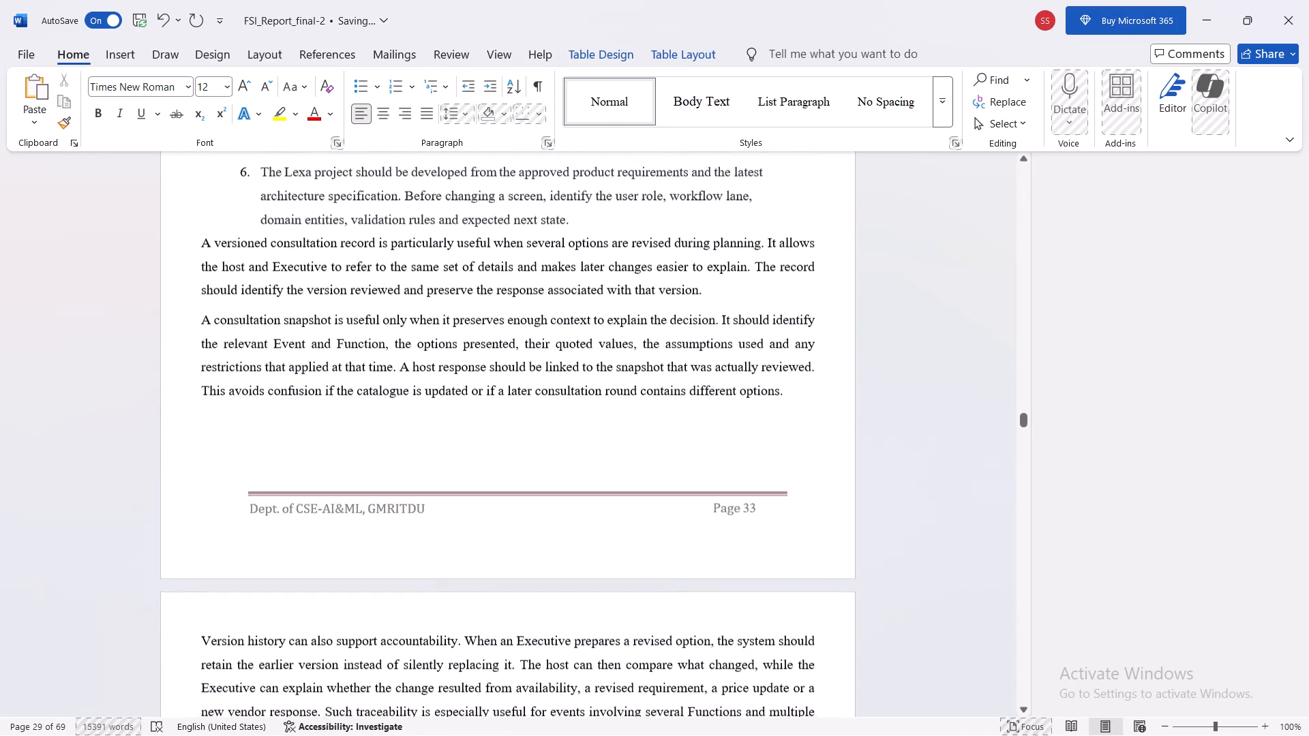
scroll(397, 468, "down", 3)
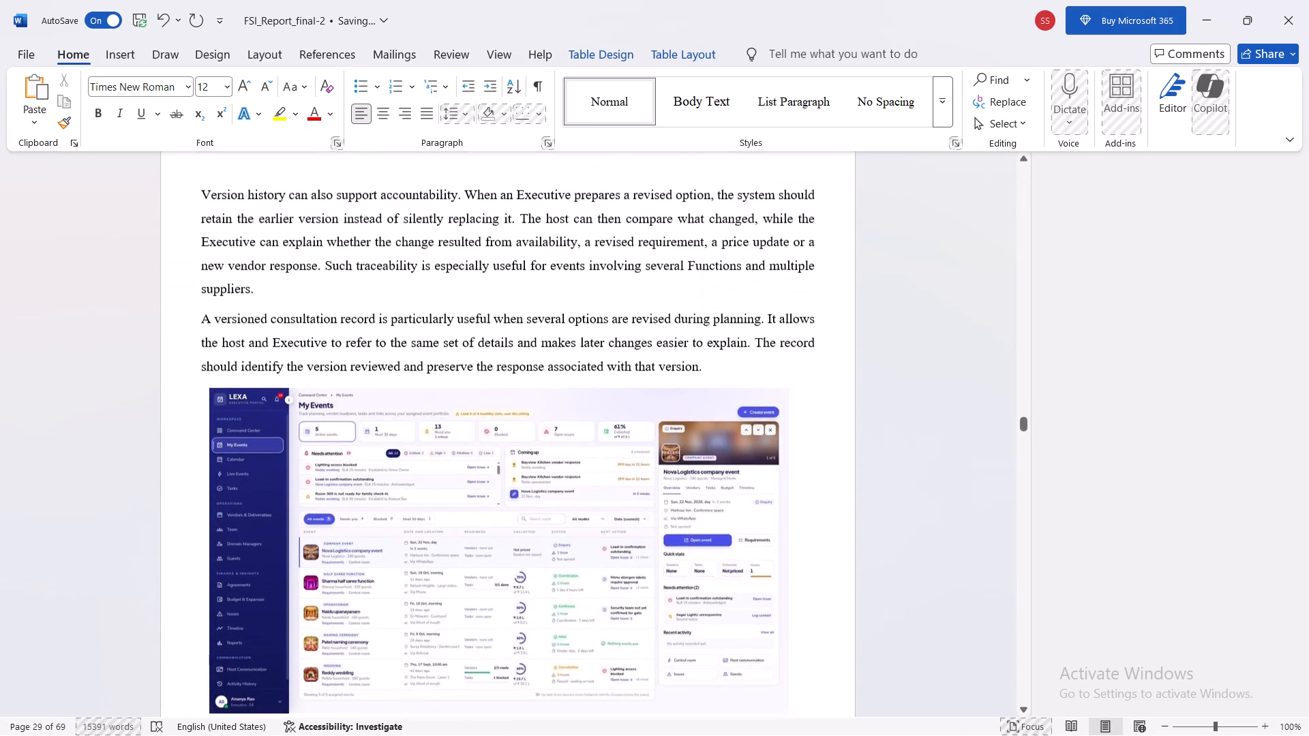
scroll(397, 468, "down", 3)
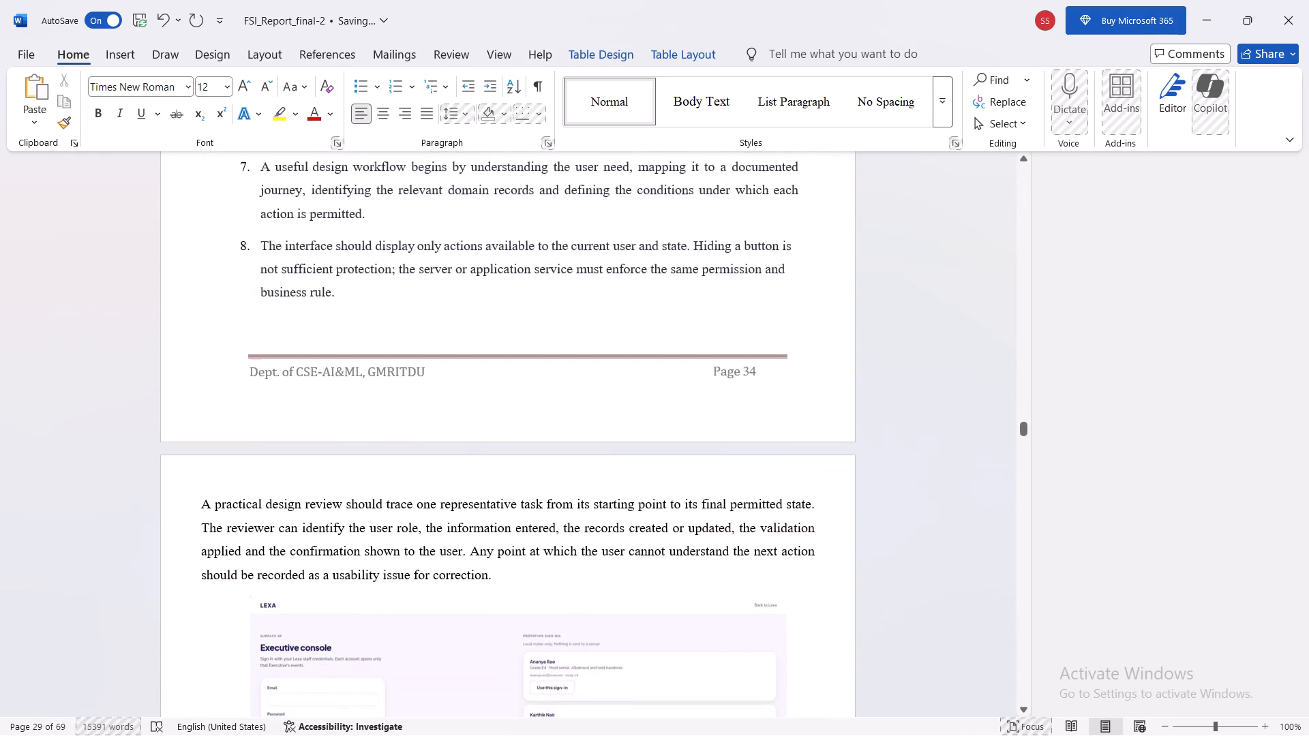
scroll(397, 468, "down", 3)
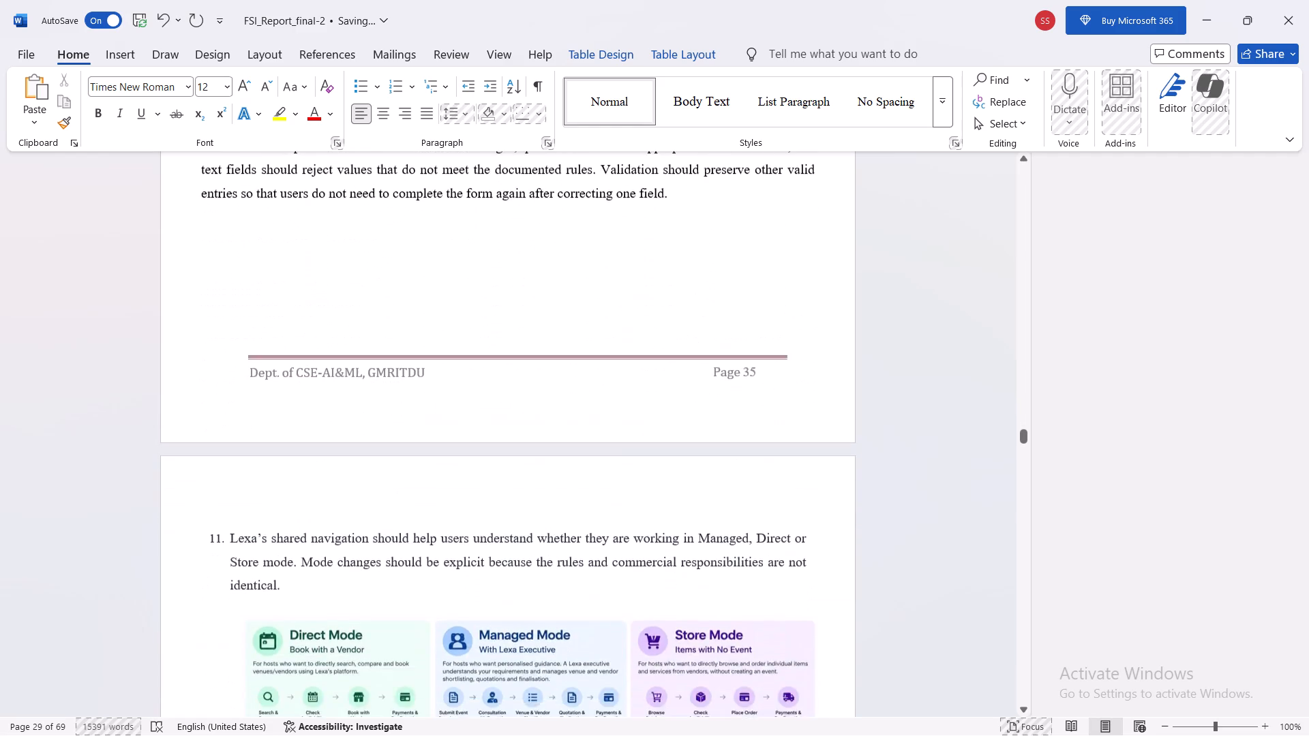
scroll(397, 468, "down", 3)
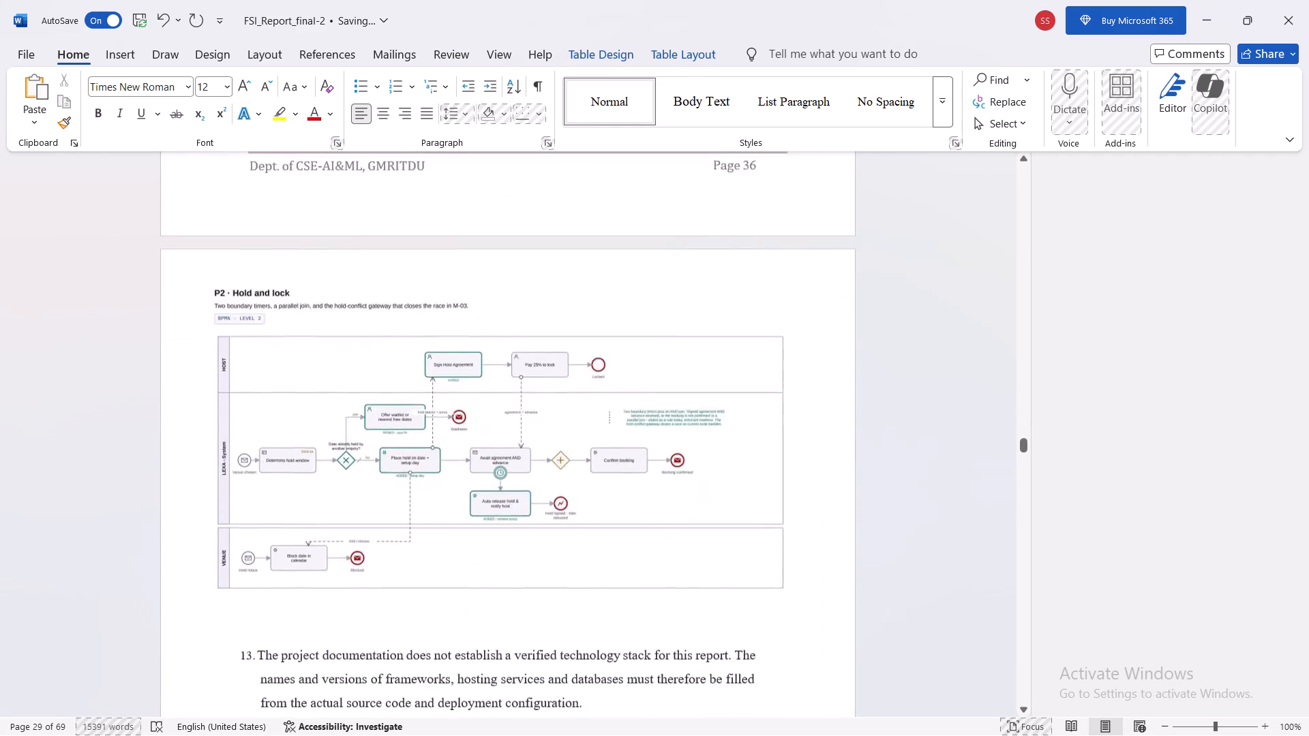
scroll(397, 468, "down", 1)
scroll(397, 468, "up", 1)
Review section 3.4, Architecture and Technology Considerations, through to Architecture Boundary, checking headings, bullet spacing and text near the page footers.
scroll(397, 468, "down", 3)
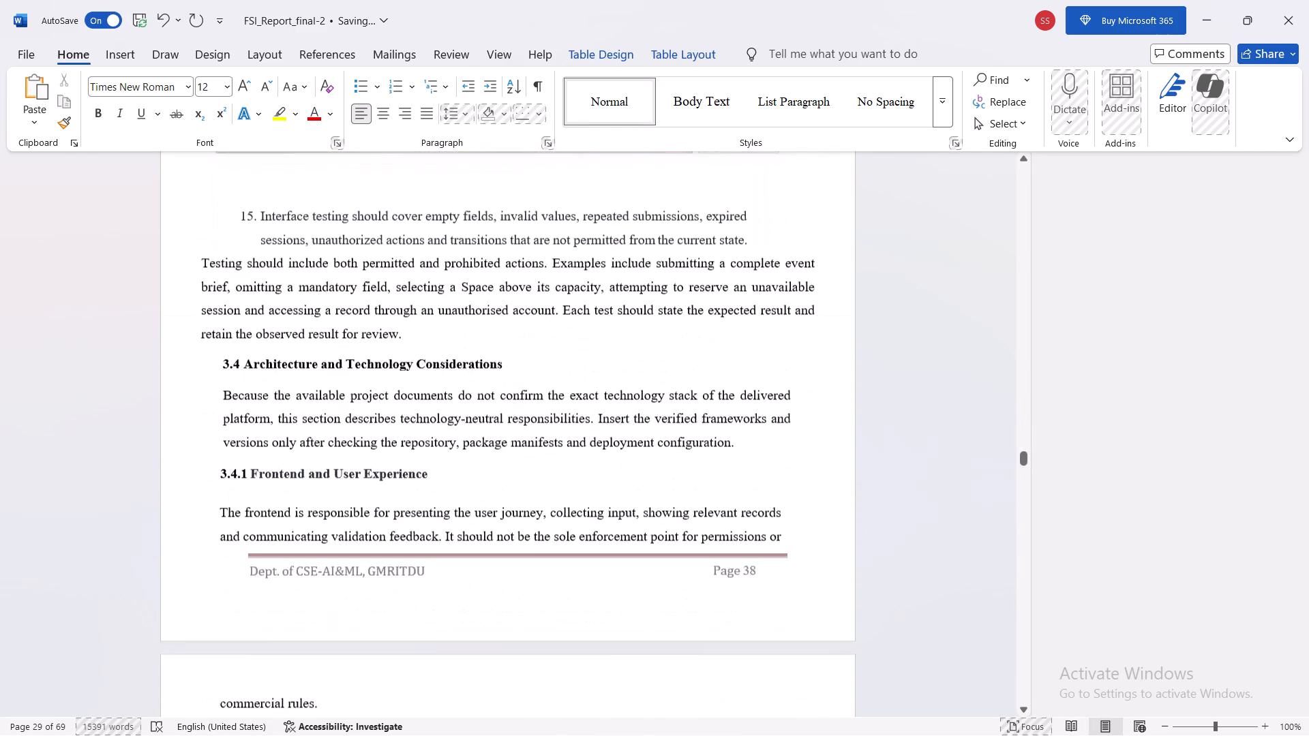
scroll(397, 468, "down", 5)
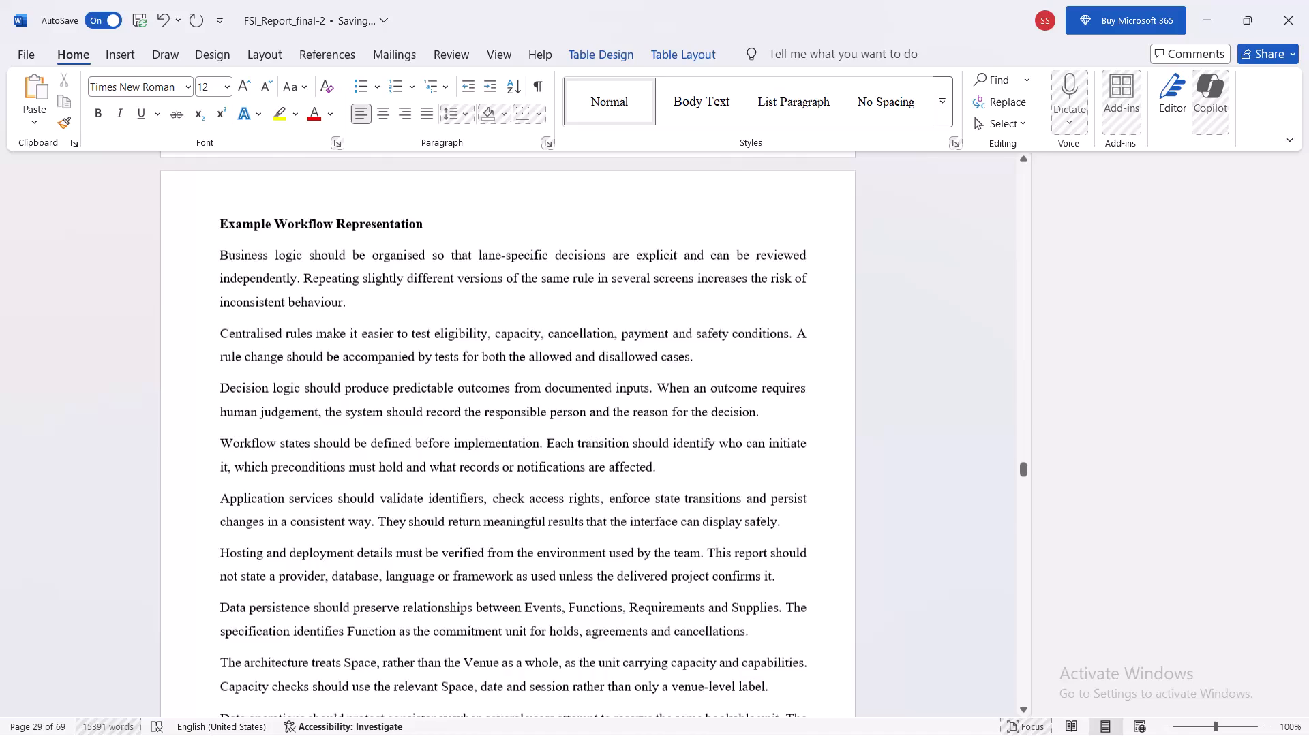
scroll(397, 468, "down", 5)
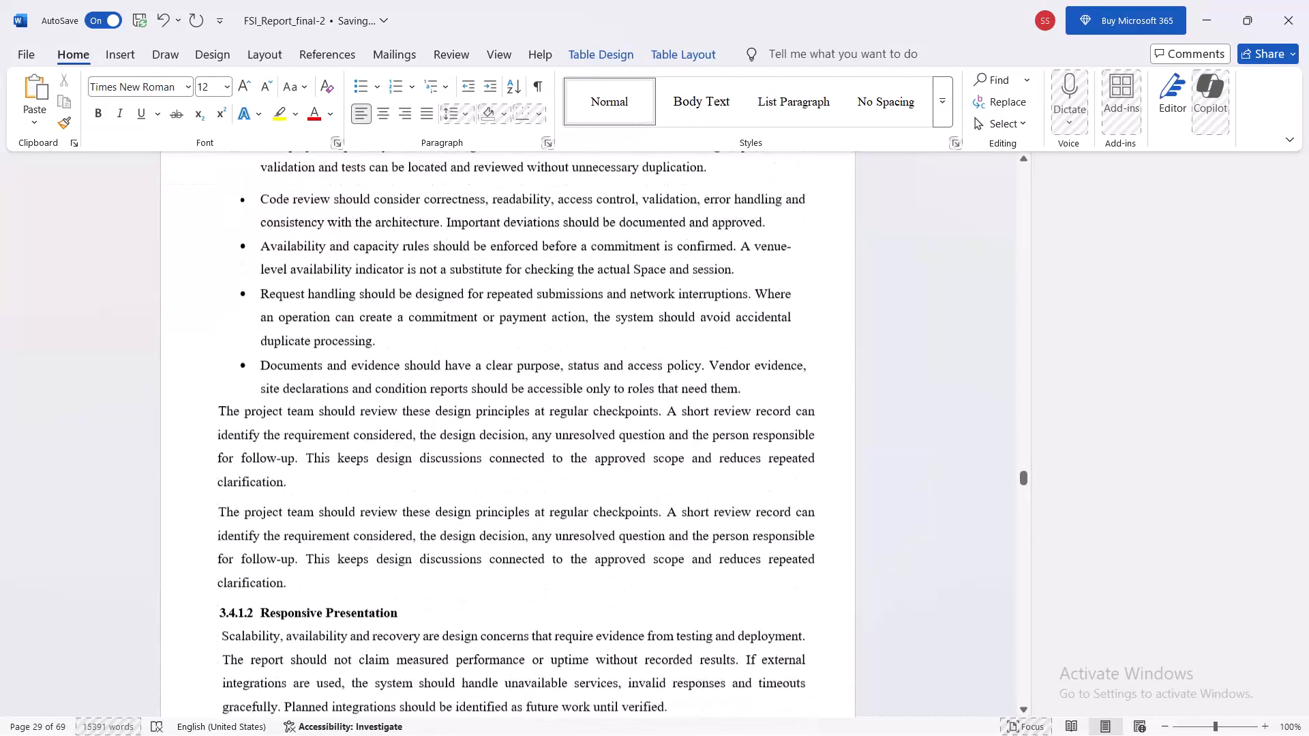
scroll(397, 468, "down", 5)
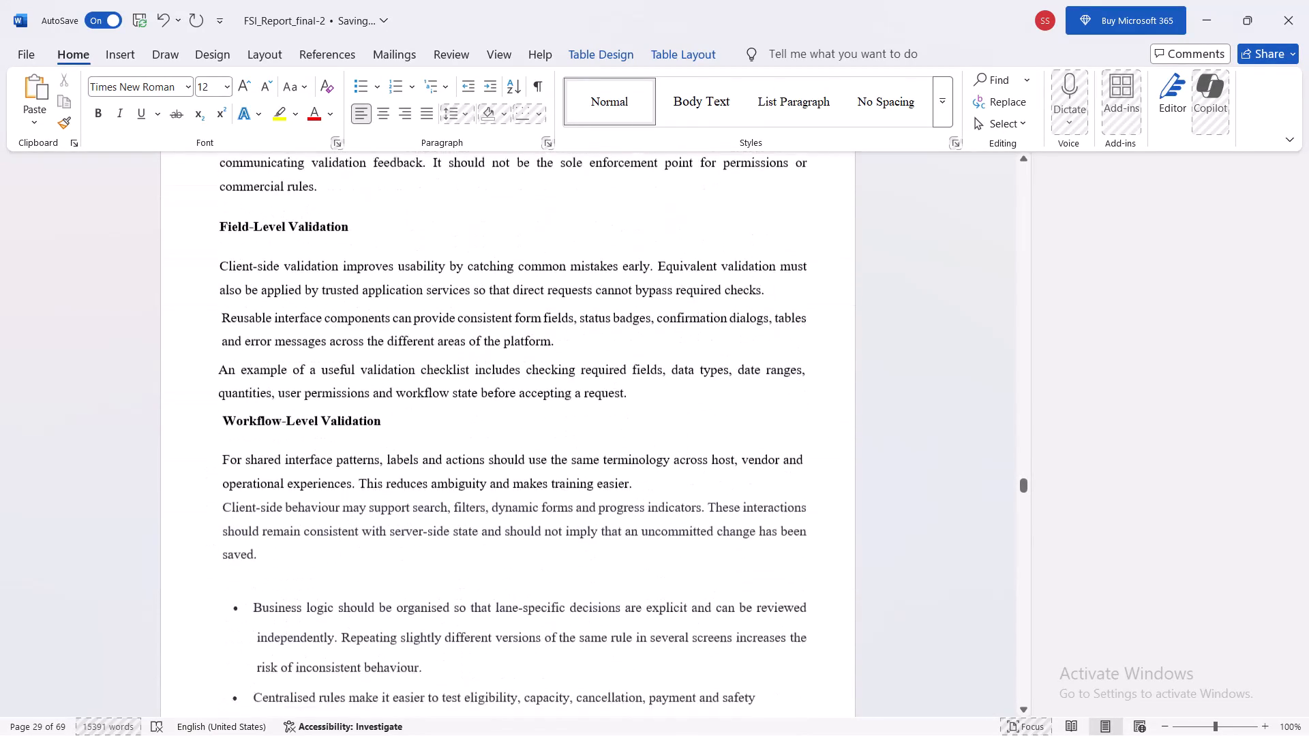
scroll(397, 468, "down", 5)
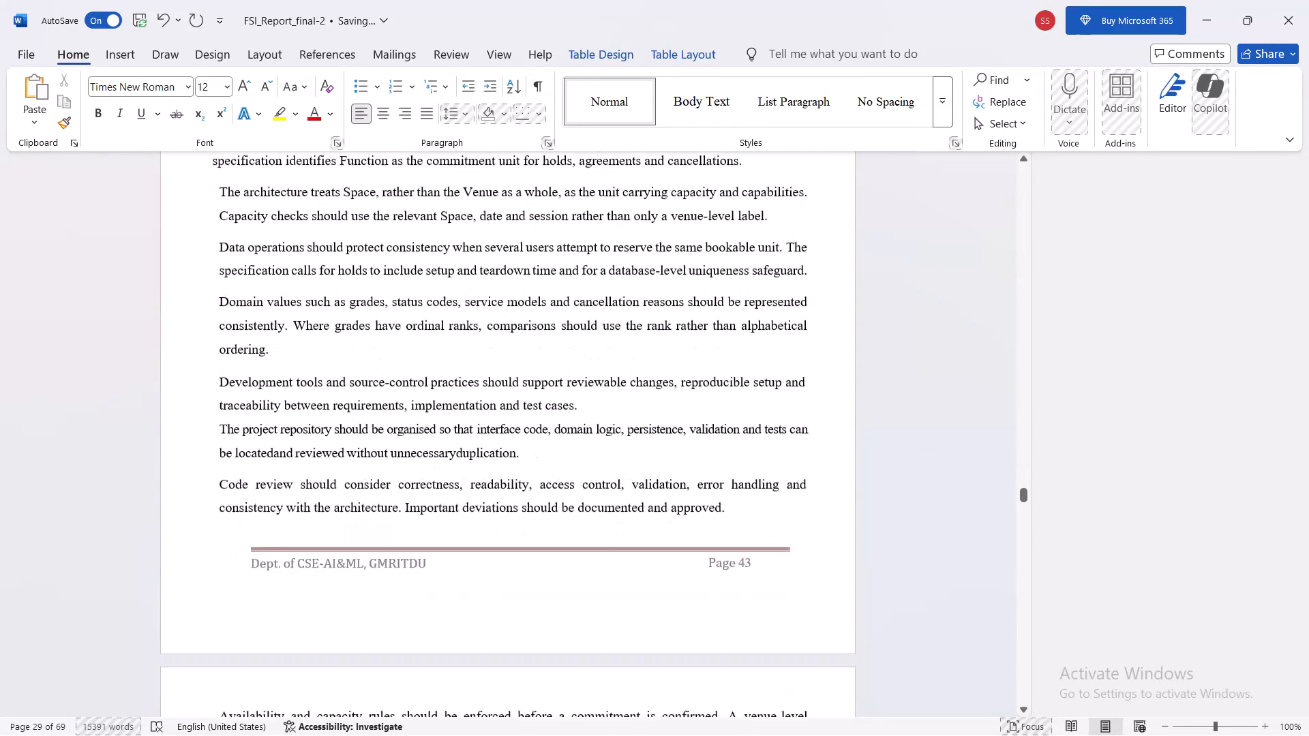
scroll(397, 468, "down", 5)
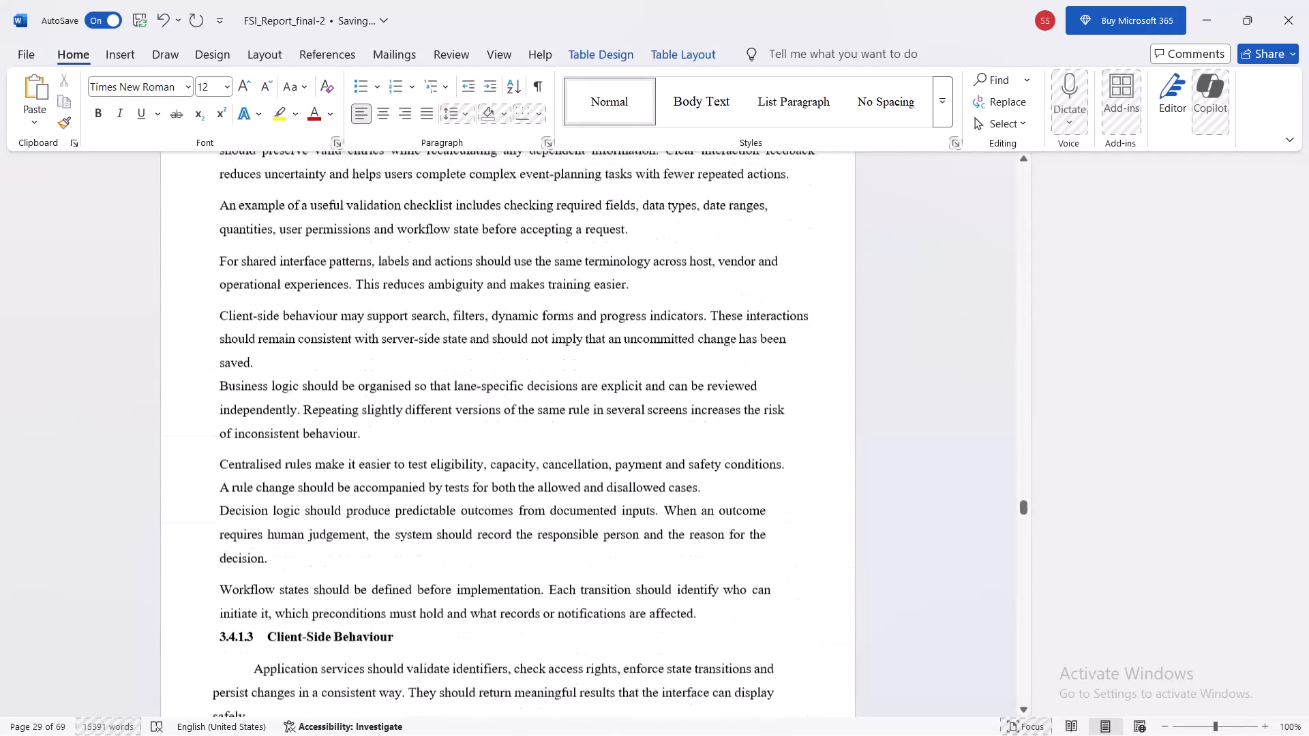
scroll(397, 468, "down", 5)
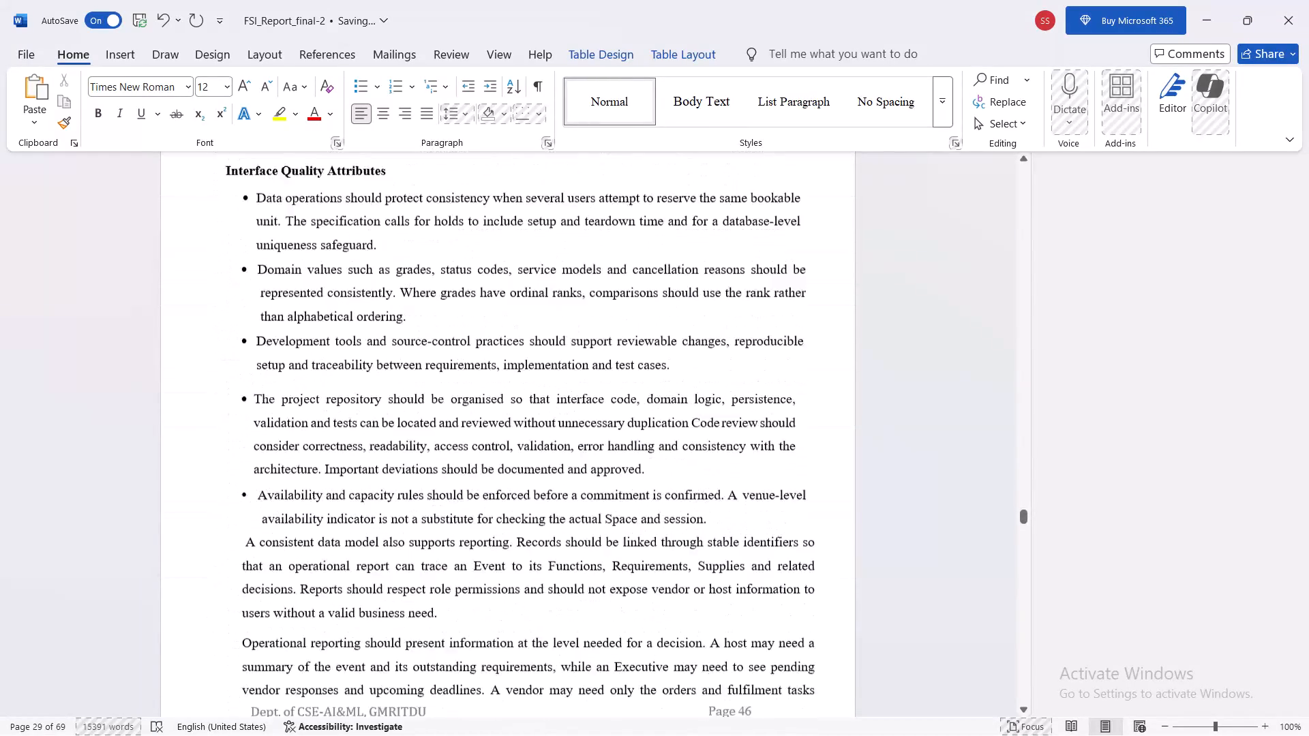
scroll(397, 468, "down", 5)
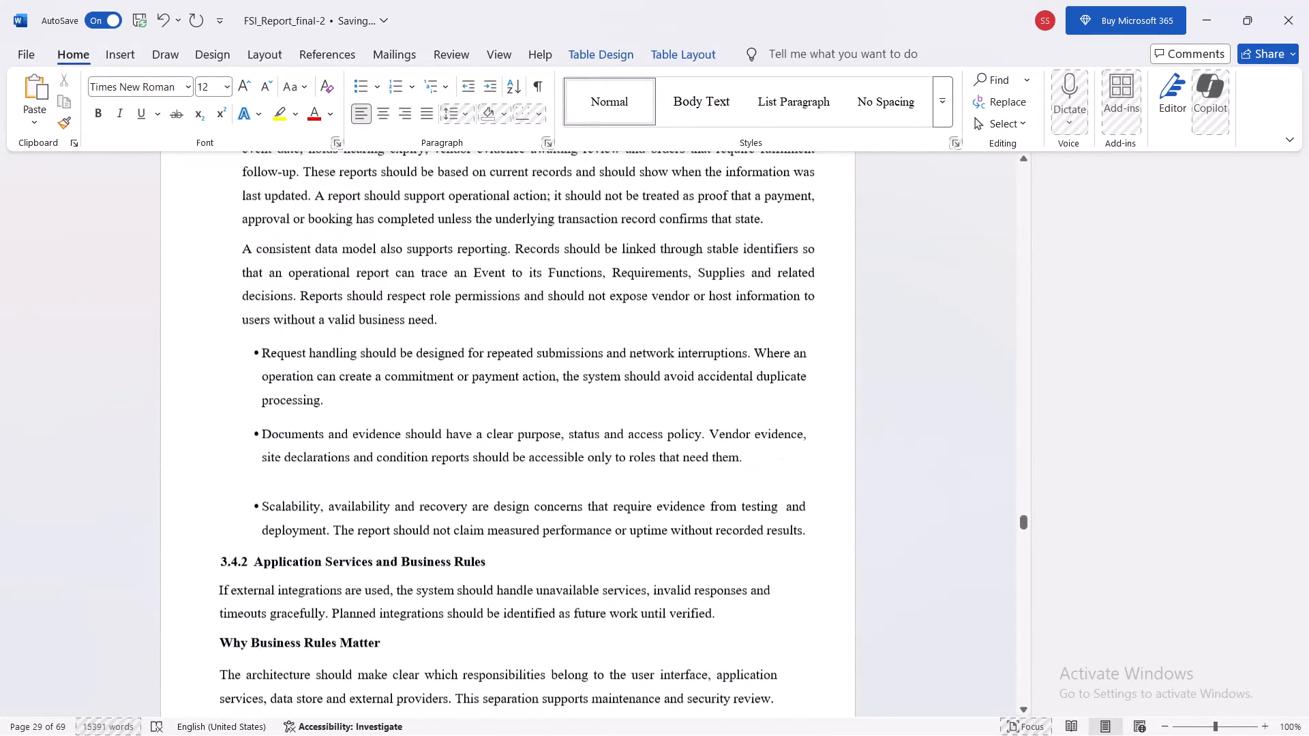
scroll(397, 468, "down", 5)
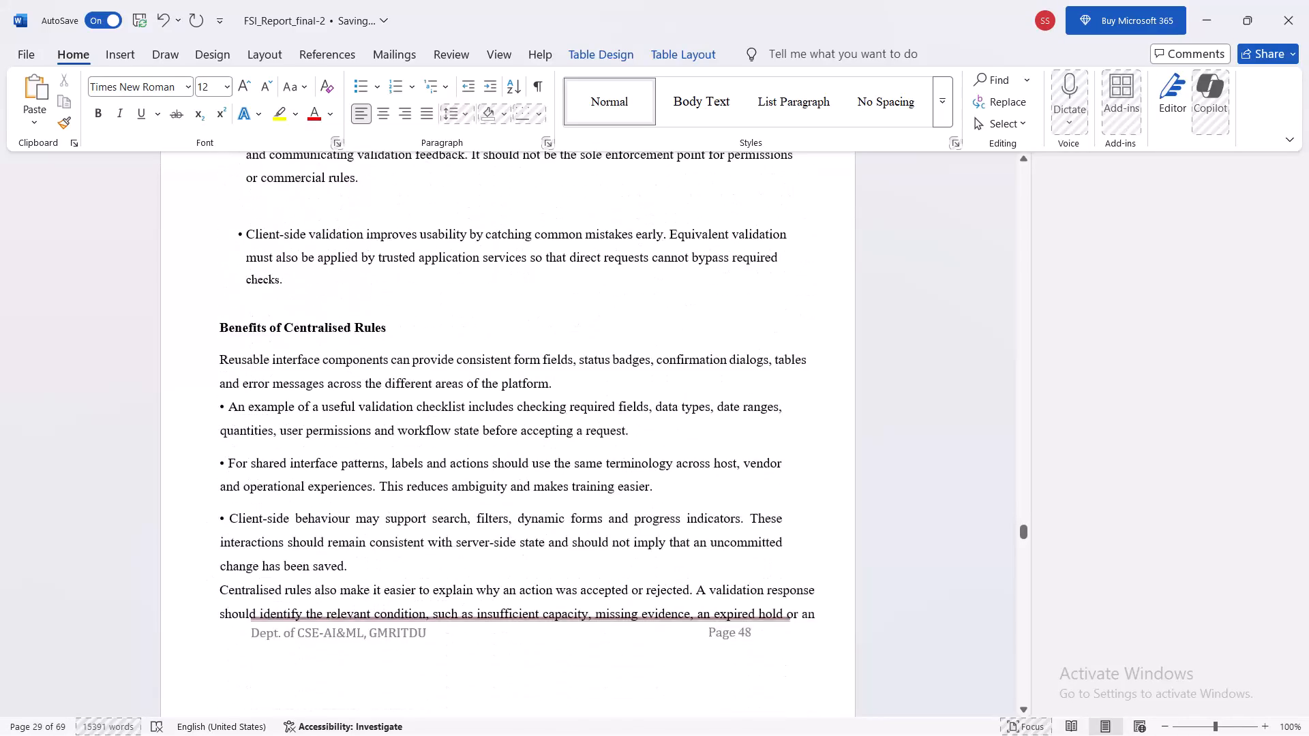
scroll(397, 468, "down", 4)
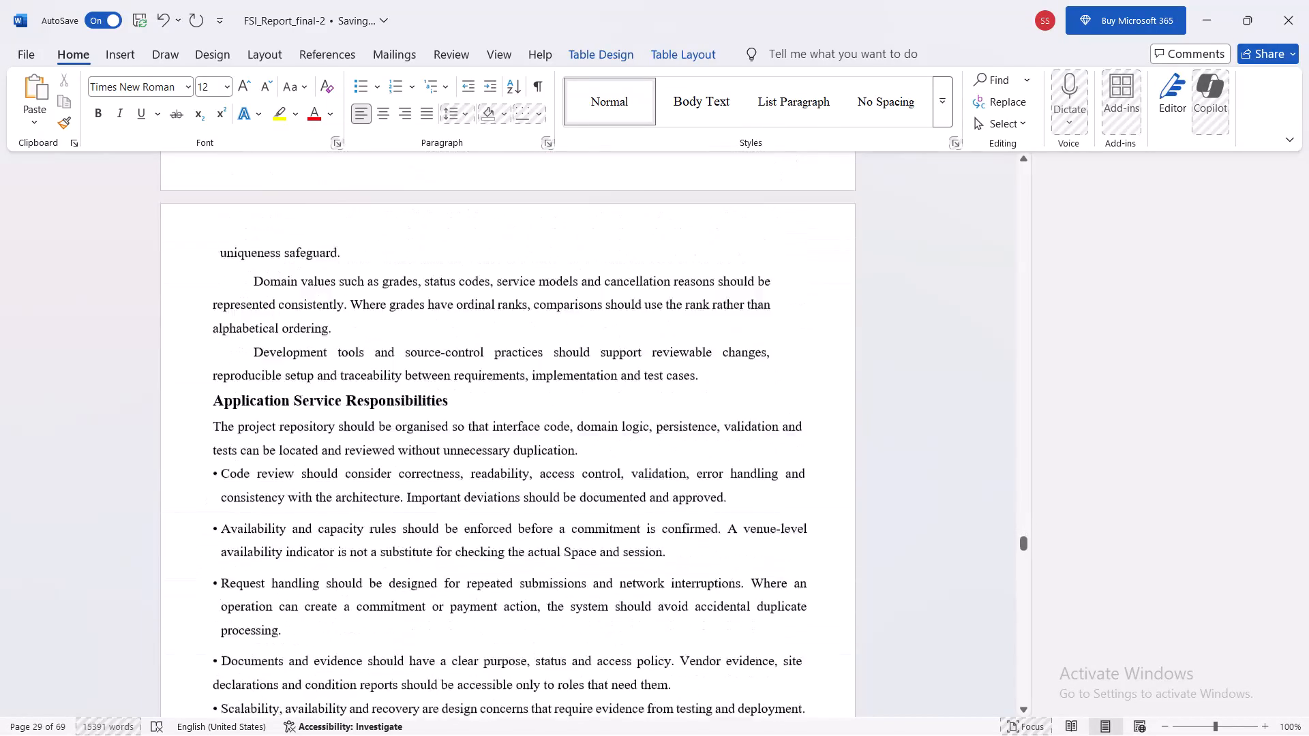
scroll(397, 468, "down", 4)
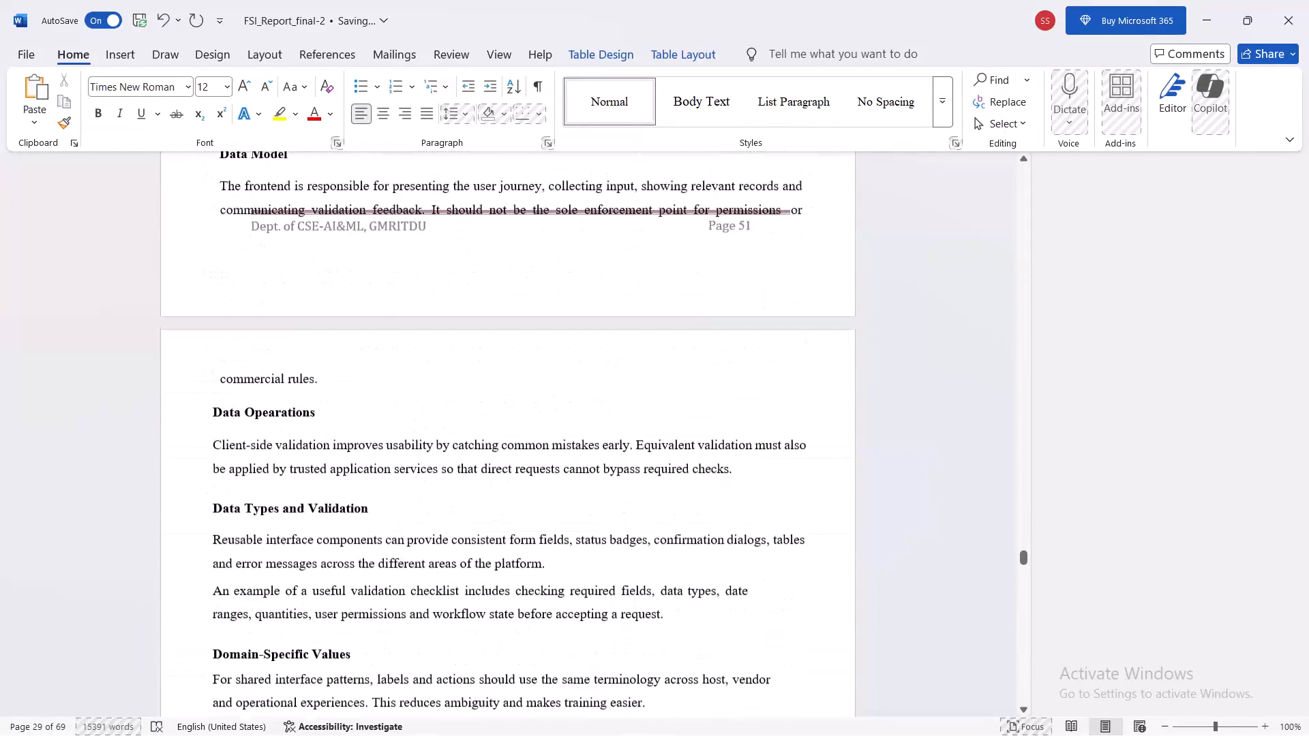
scroll(397, 468, "down", 5)
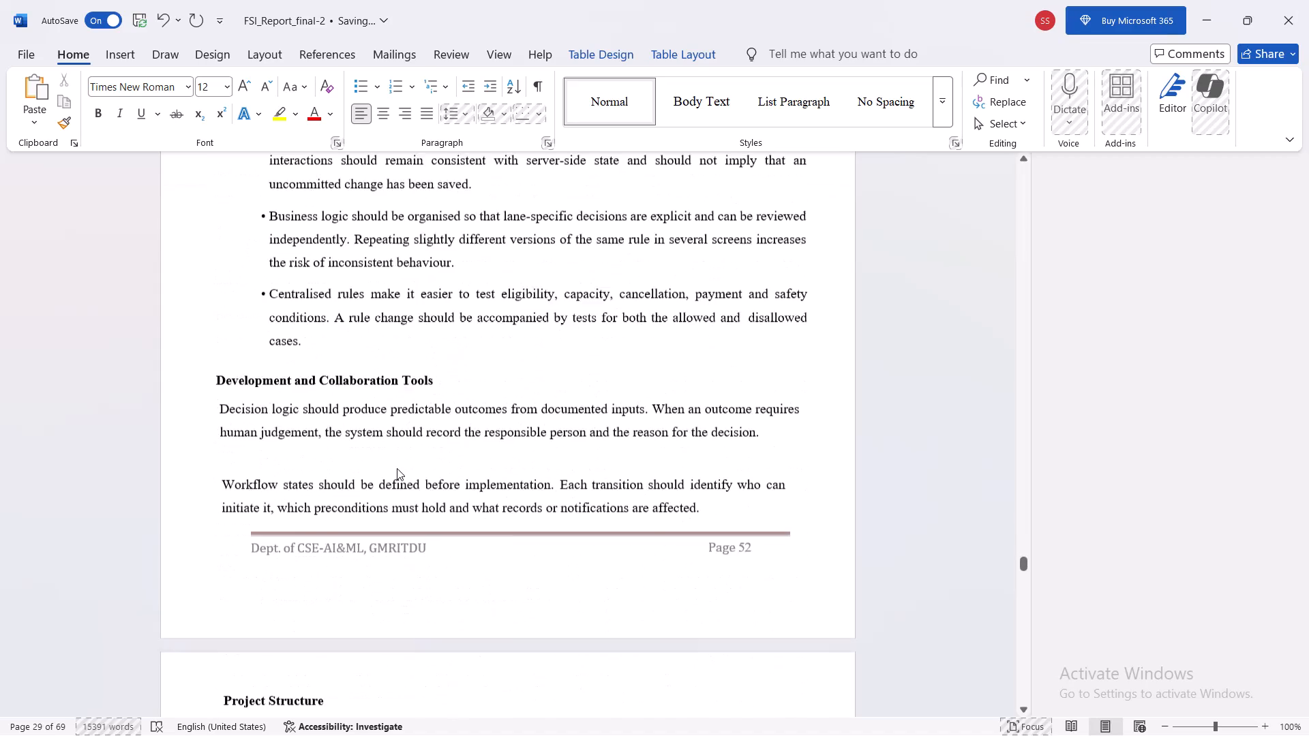
scroll(397, 468, "down", 5)
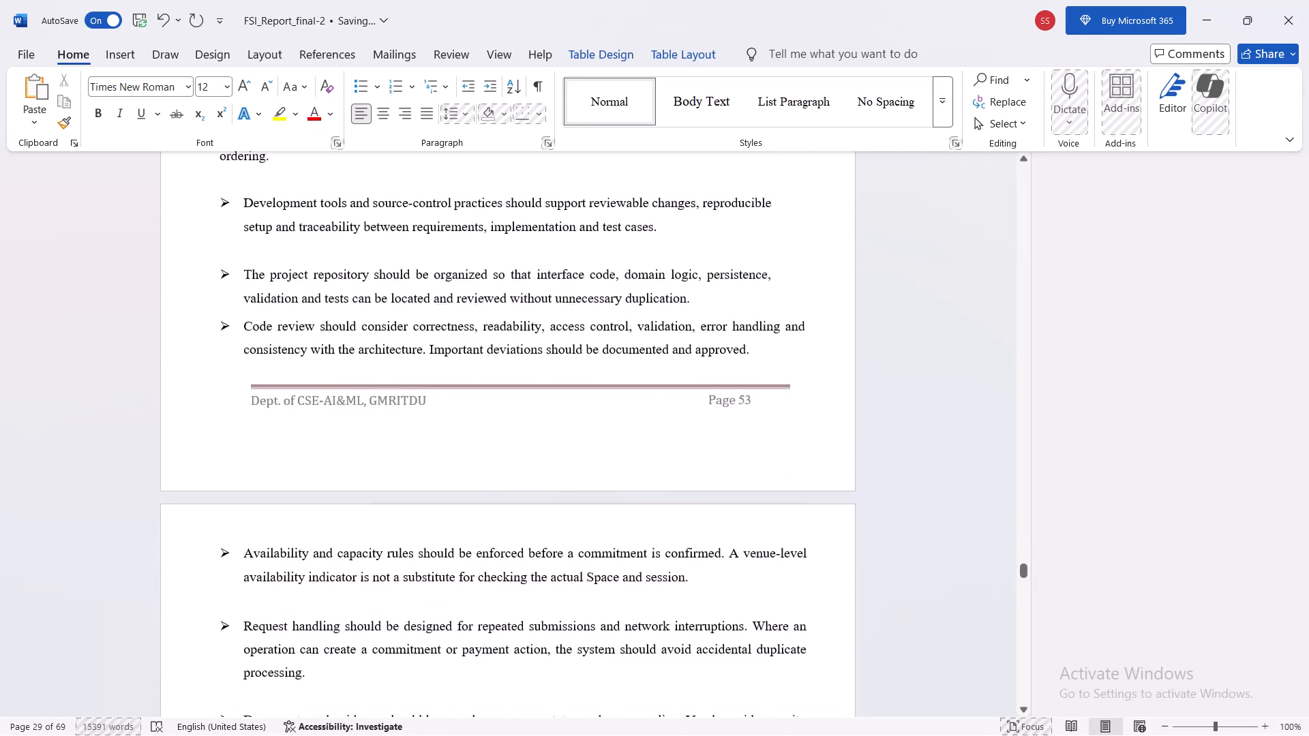
scroll(397, 468, "down", 5)
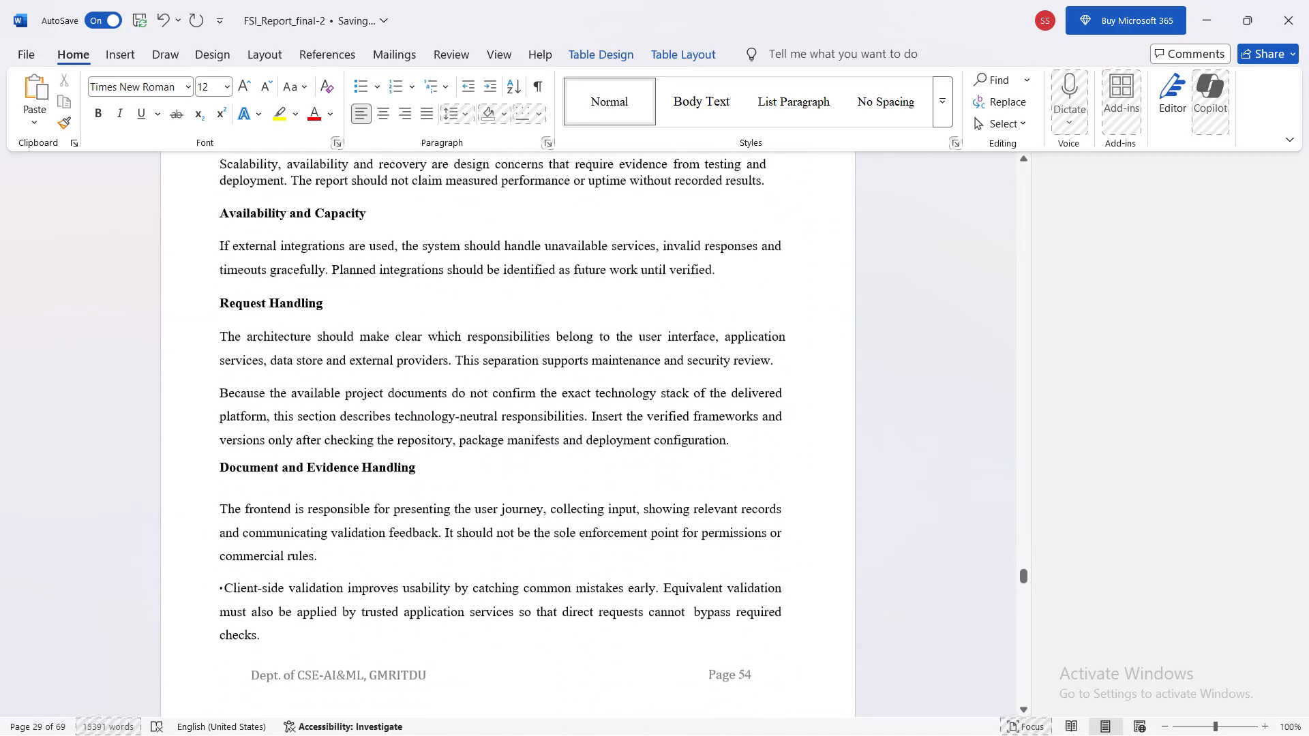
scroll(397, 468, "down", 4)
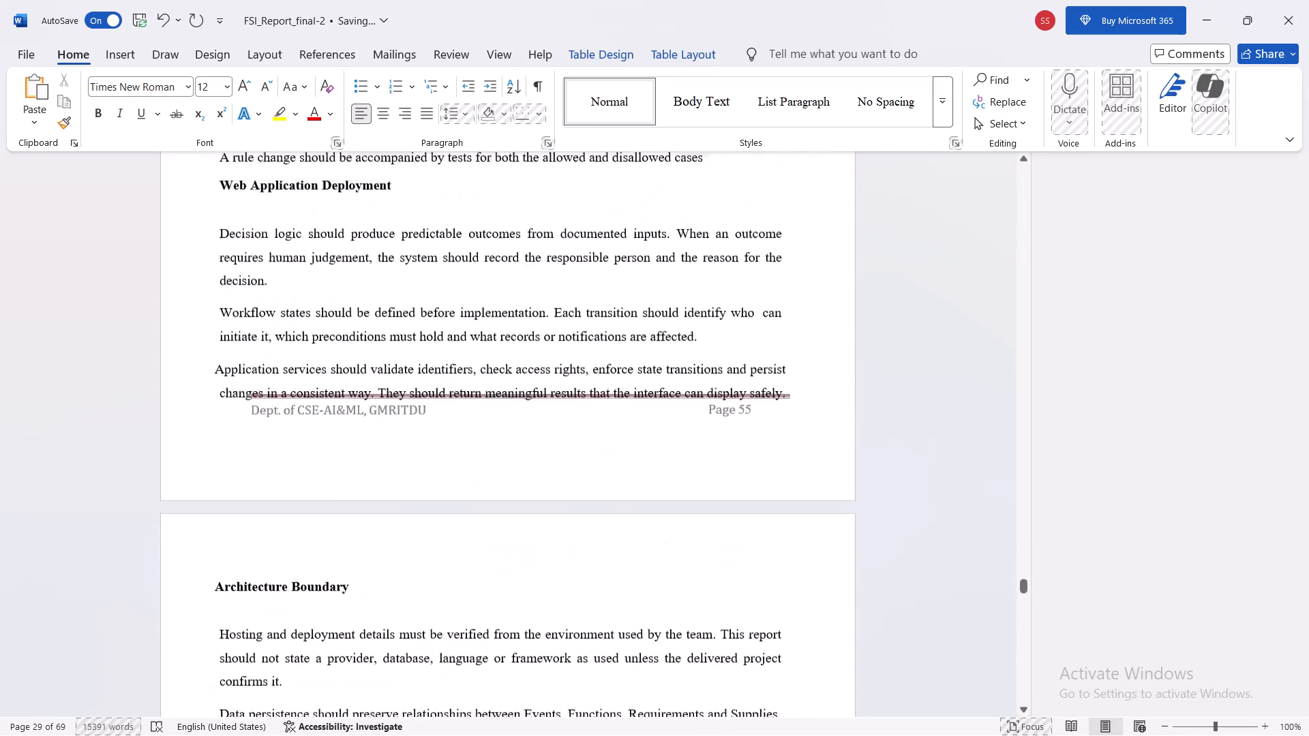
Review chapter 4, Methodology / System Design, including the booking lanes table and Figure 4.1, up to the chapter 5 heading.
scroll(397, 468, "down", 4)
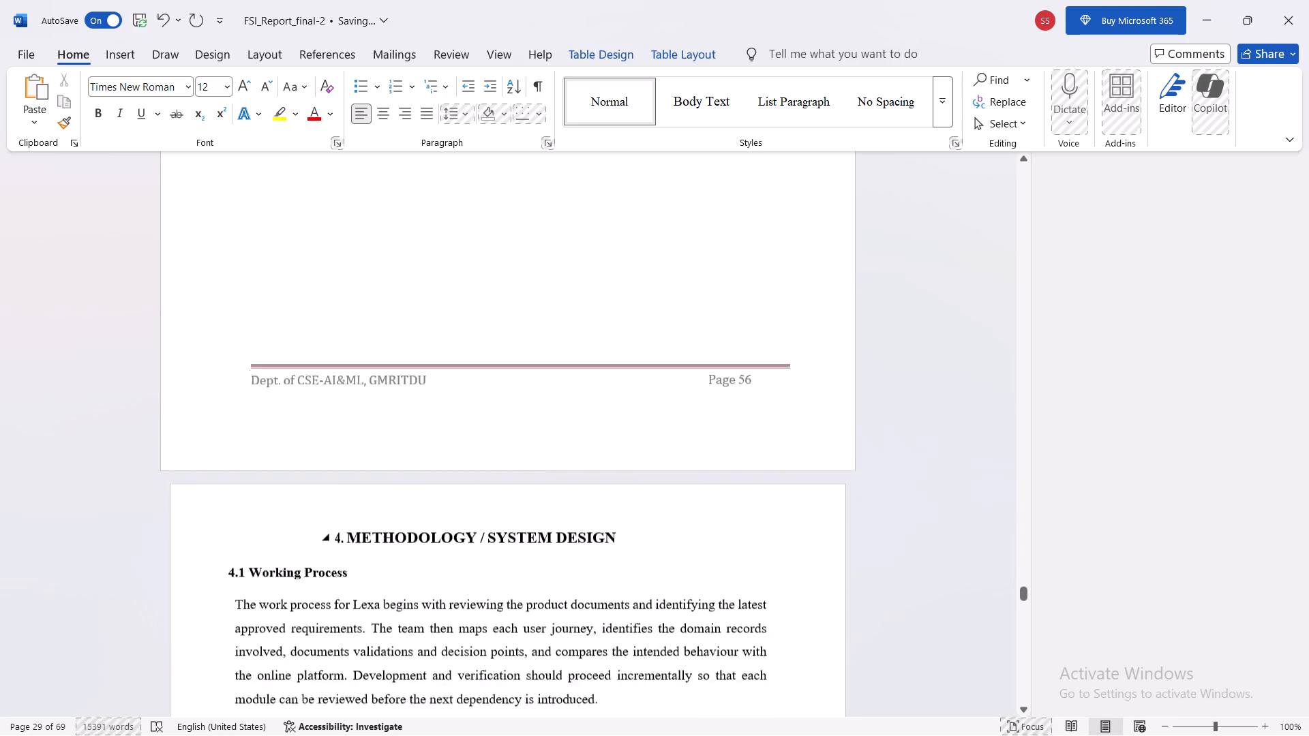
scroll(397, 468, "down", 1)
scroll(397, 468, "up", 3)
scroll(397, 468, "down", 2)
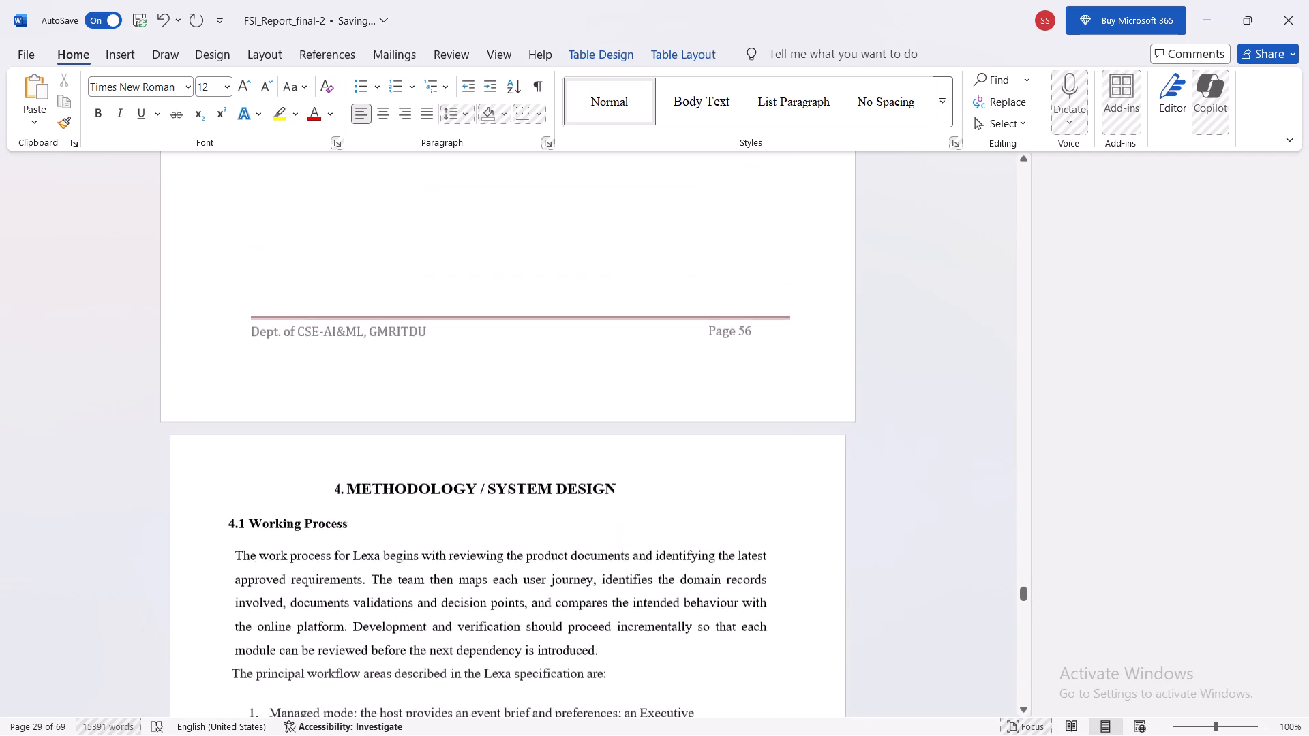
scroll(397, 468, "down", 4)
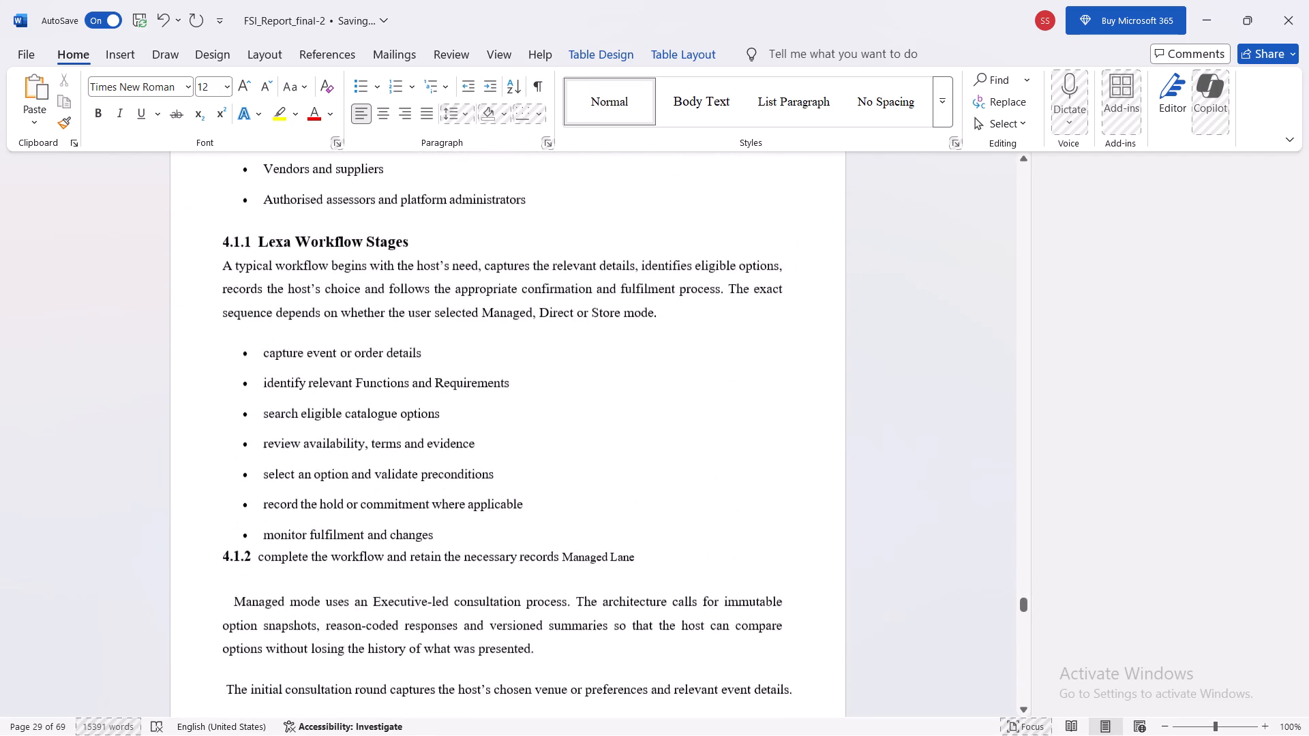
scroll(397, 468, "down", 3)
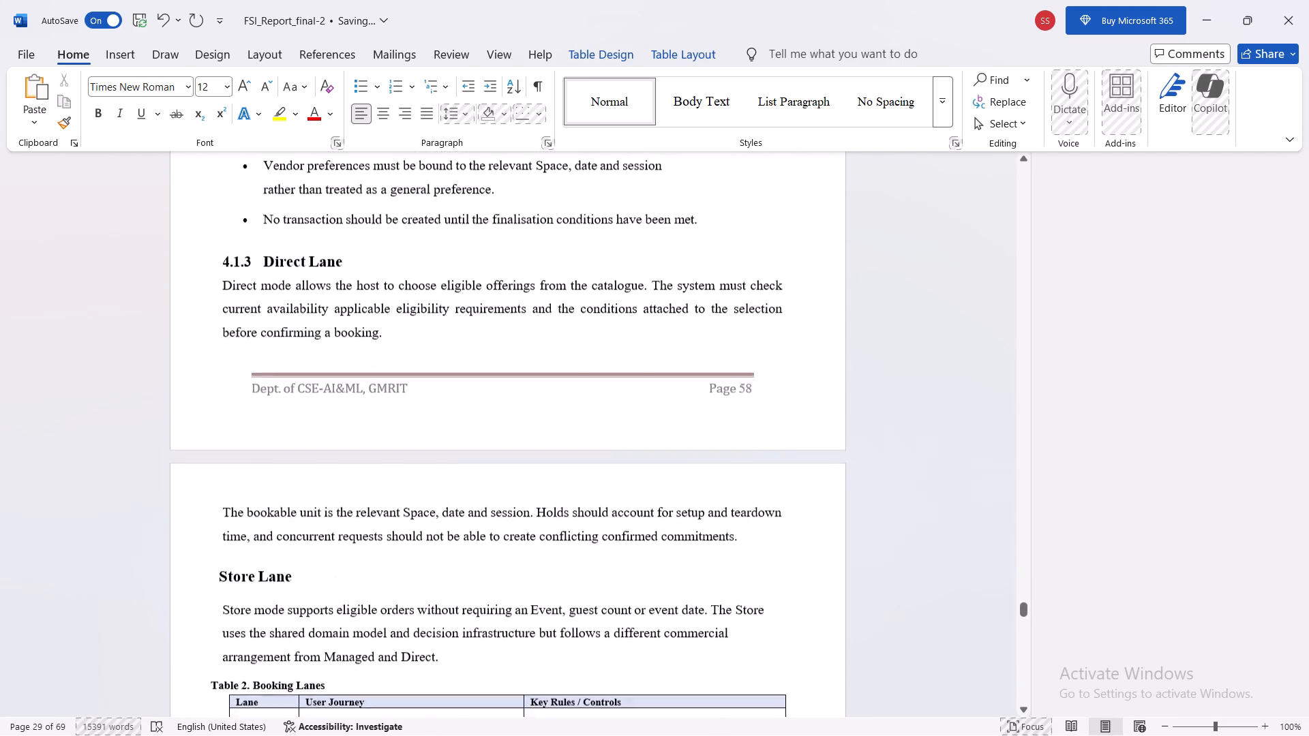
scroll(397, 468, "down", 1)
scroll(397, 468, "up", 1)
scroll(397, 468, "down", 3)
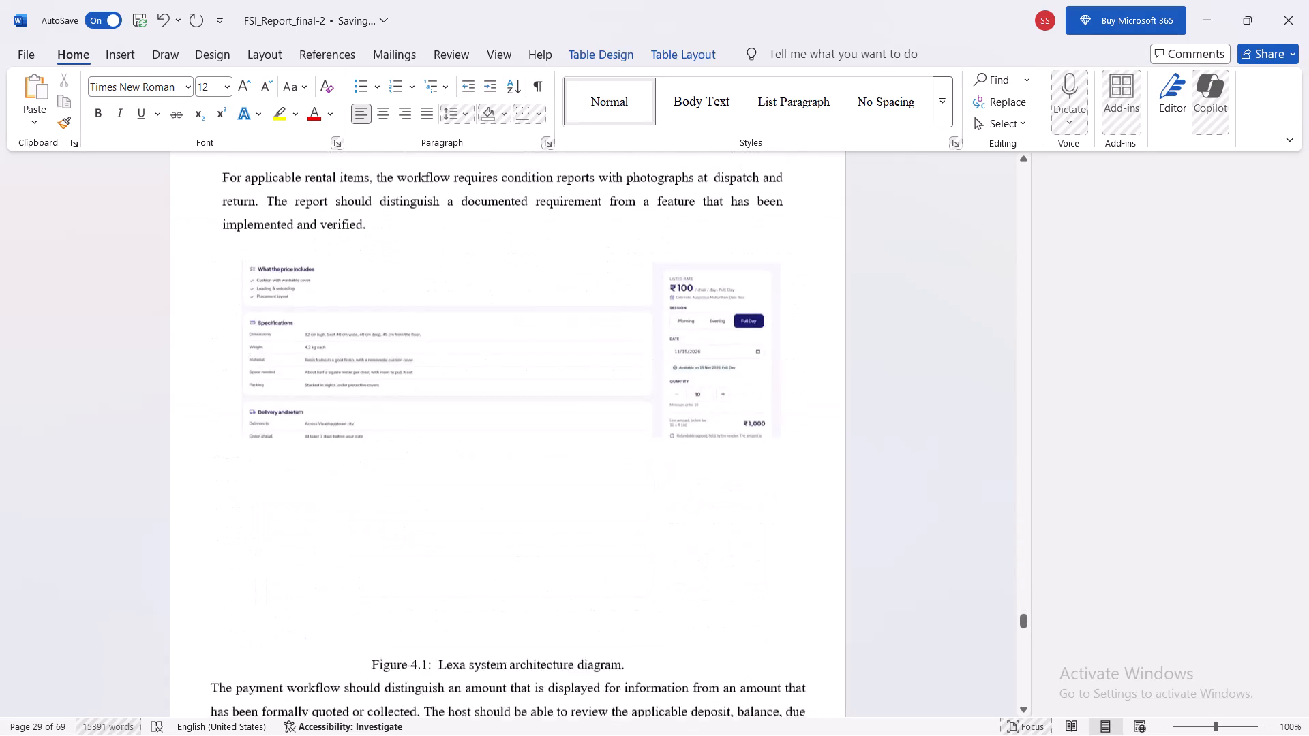
scroll(397, 468, "down", 5)
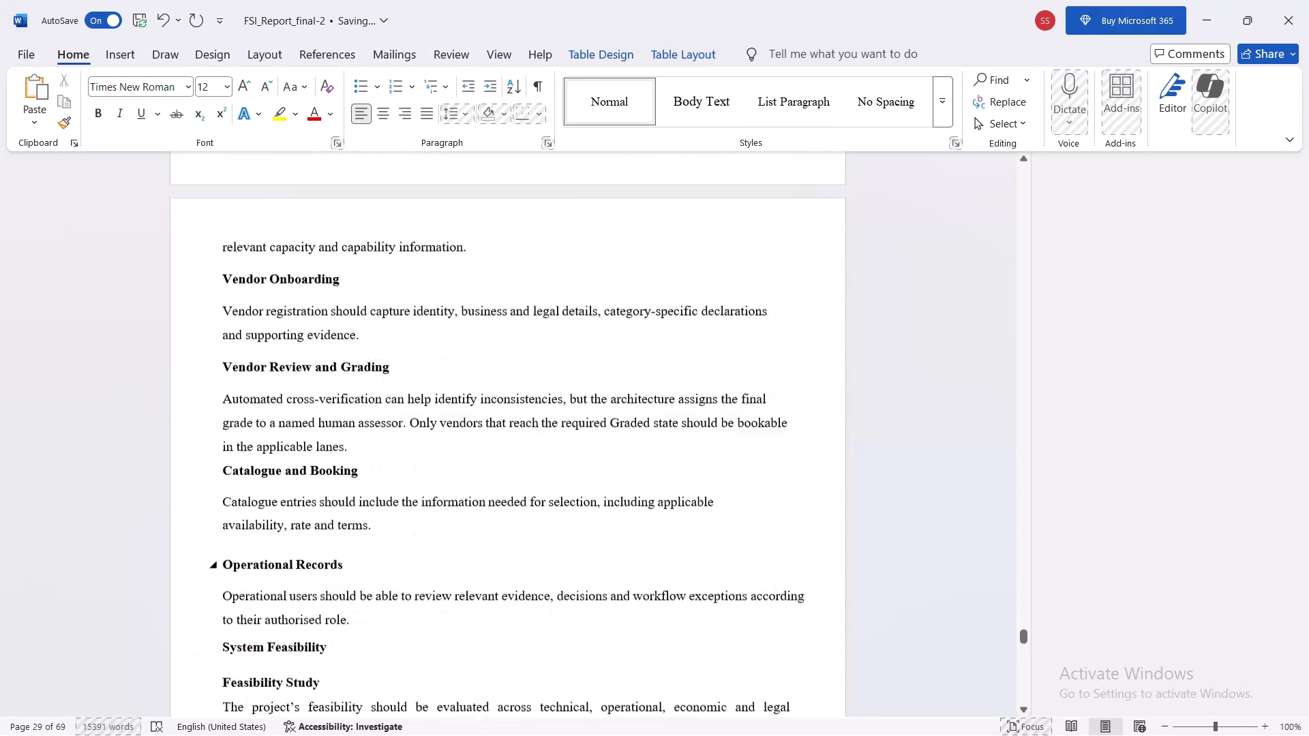
scroll(397, 468, "down", 5)
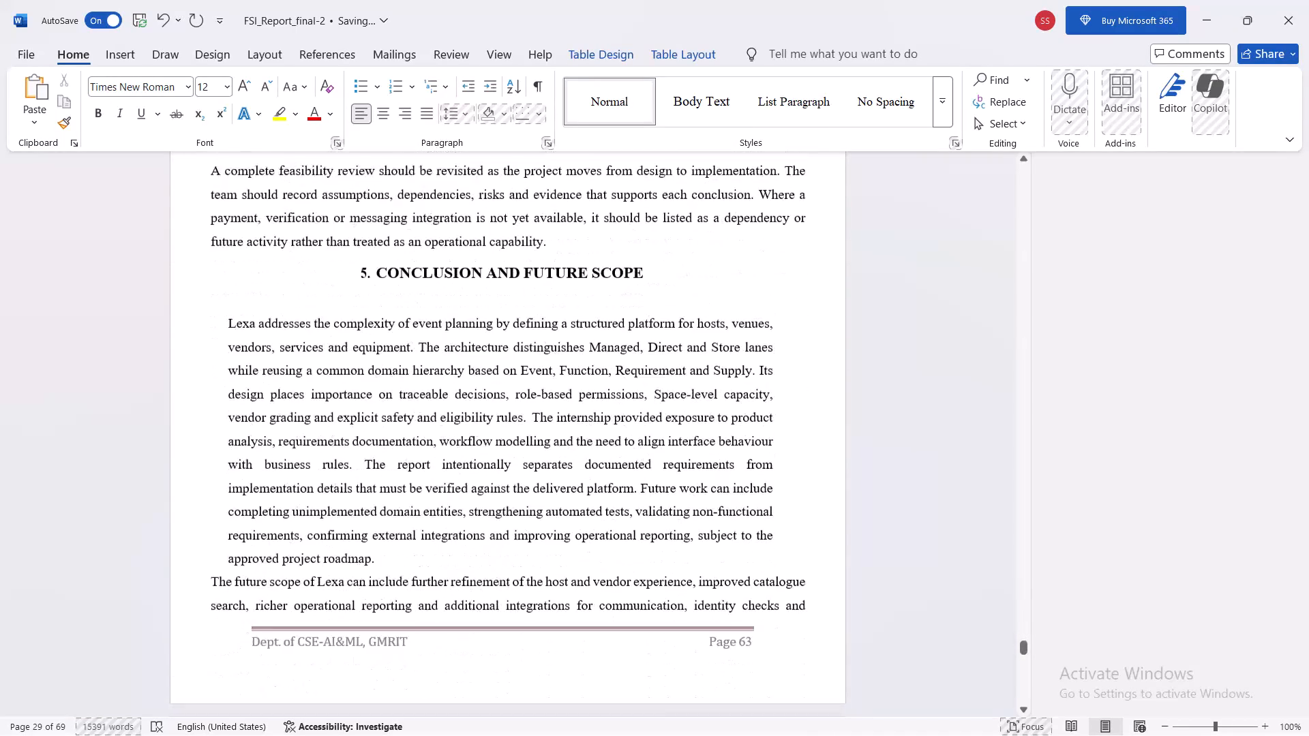
scroll(397, 468, "down", 1)
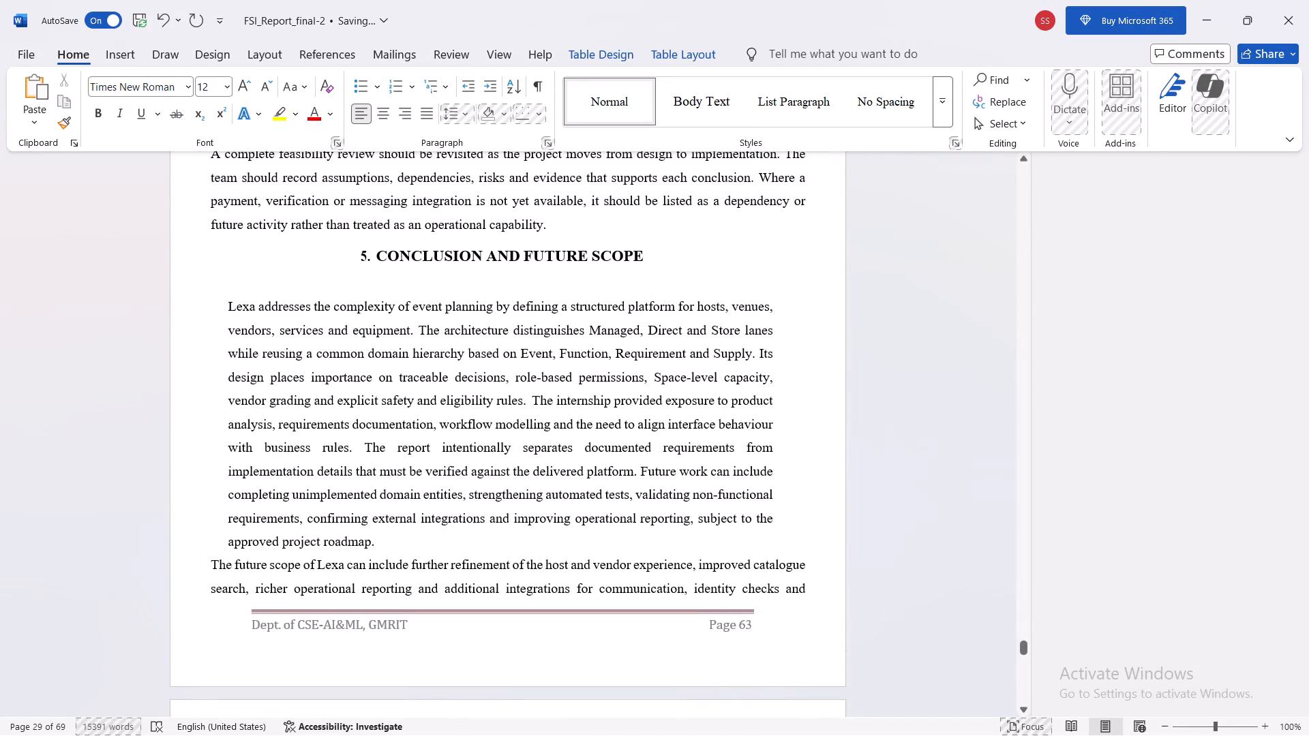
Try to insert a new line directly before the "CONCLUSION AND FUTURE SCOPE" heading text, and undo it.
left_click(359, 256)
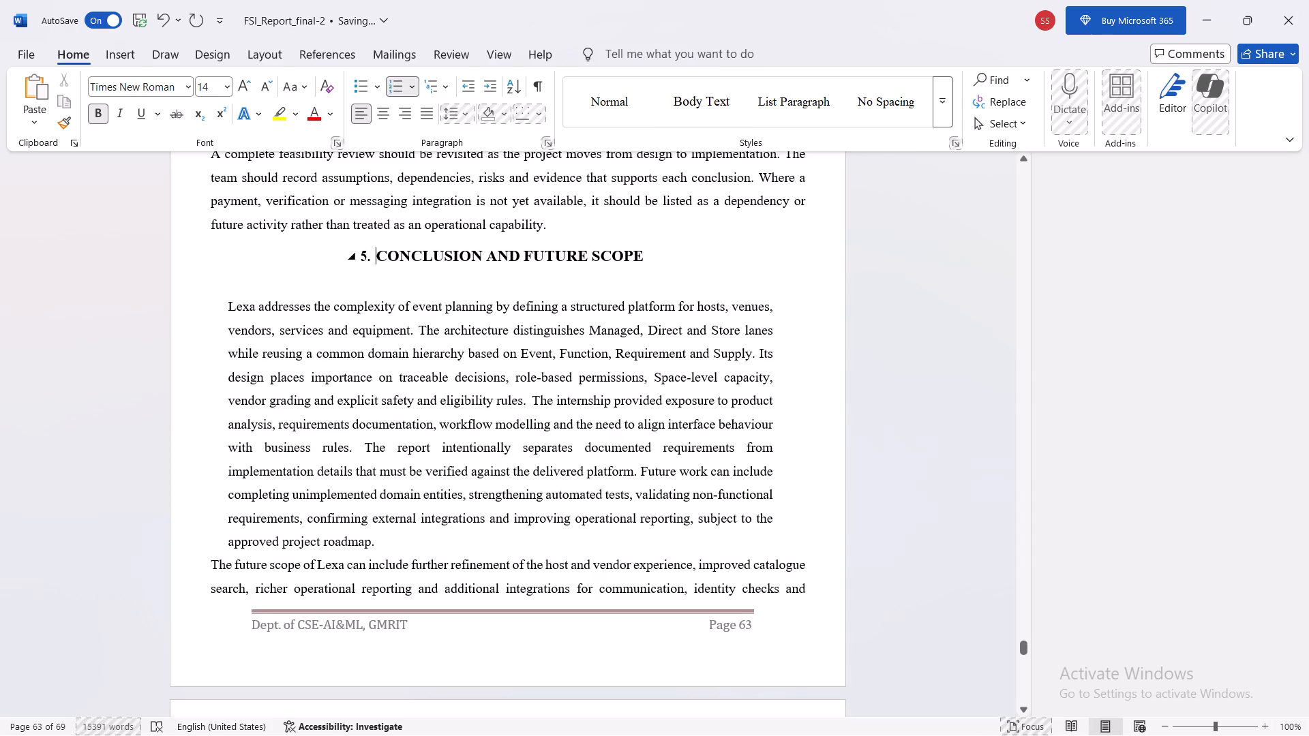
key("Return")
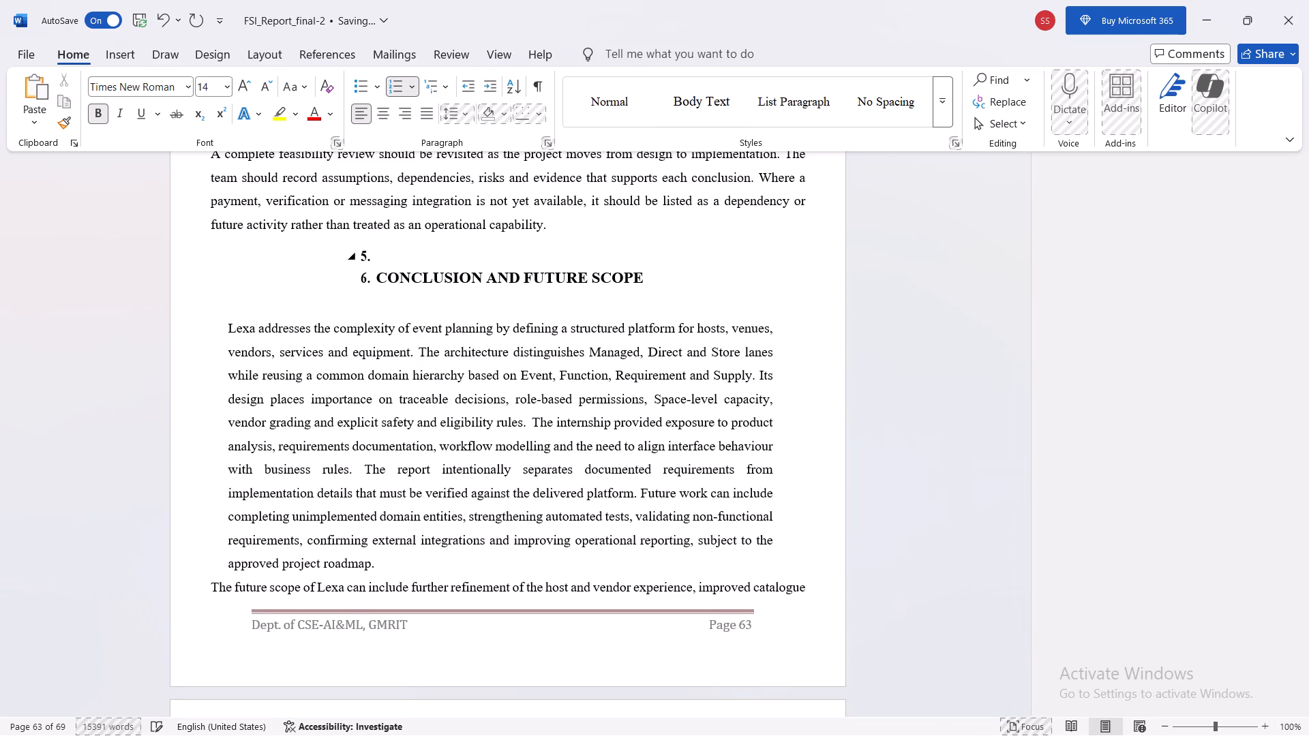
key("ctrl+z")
Add blank lines after the feasibility review paragraph to push the "CONCLUSION AND FUTURE SCOPE" heading onto a new page.
key("Up")
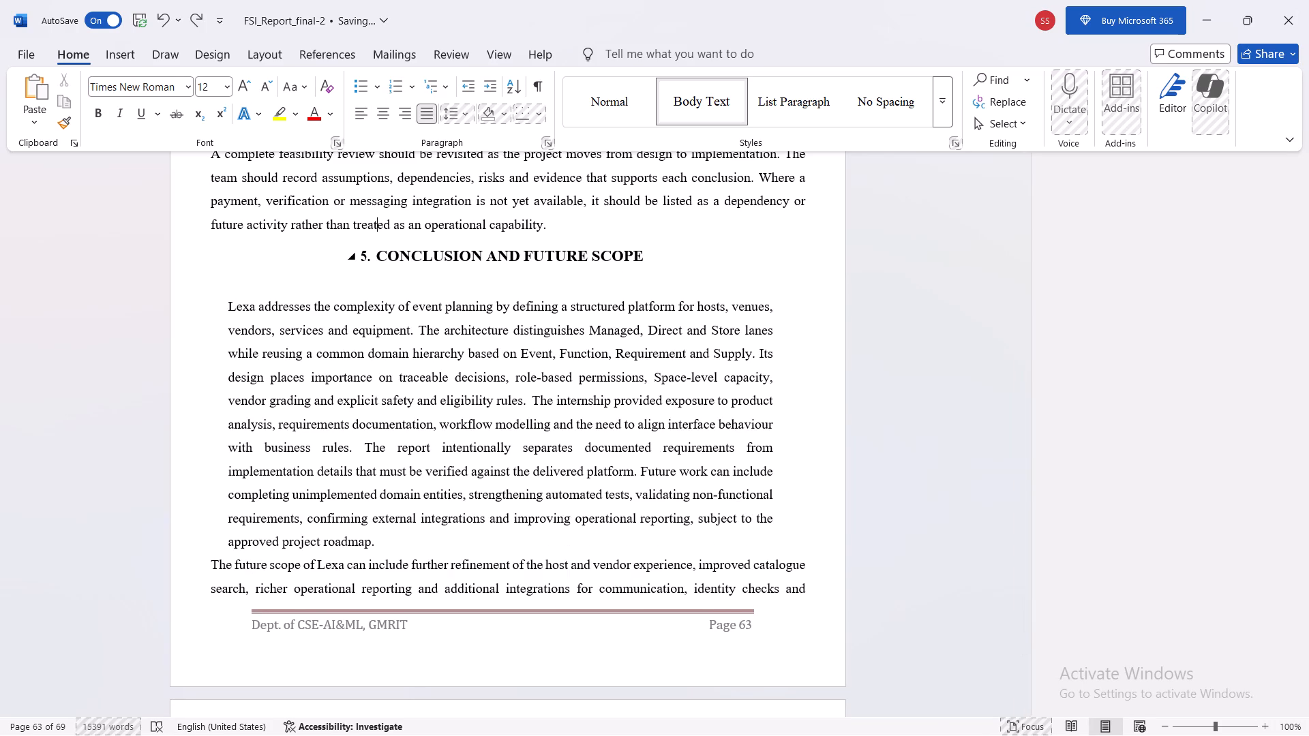
key("Right")
key("Right")
key("Right")
key("Right")
key("Right")
key("Right")
key("Right")
key("Right")
key("Right")
key("Right")
key("Right")
key("Right")
key("Right")
key("Right")
key("Right")
key("Right")
key("Right")
key("Right")
key("Right")
key("Right")
key("Right")
key("Right")
key("Right")
key("Right")
key("Right")
key("Return")
key("Return")
key("Return")
key("Return")
key("Return")
key("Return")
key("Return")
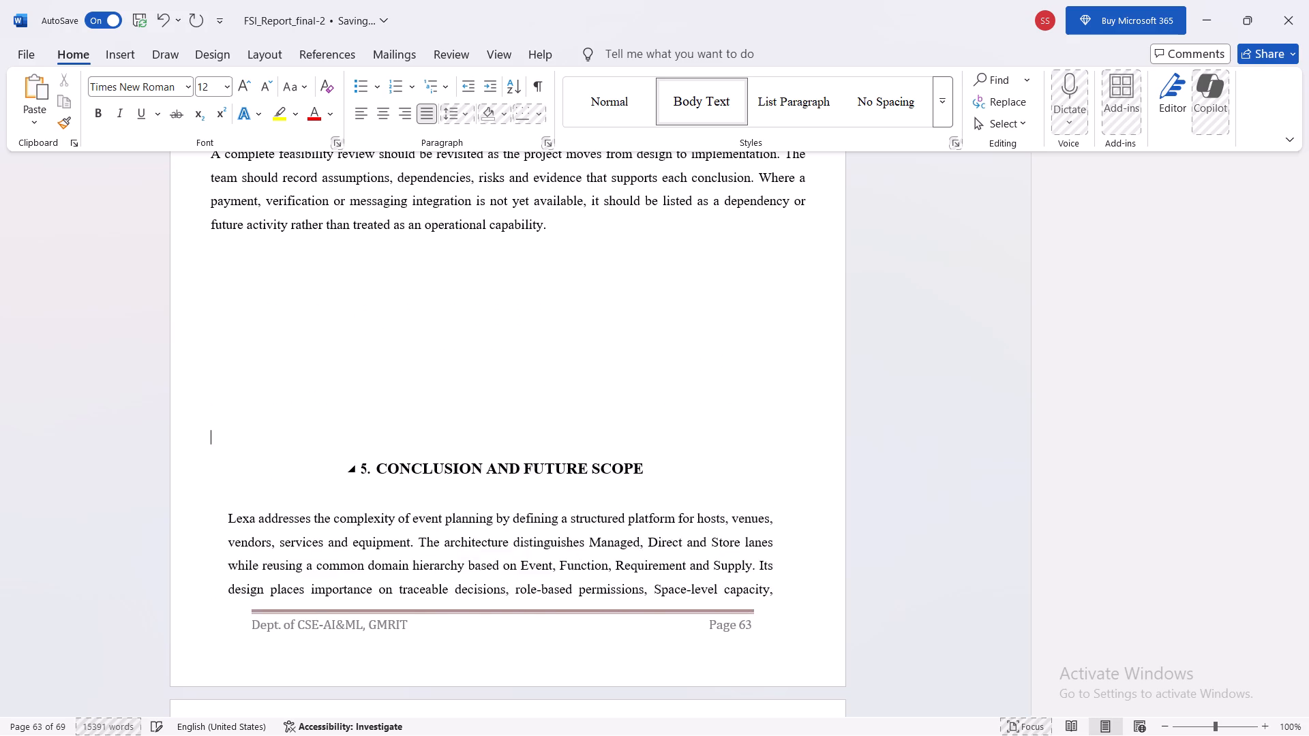
key("Return")
key("Return")
key("Return")
key("Return")
key("Return")
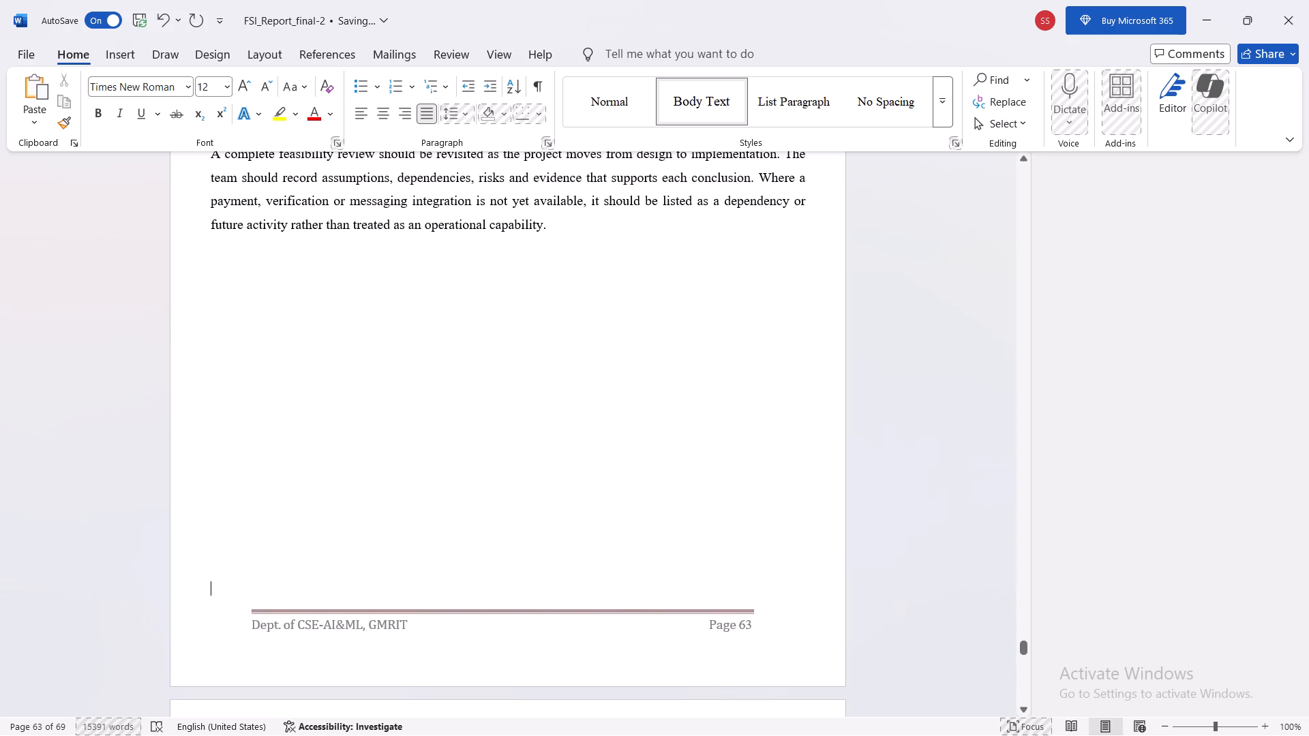
Review the conclusion text, Appendix B screenshots and captions, and the course outcomes and COs-POs mapping pages for layout.
scroll(539, 257, "down", 6)
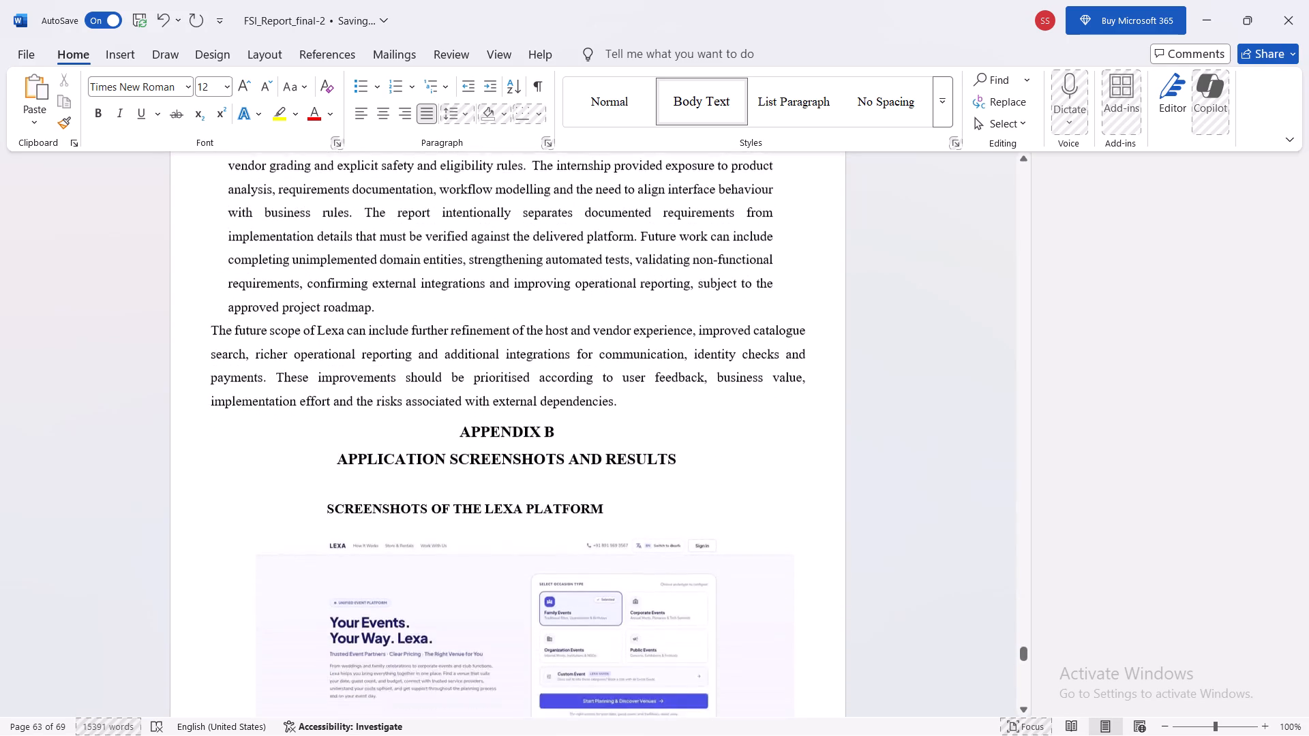
scroll(539, 257, "down", 7)
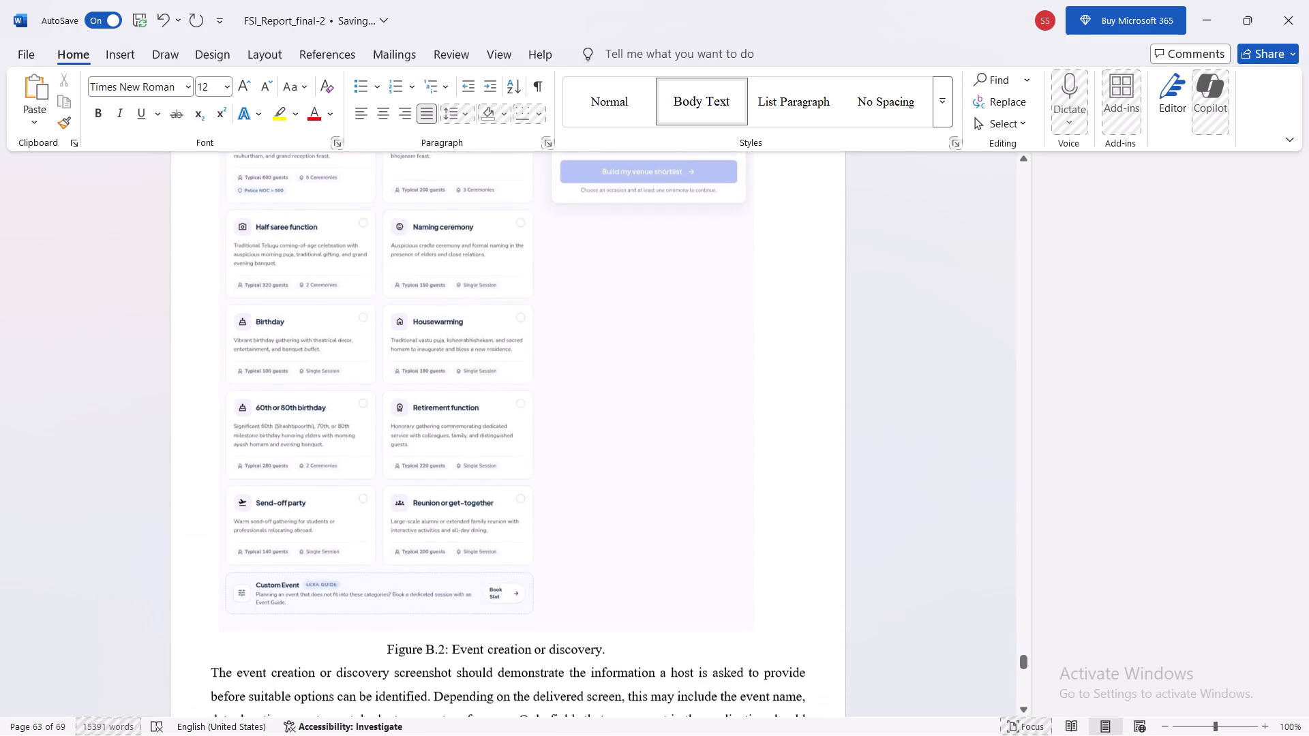
scroll(539, 257, "down", 7)
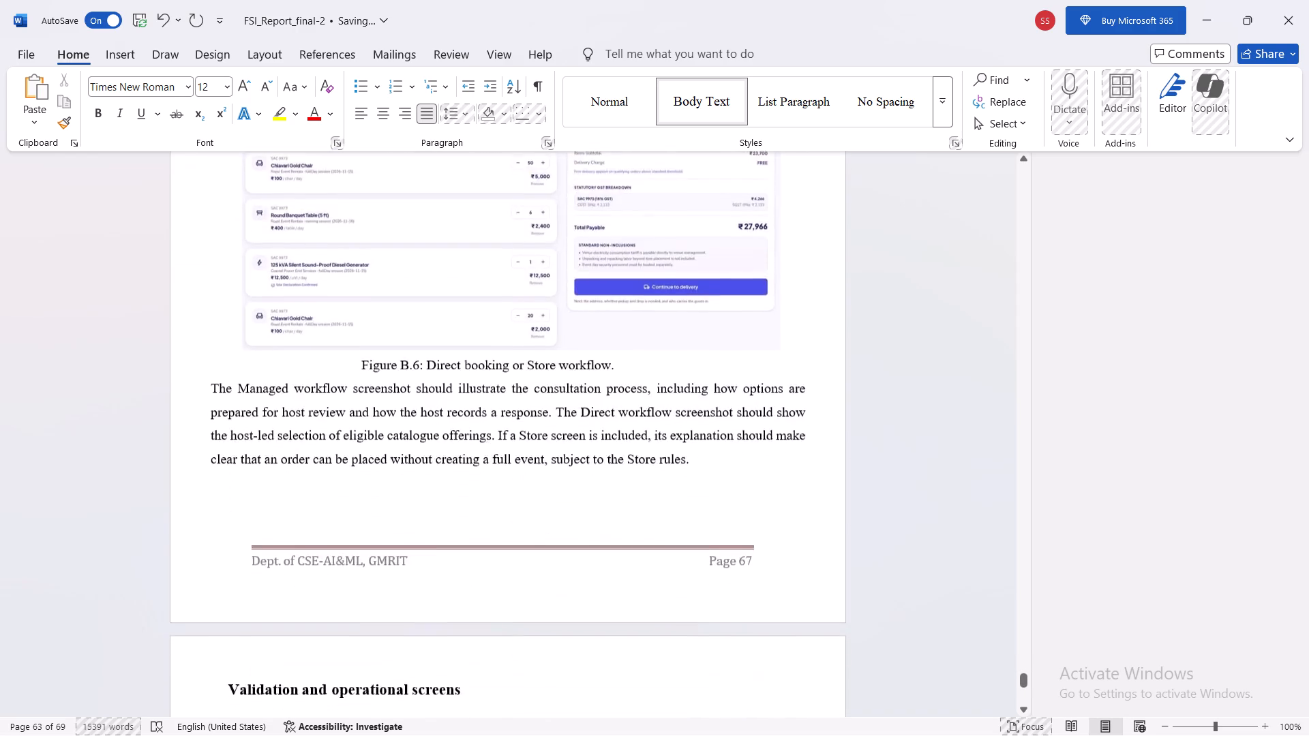
scroll(539, 257, "down", 7)
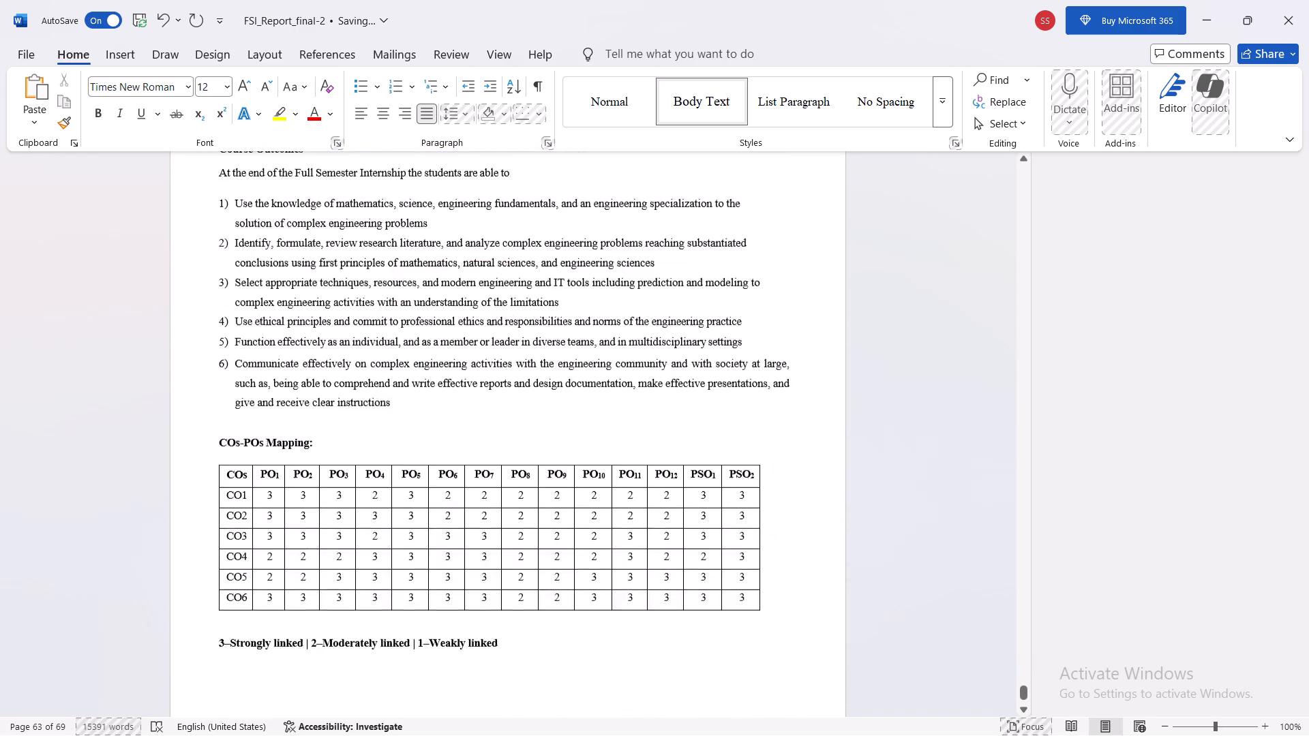
scroll(539, 257, "down", 4)
scroll(539, 257, "up", 2)
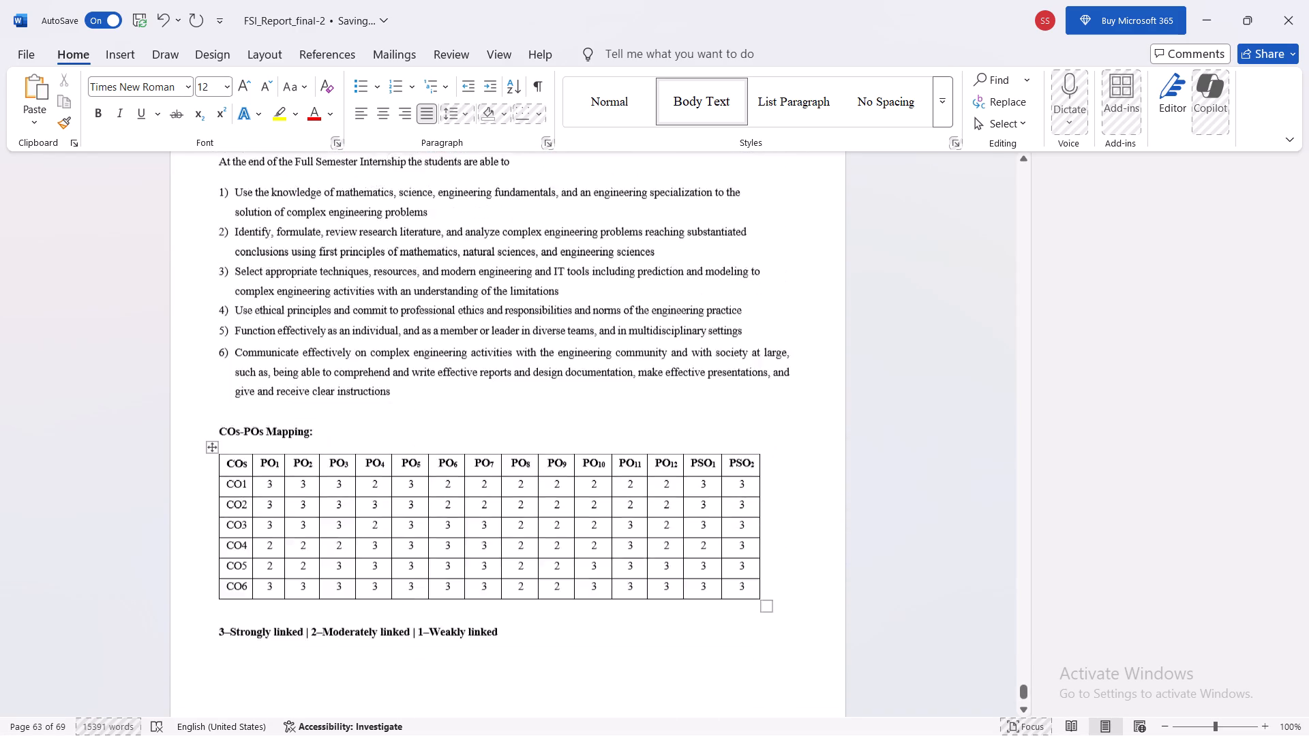
scroll(539, 257, "up", 3)
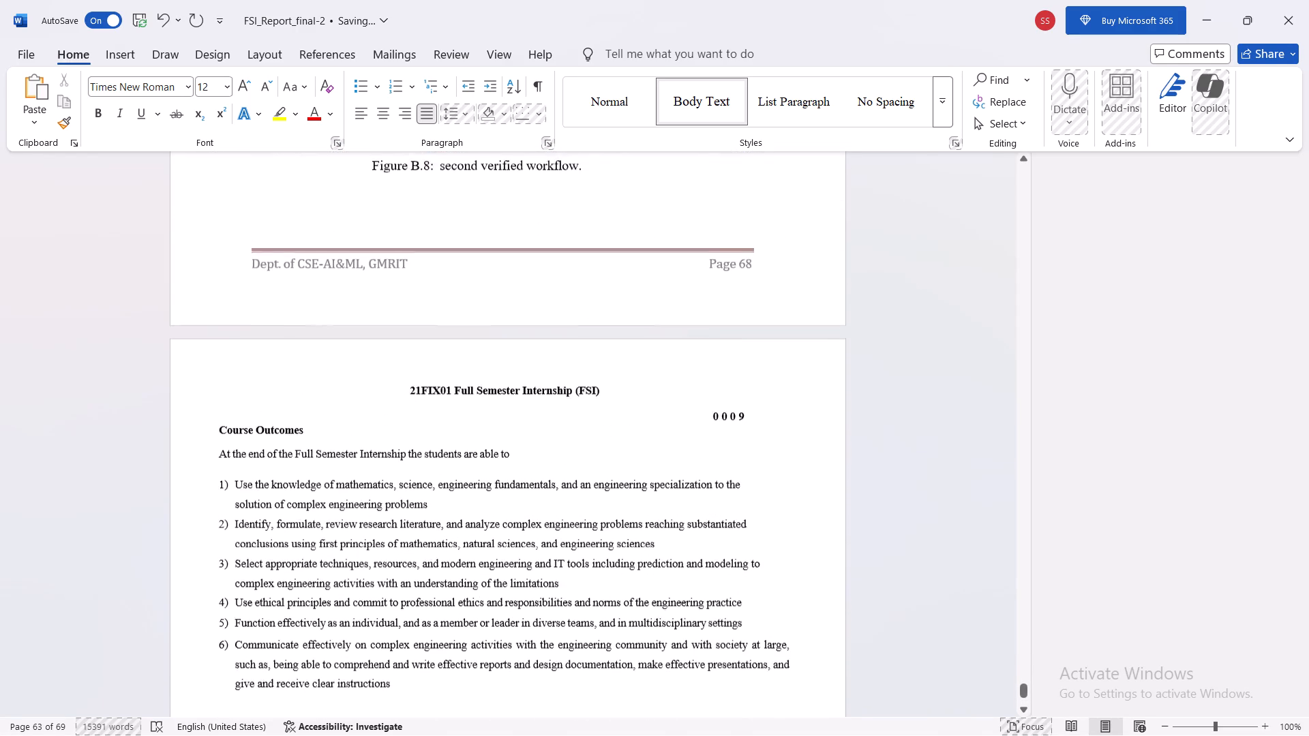
scroll(539, 257, "up", 1)
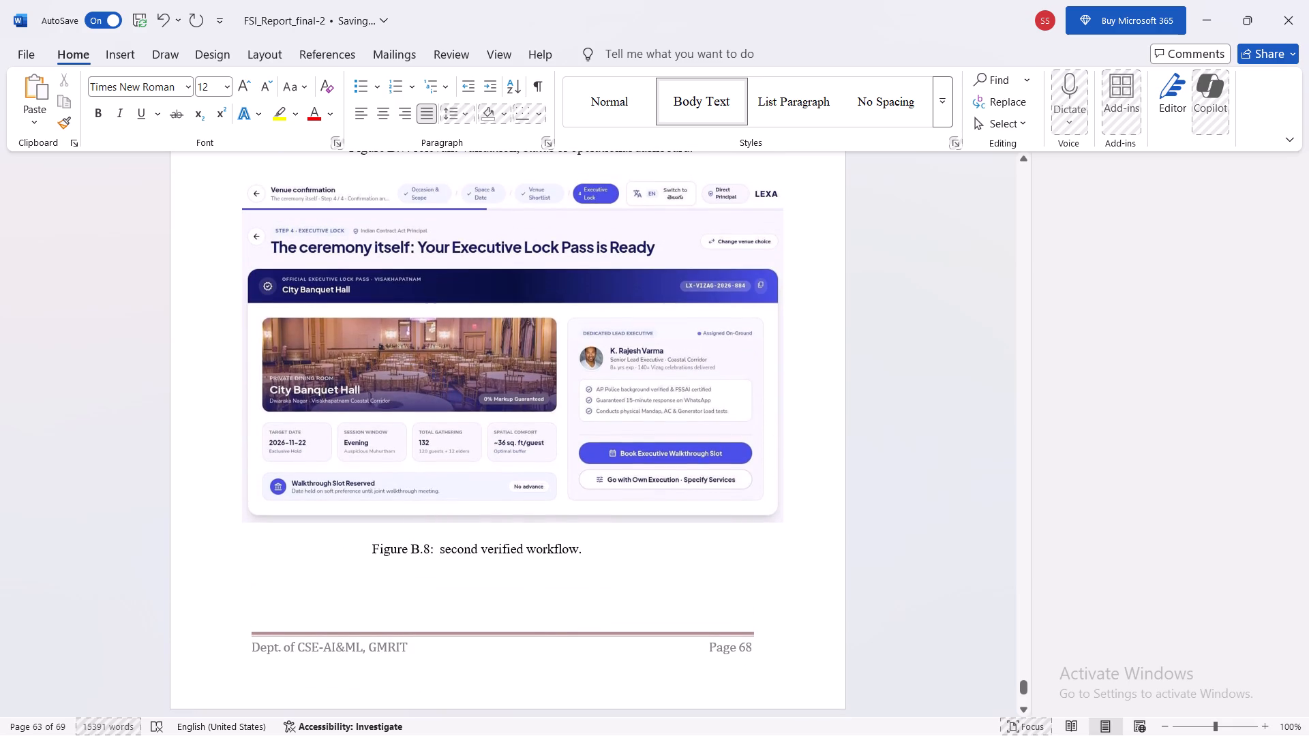
Open the page 68 footer for editing and extend the right end of its horizontal line to the right text margin.
left_click(538, 641)
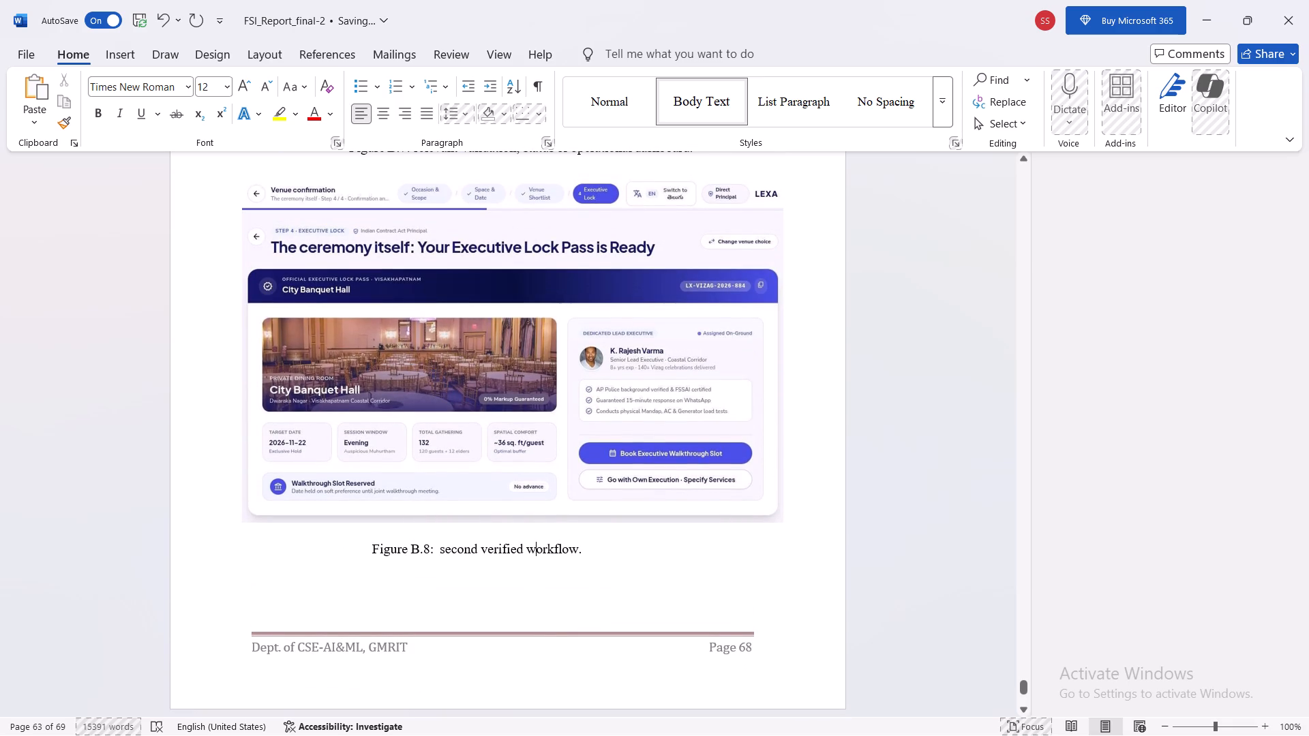
double_click(535, 629)
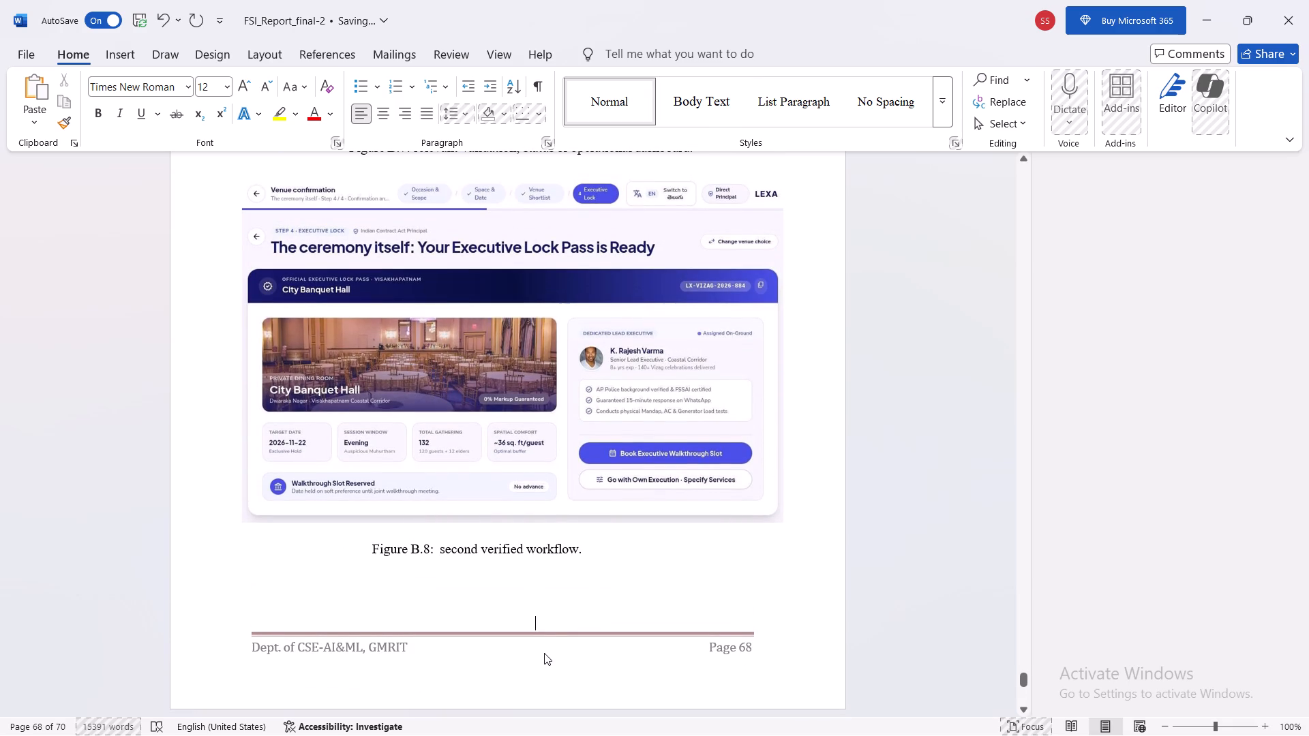
double_click(544, 653)
triple_click(544, 653)
left_click(544, 653)
left_click(534, 696)
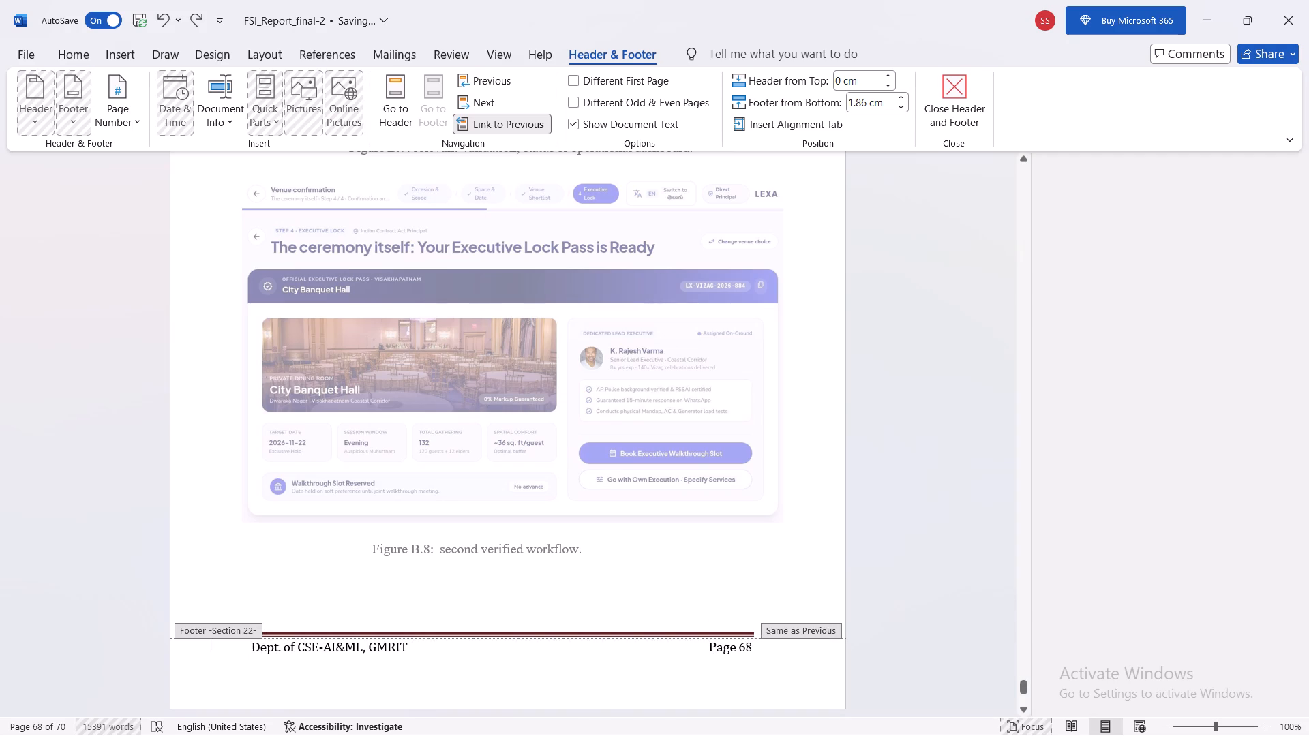
left_click(712, 635)
left_click_drag(753, 637, 811, 634)
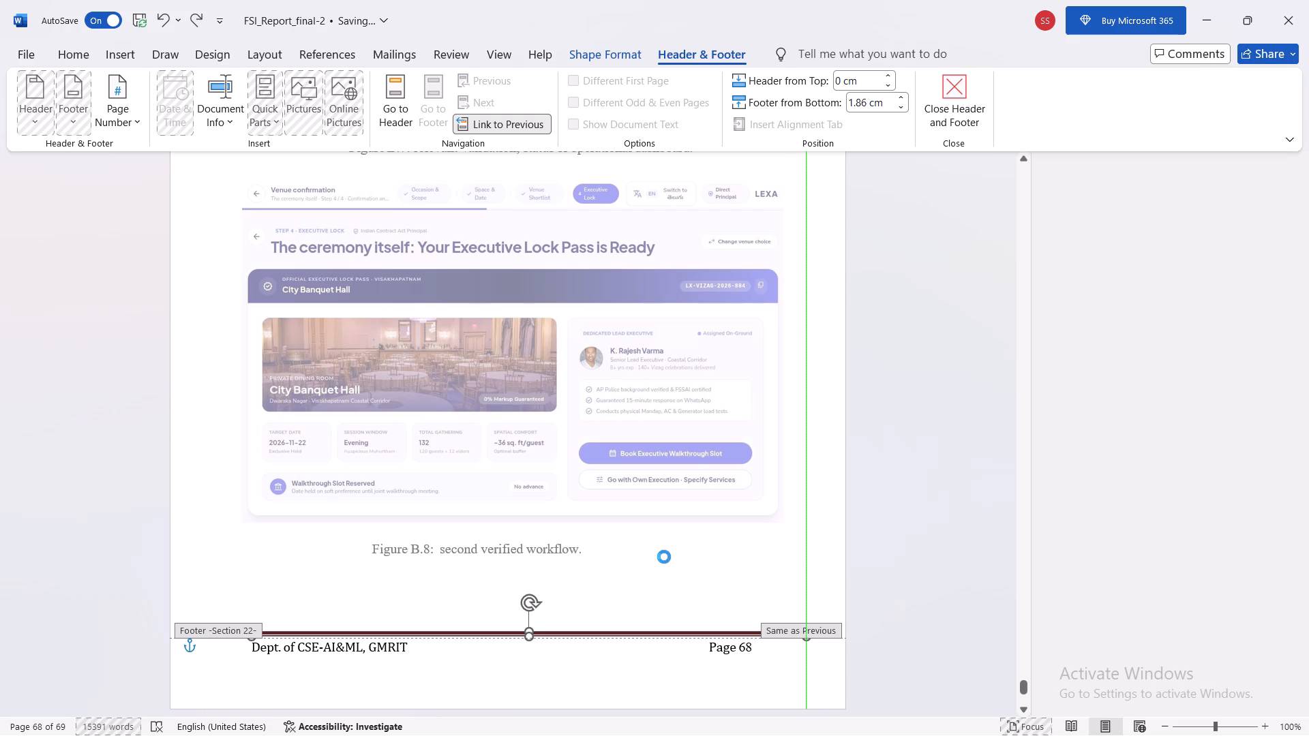
Extend the left end of the footer line to about the left text margin, keeping it level, and close the footer.
scroll(664, 557, "up", 1)
scroll(664, 557, "down", 1)
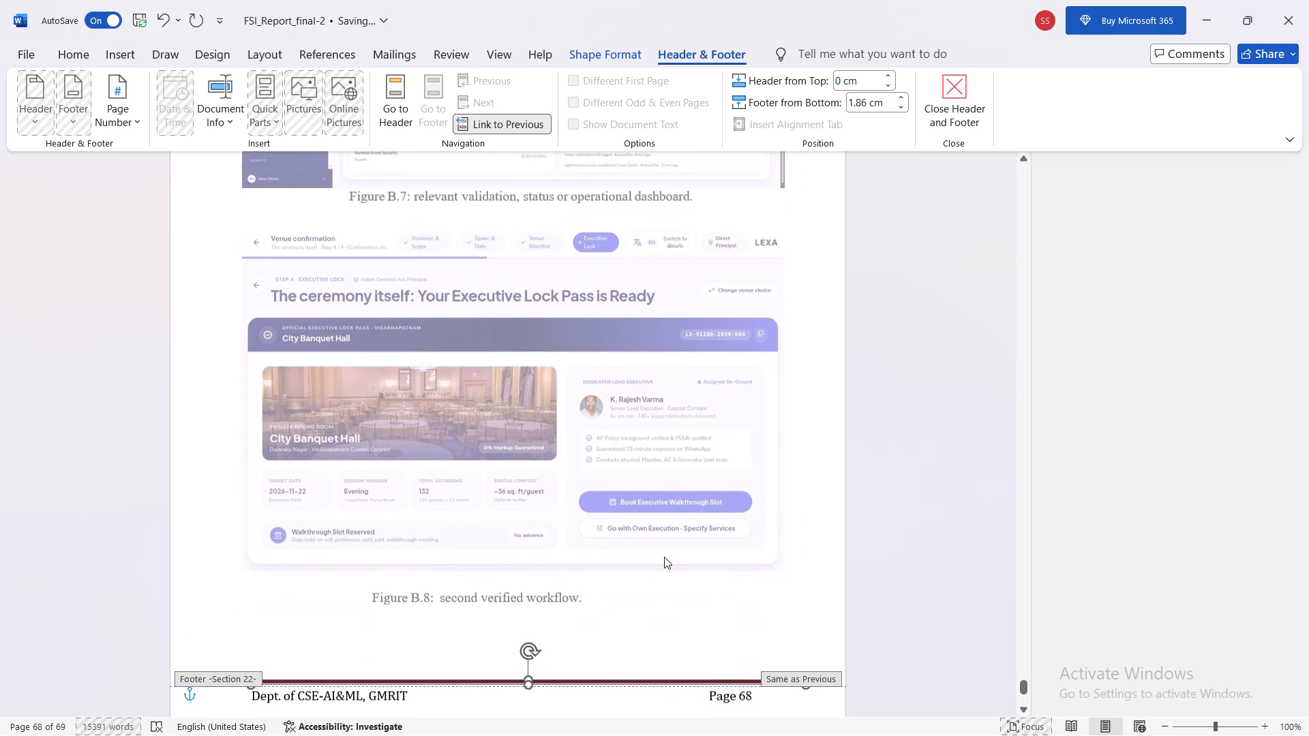
scroll(664, 557, "down", 1)
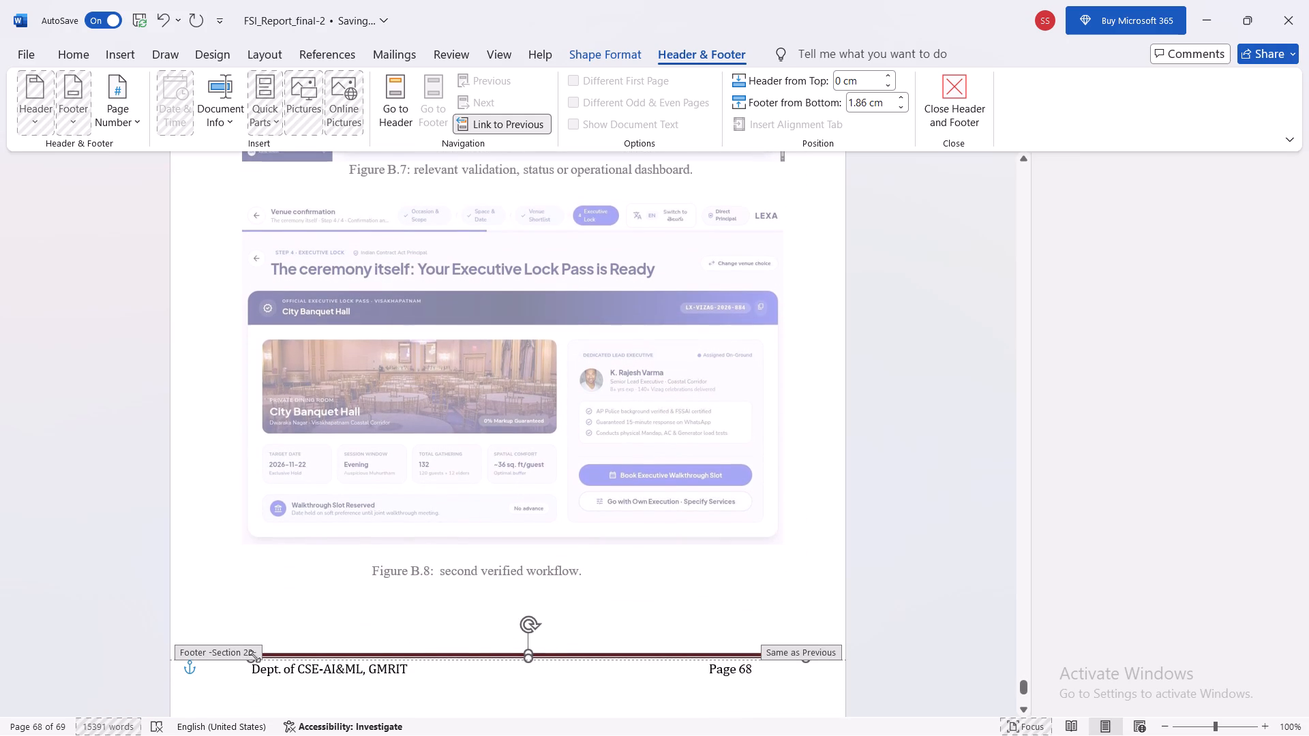
left_click_drag(252, 664, 227, 662)
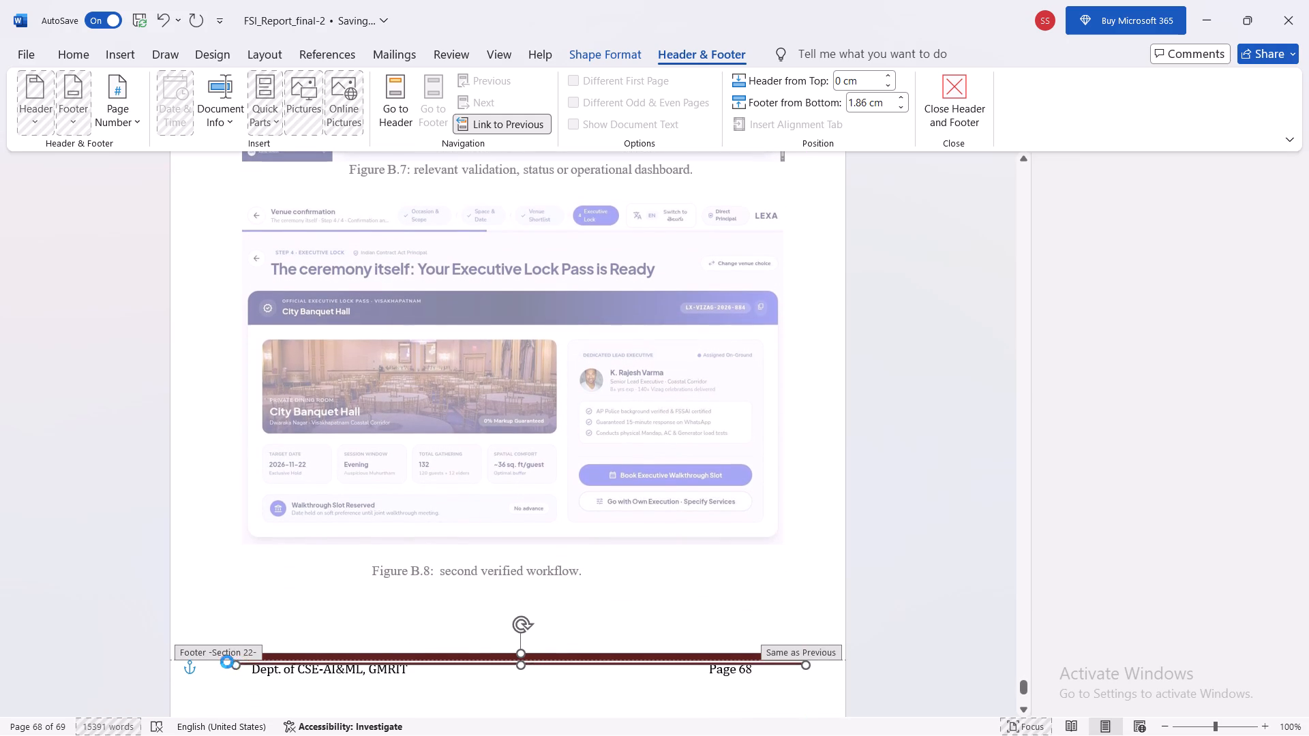
left_click_drag(227, 662, 86, 651)
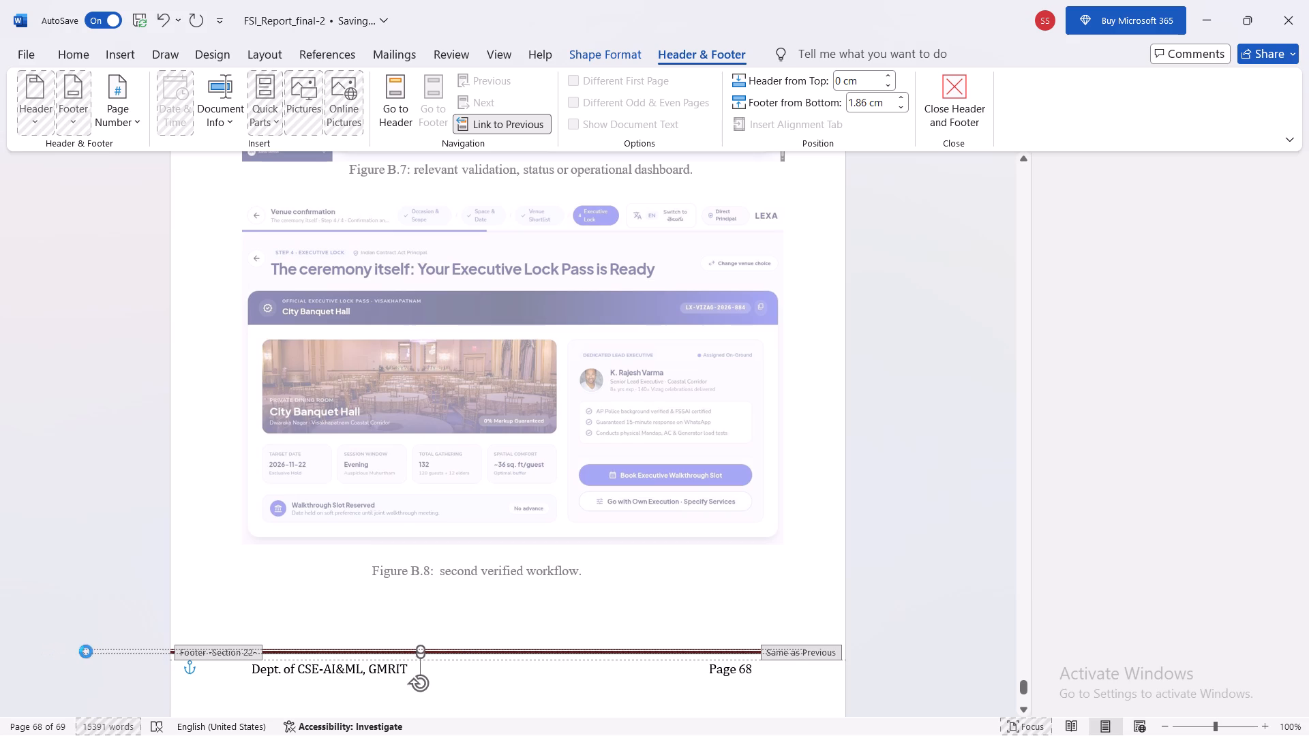
left_click_drag(86, 651, 194, 654)
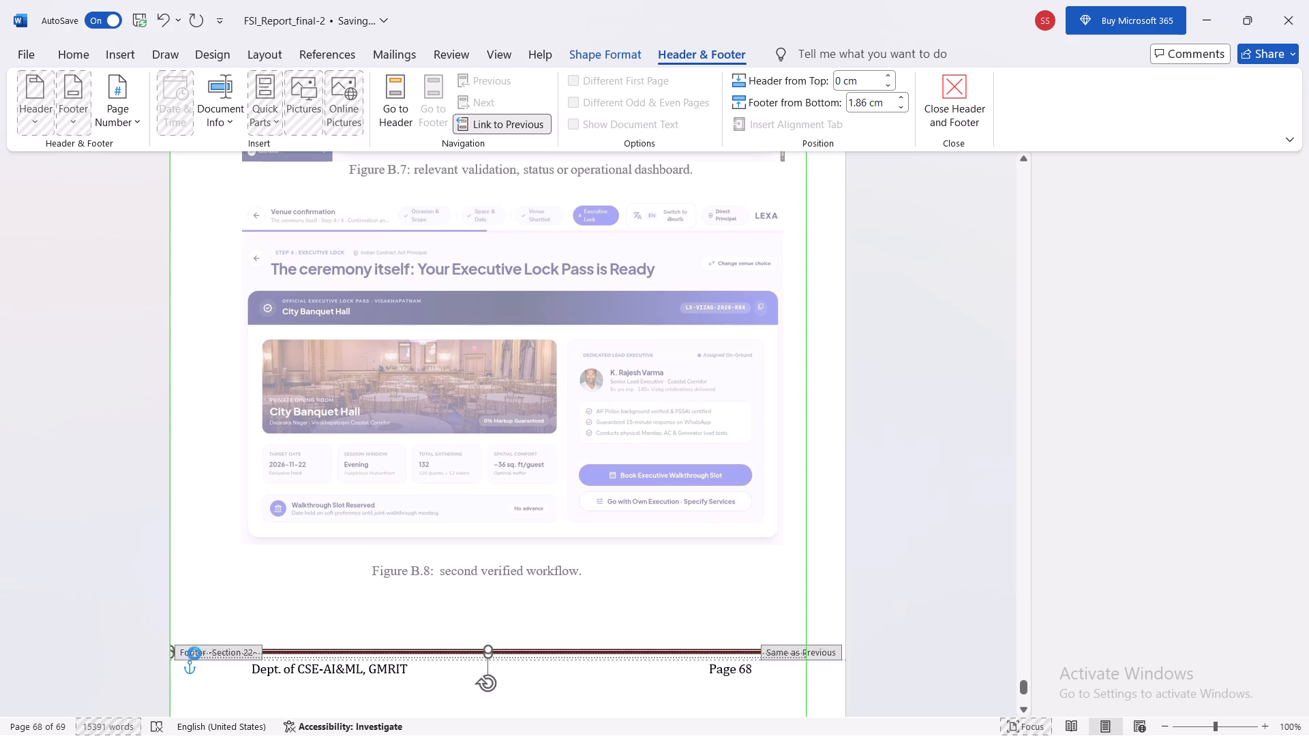
left_click_drag(194, 654, 210, 653)
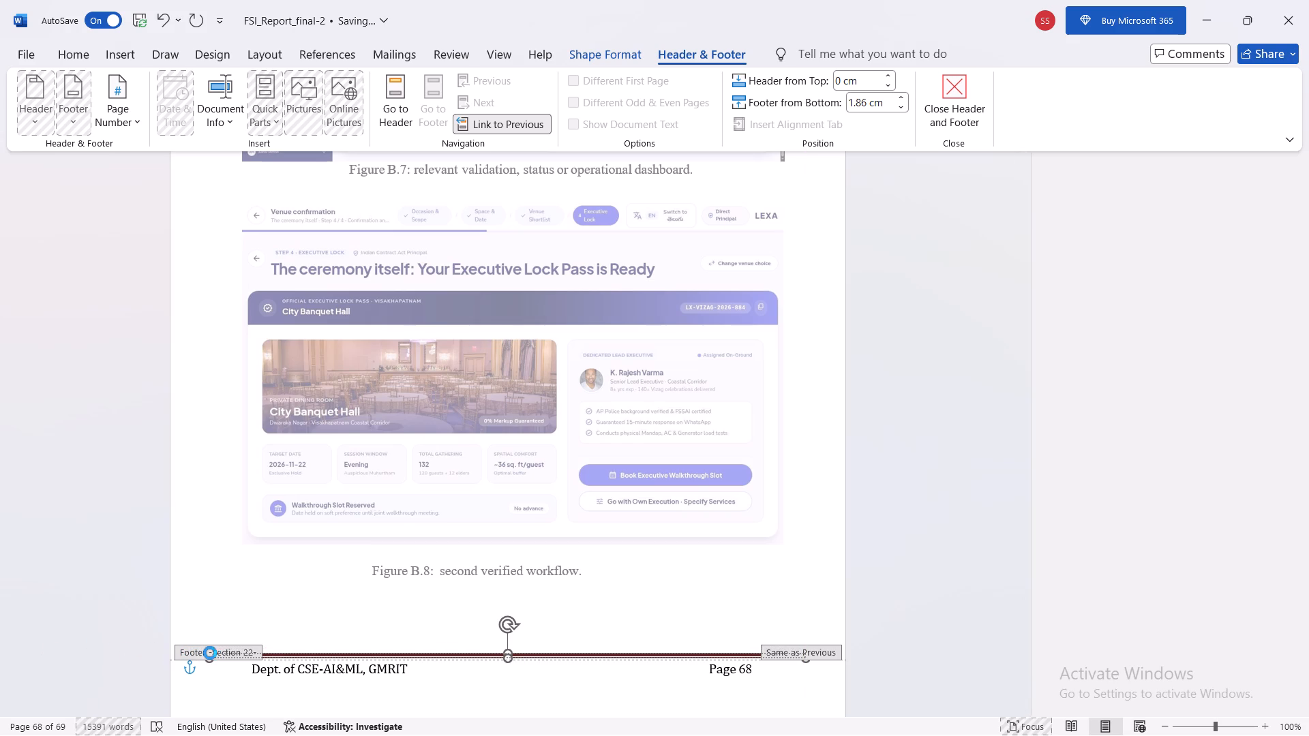
left_click_drag(210, 653, 206, 651)
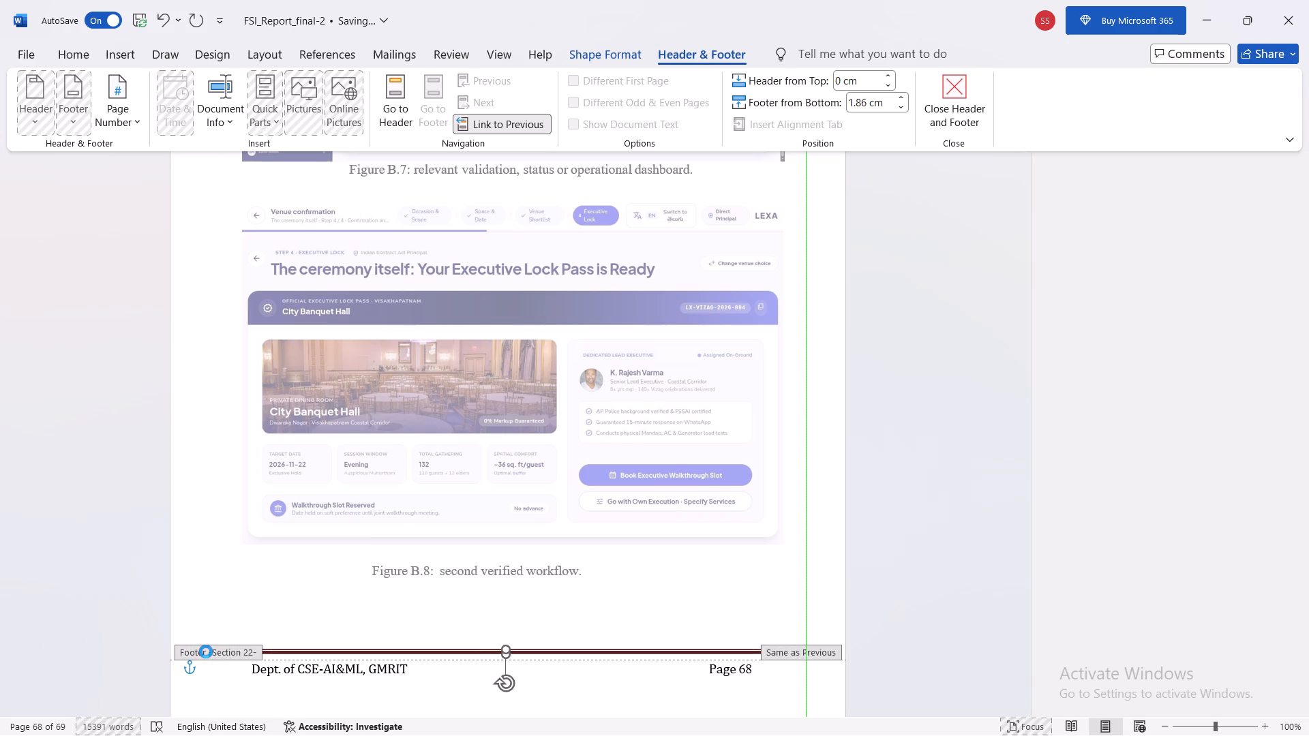
left_click(436, 692)
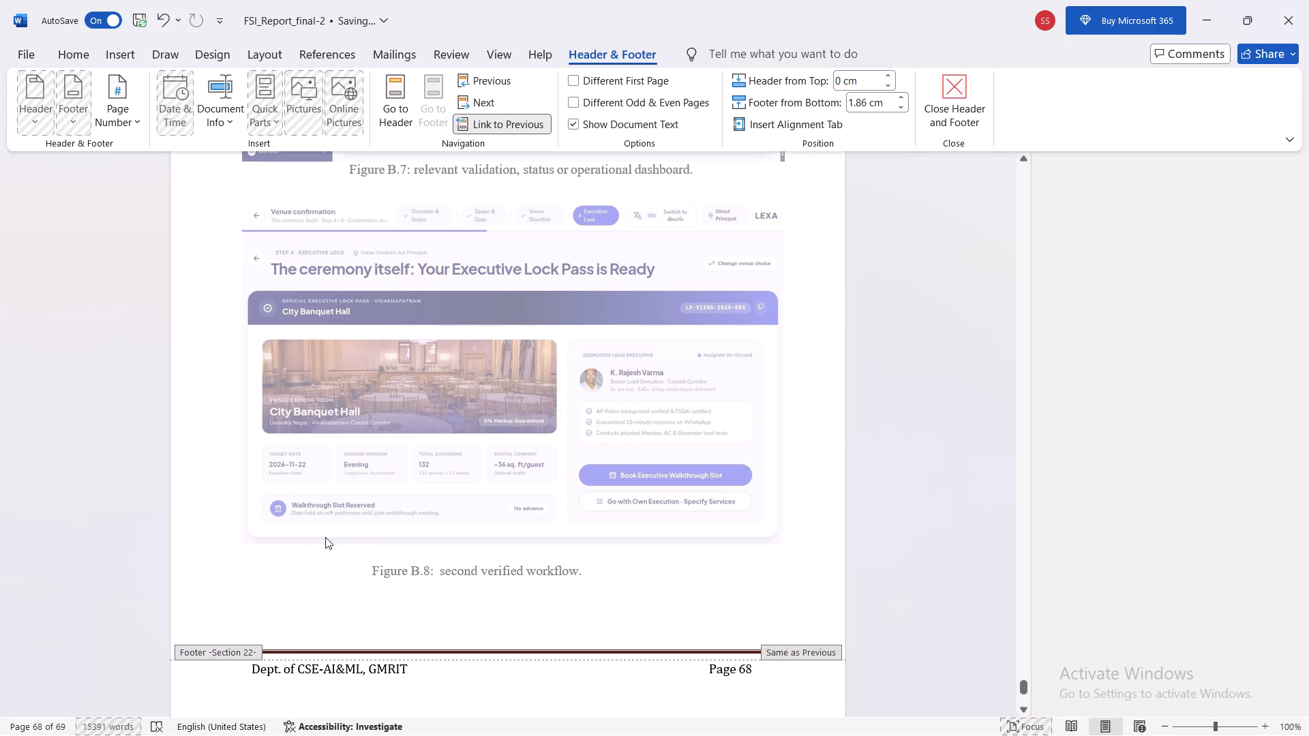
double_click(272, 648)
left_click(278, 626)
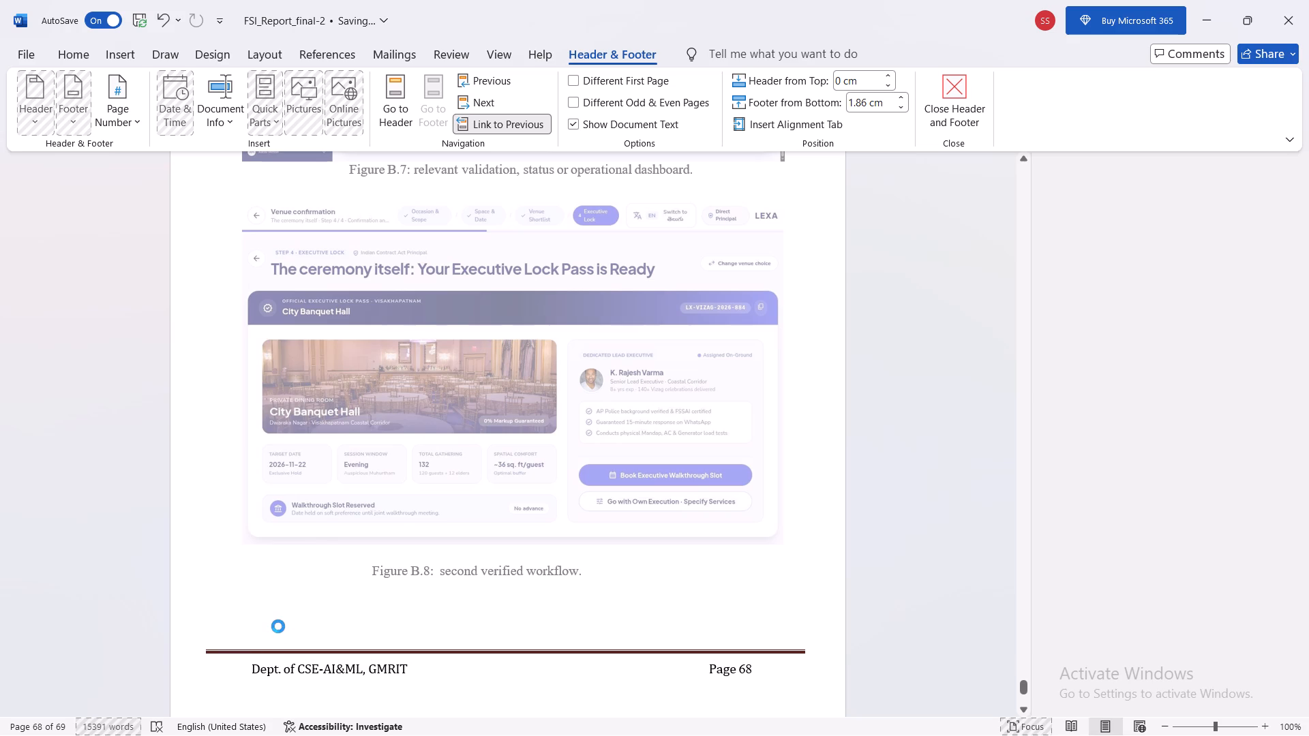
Check the extended footer line and the Appendix B figure pages, going back through the report towards its front pages.
scroll(149, 567, "up", 1)
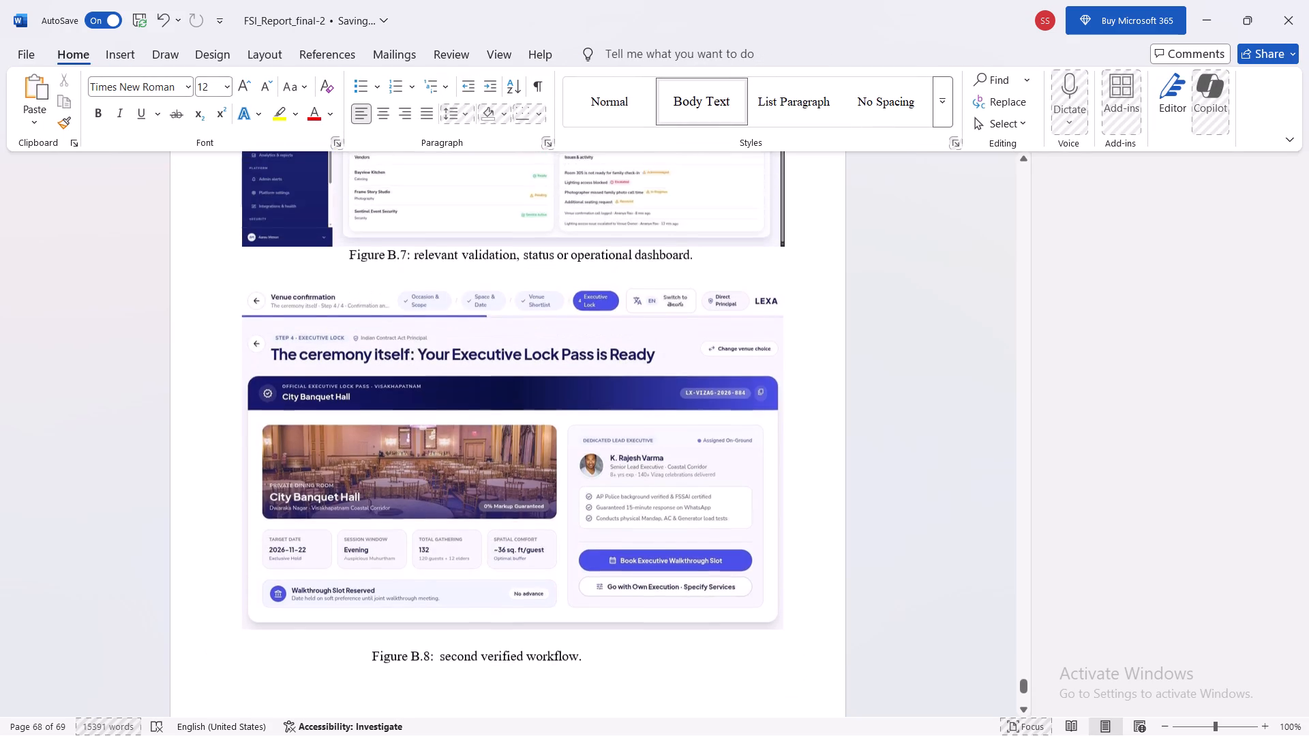
scroll(149, 567, "up", 4)
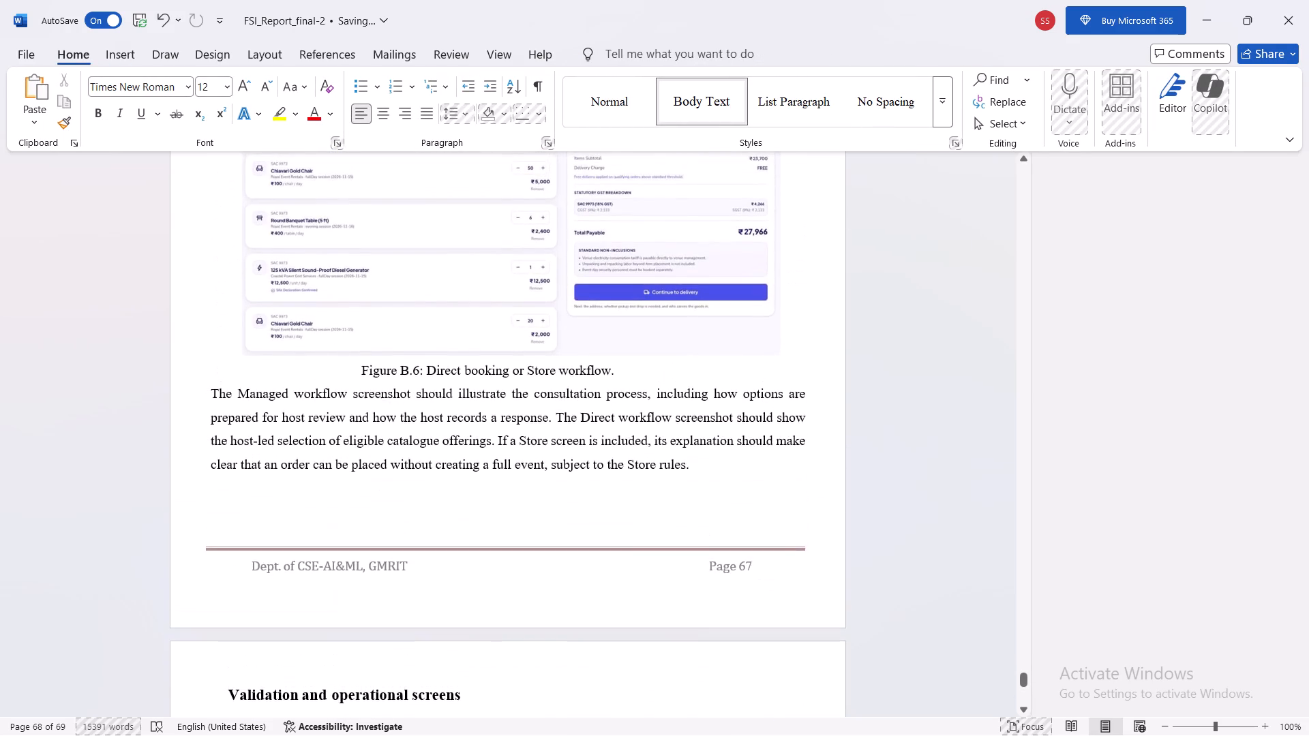
scroll(149, 567, "up", 18)
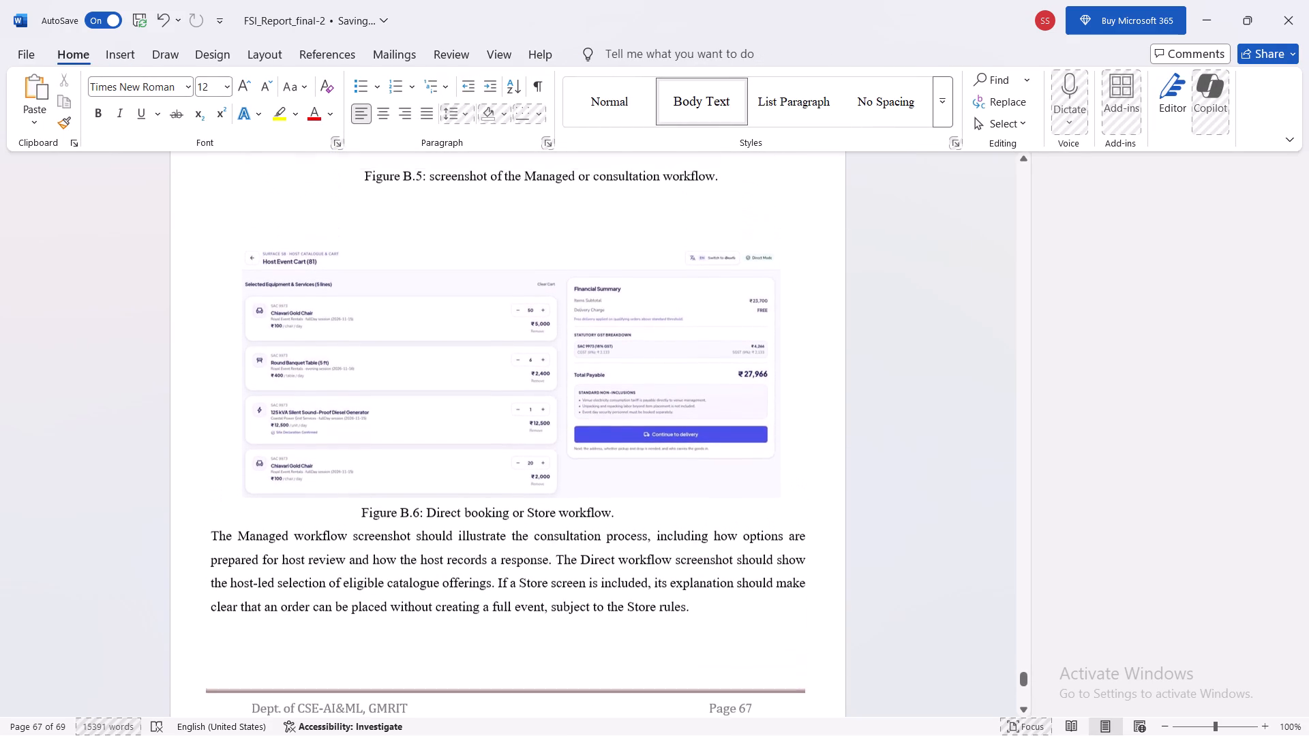
scroll(149, 567, "up", 20)
scroll(149, 567, "up", 20)
scroll(149, 567, "up", 13)
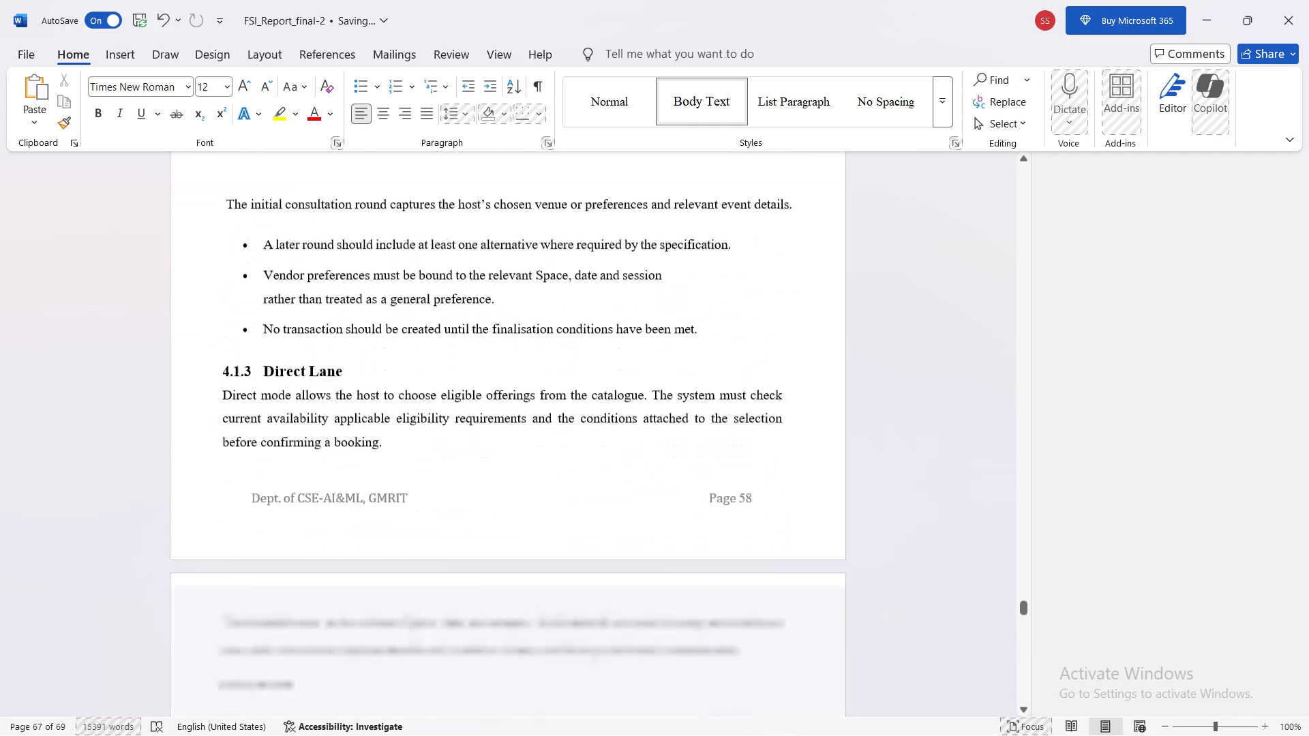
scroll(149, 567, "up", 20)
scroll(149, 567, "up", 14)
scroll(149, 567, "down", 1)
scroll(149, 567, "up", 20)
scroll(149, 567, "up", 20)
scroll(149, 567, "up", 20)
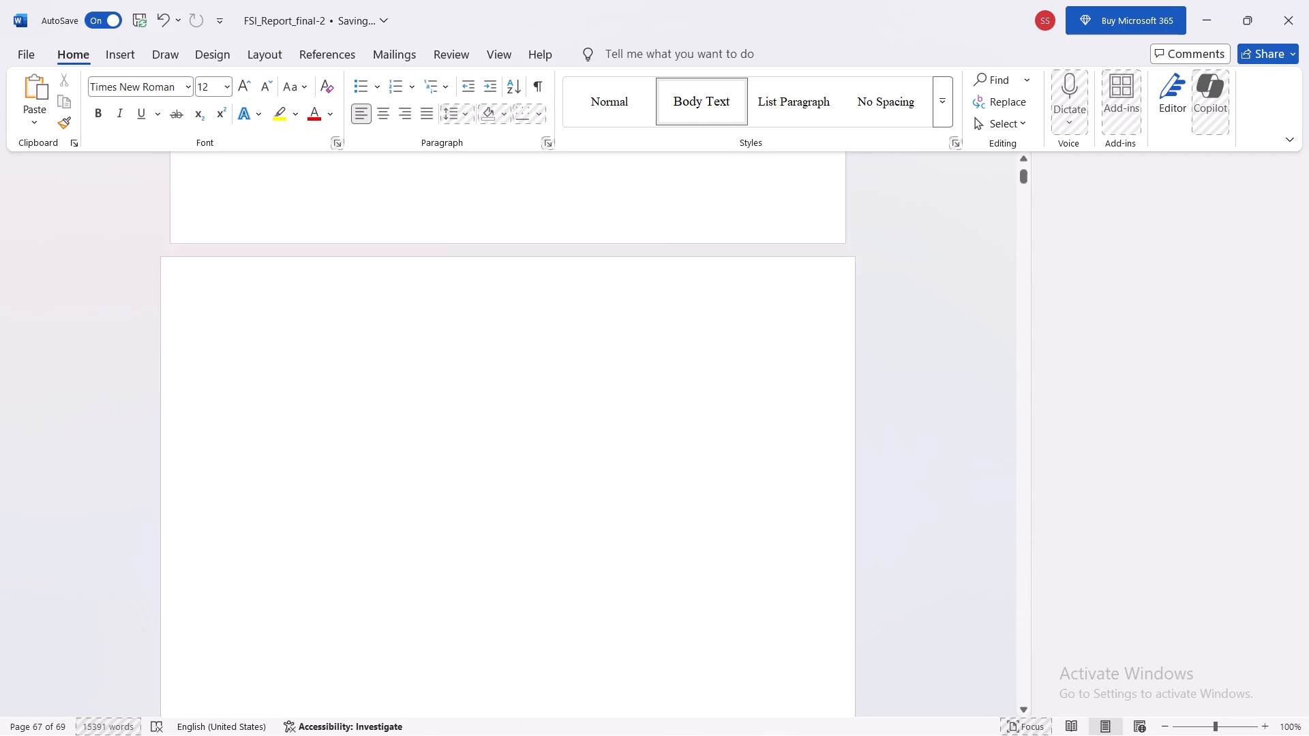
Review the front matter from the title page and certificates through the acknowledgement, abstract, contents and list of tables for layout.
scroll(149, 567, "up", 7)
scroll(674, 507, "down", 2)
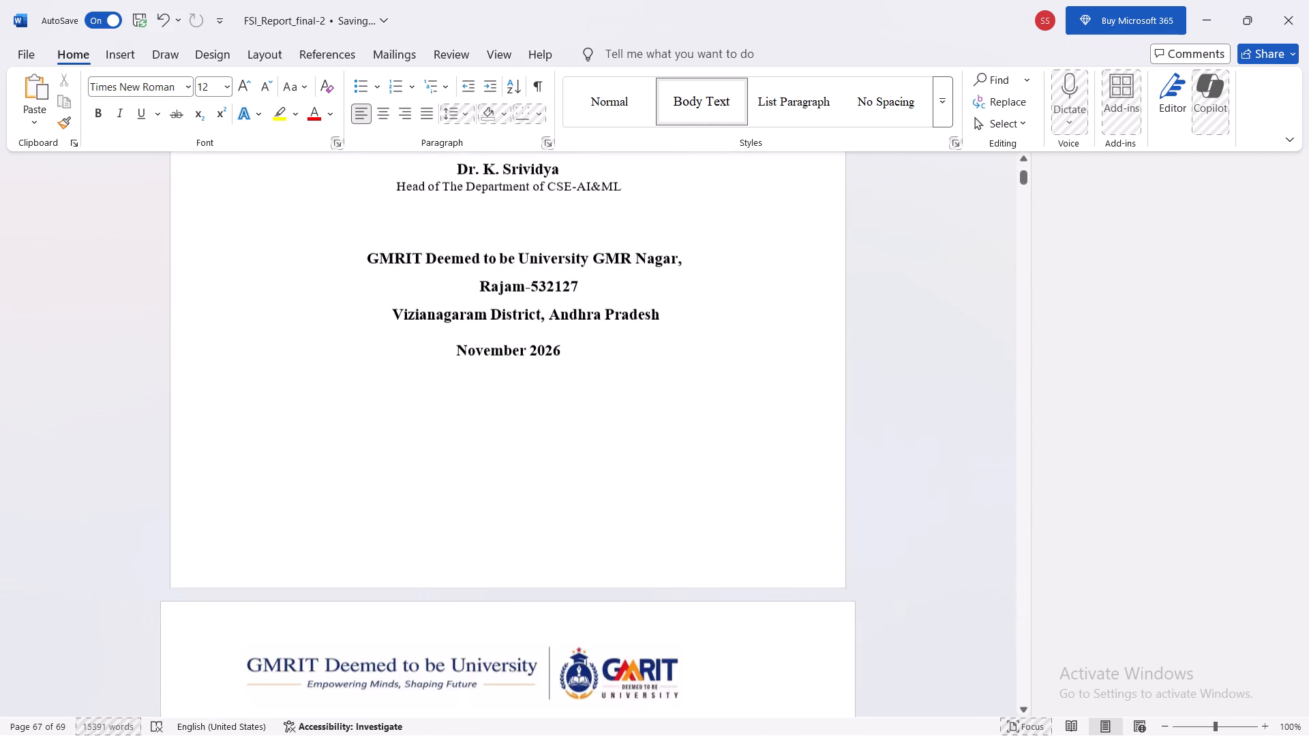
scroll(674, 507, "down", 6)
scroll(674, 507, "up", 1)
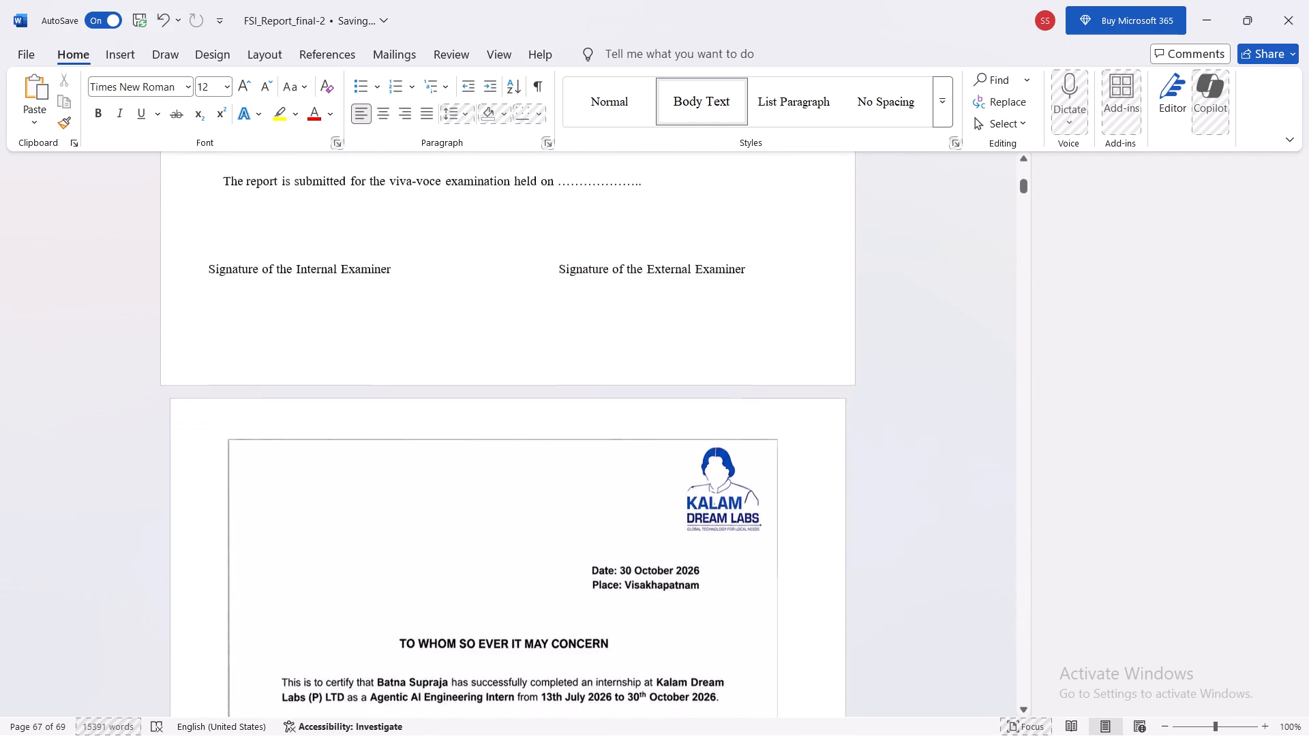
scroll(674, 507, "up", 1)
scroll(674, 507, "down", 3)
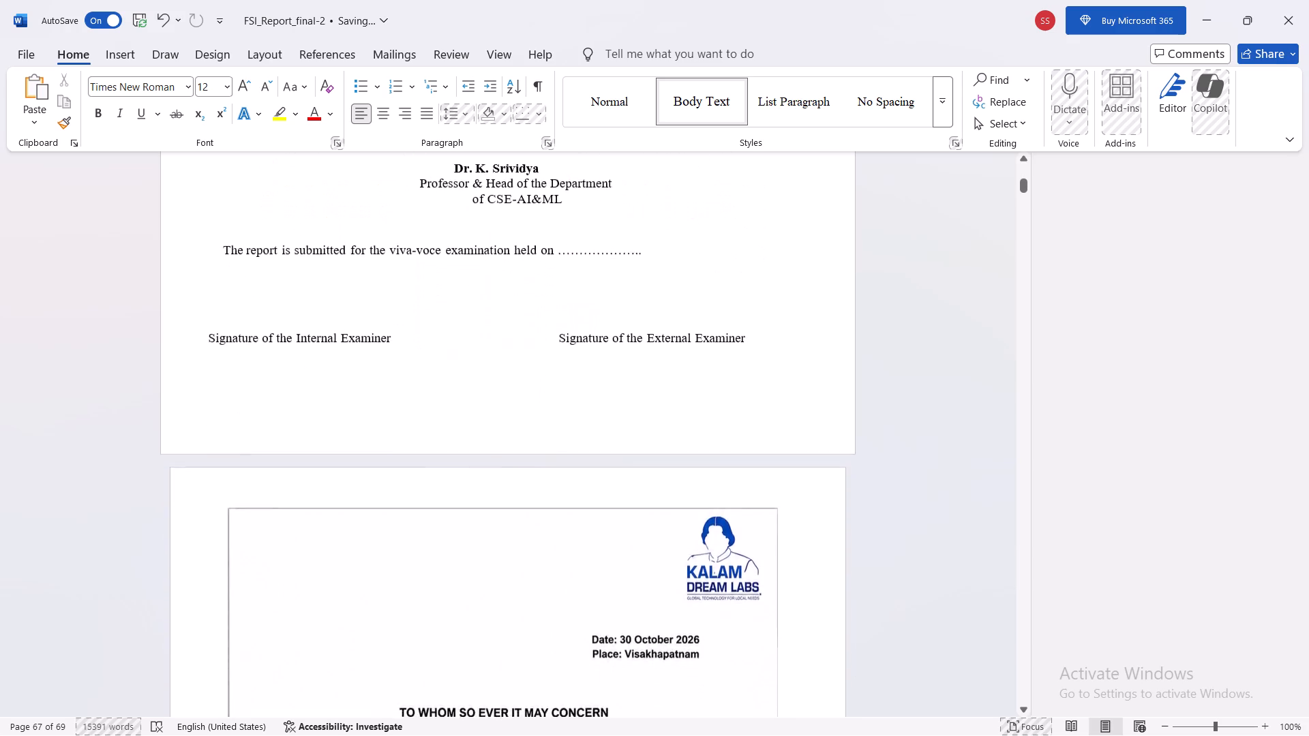
scroll(674, 507, "down", 4)
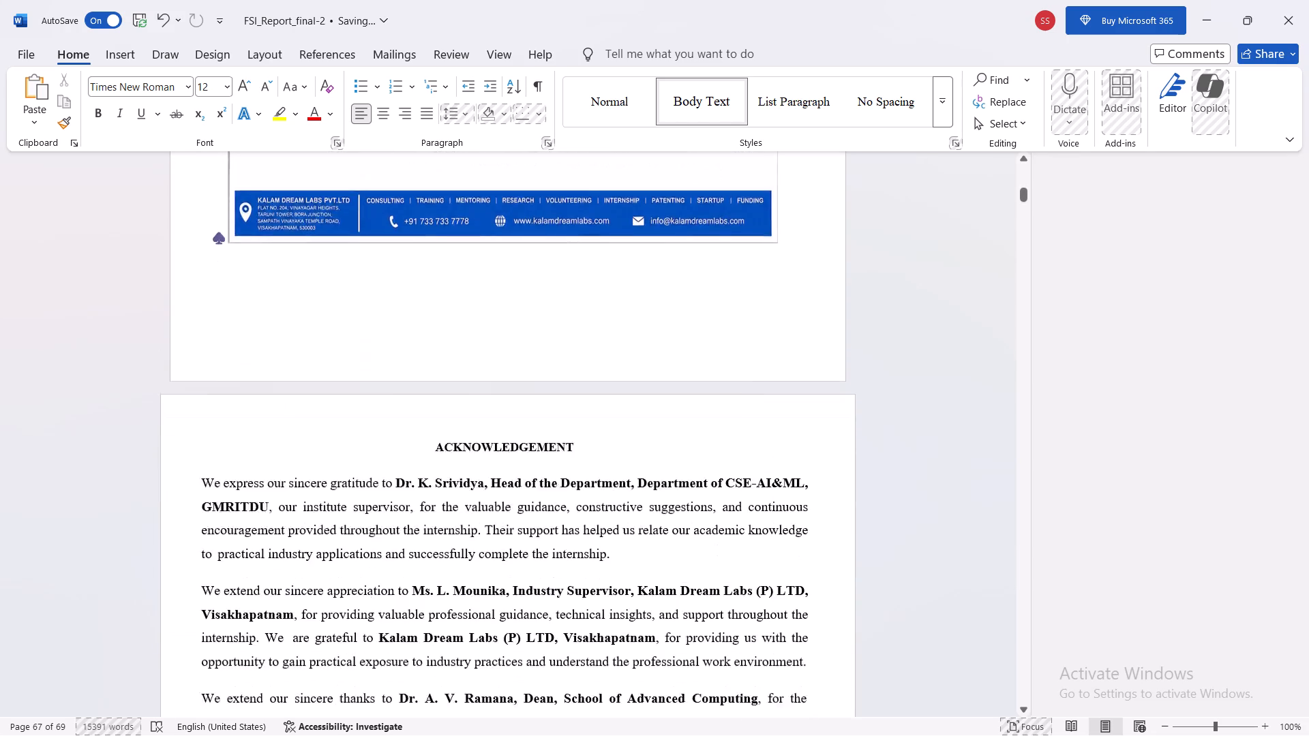
scroll(674, 507, "down", 3)
scroll(674, 507, "up", 3)
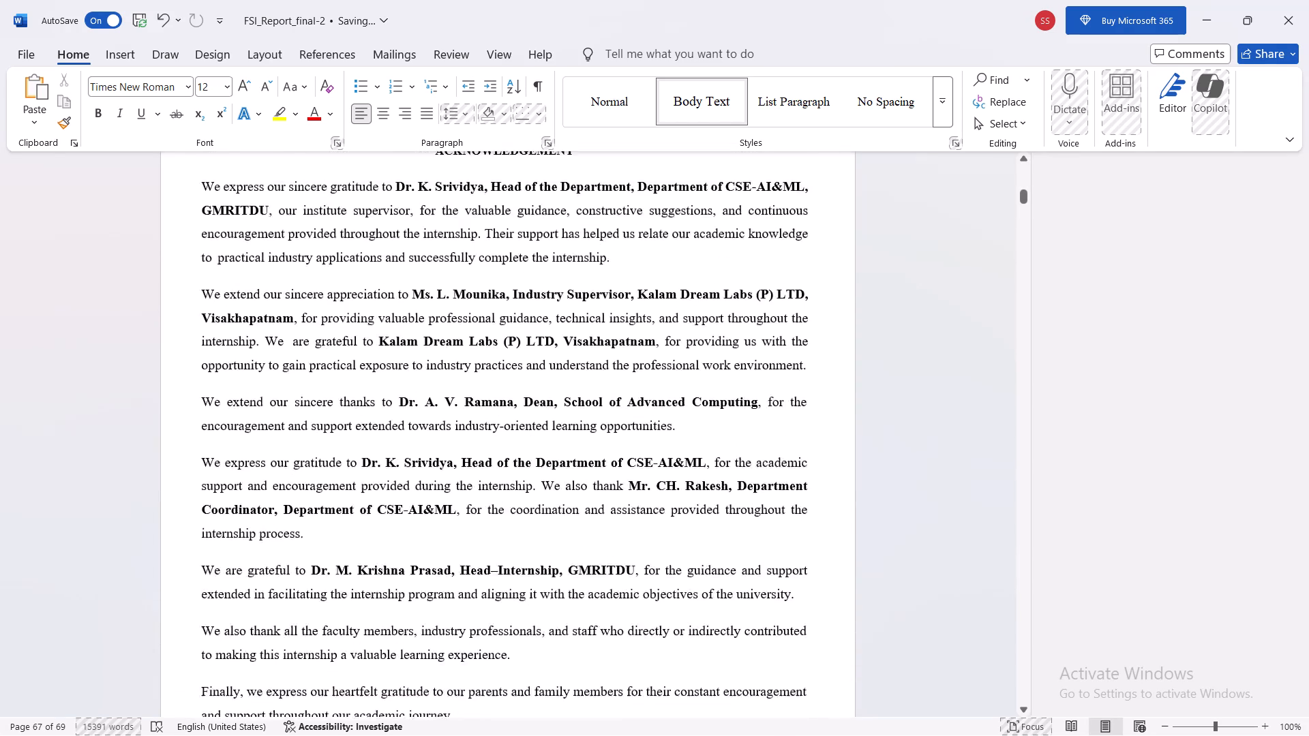
scroll(674, 507, "up", 6)
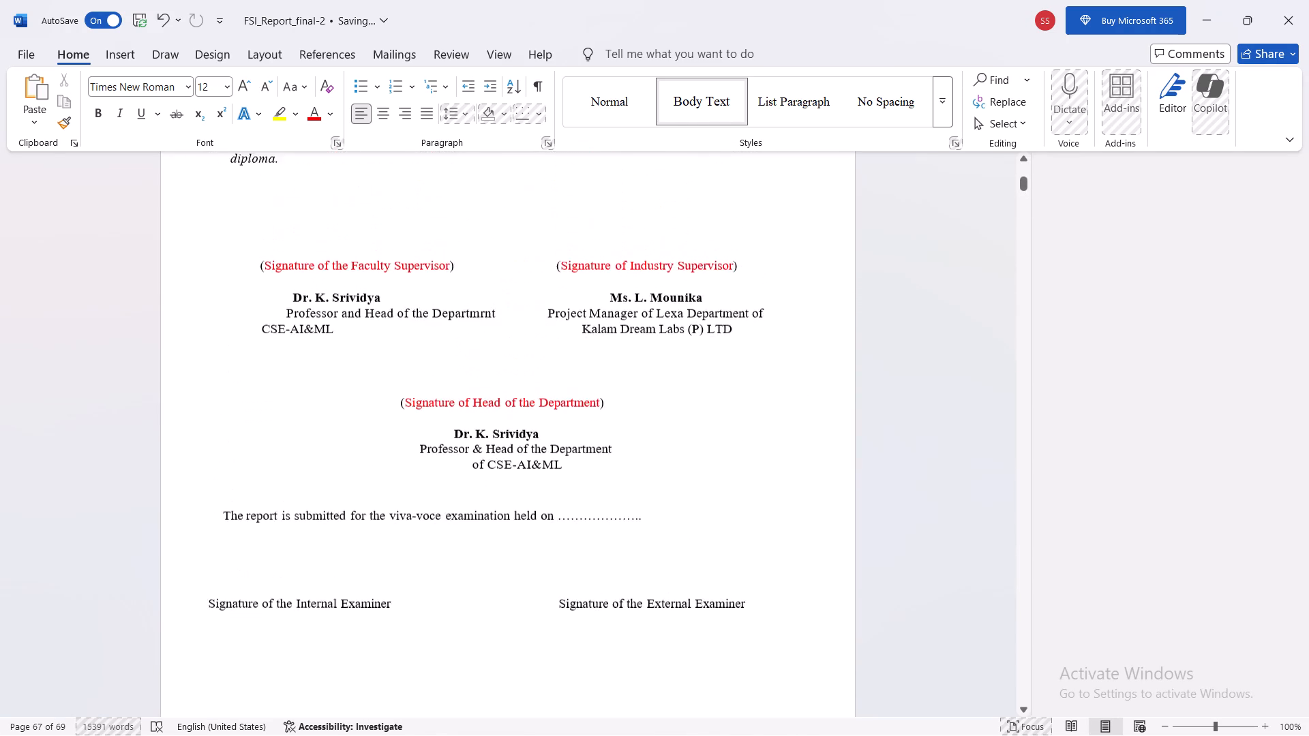
scroll(674, 507, "up", 3)
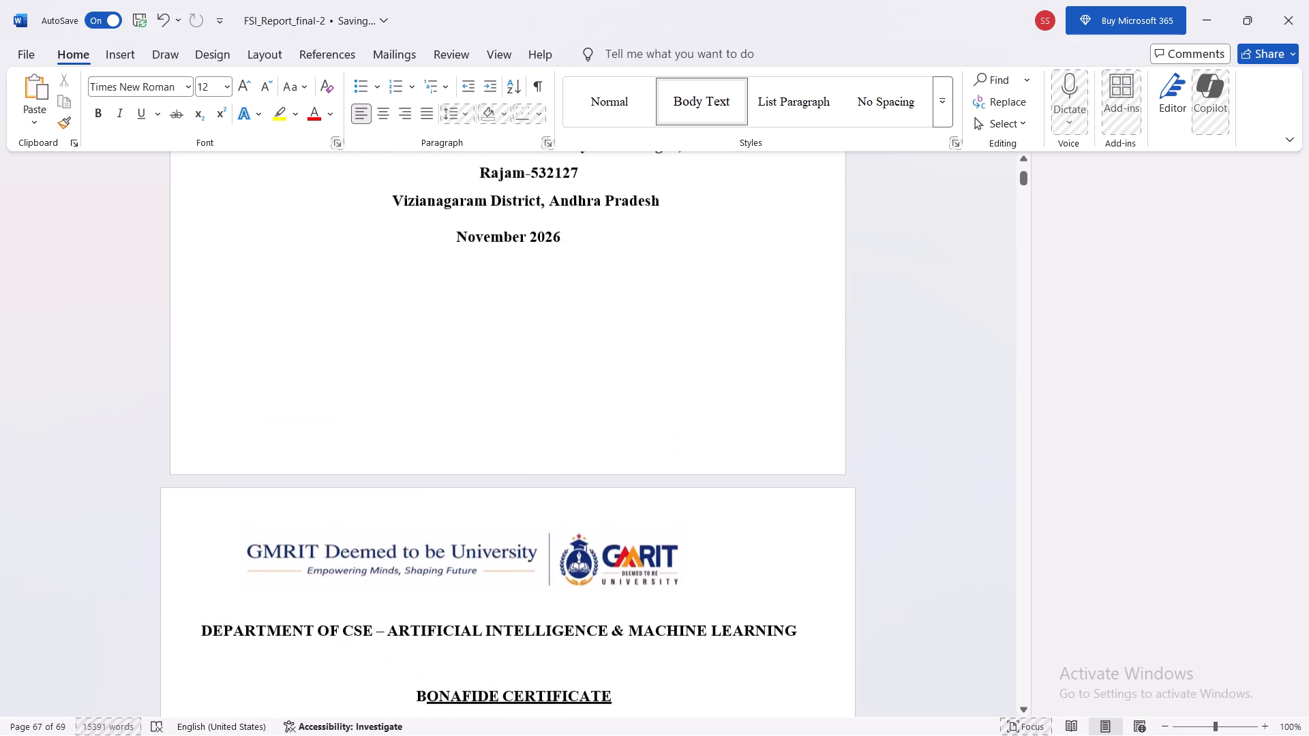
scroll(674, 507, "up", 1)
scroll(674, 507, "down", 4)
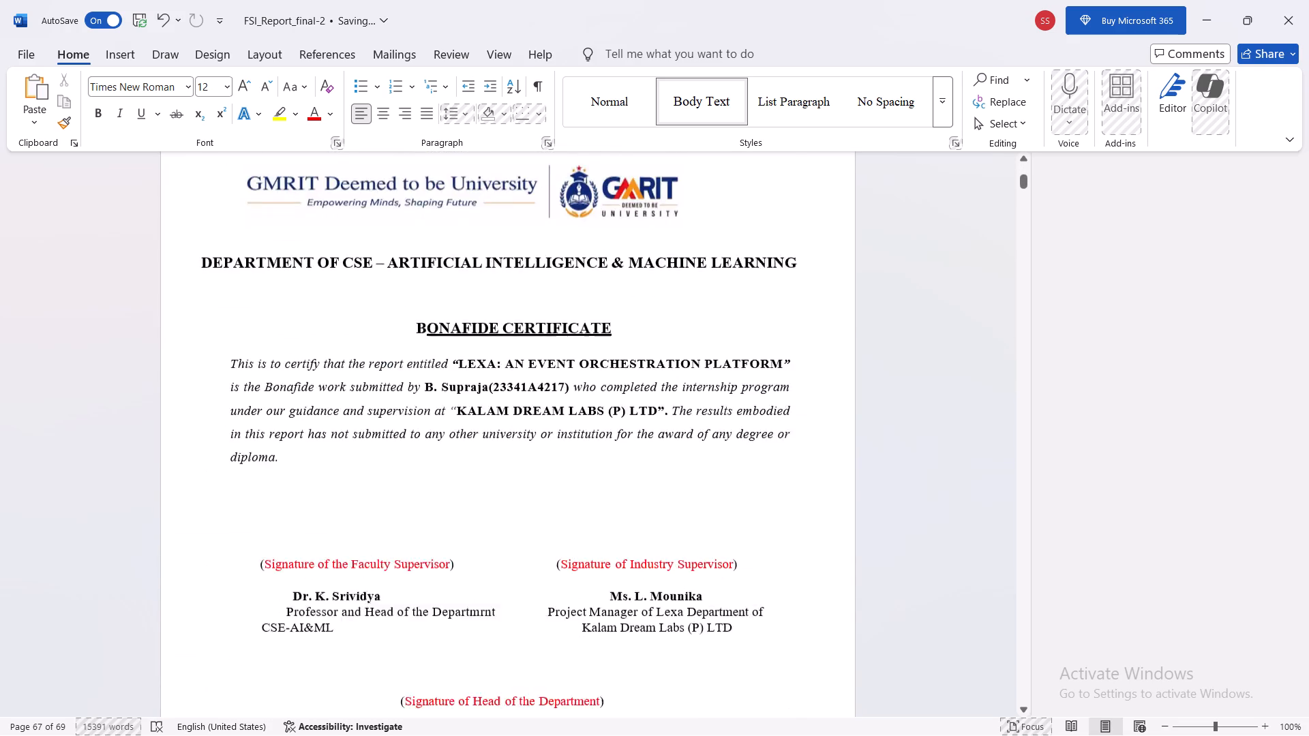
scroll(674, 507, "down", 6)
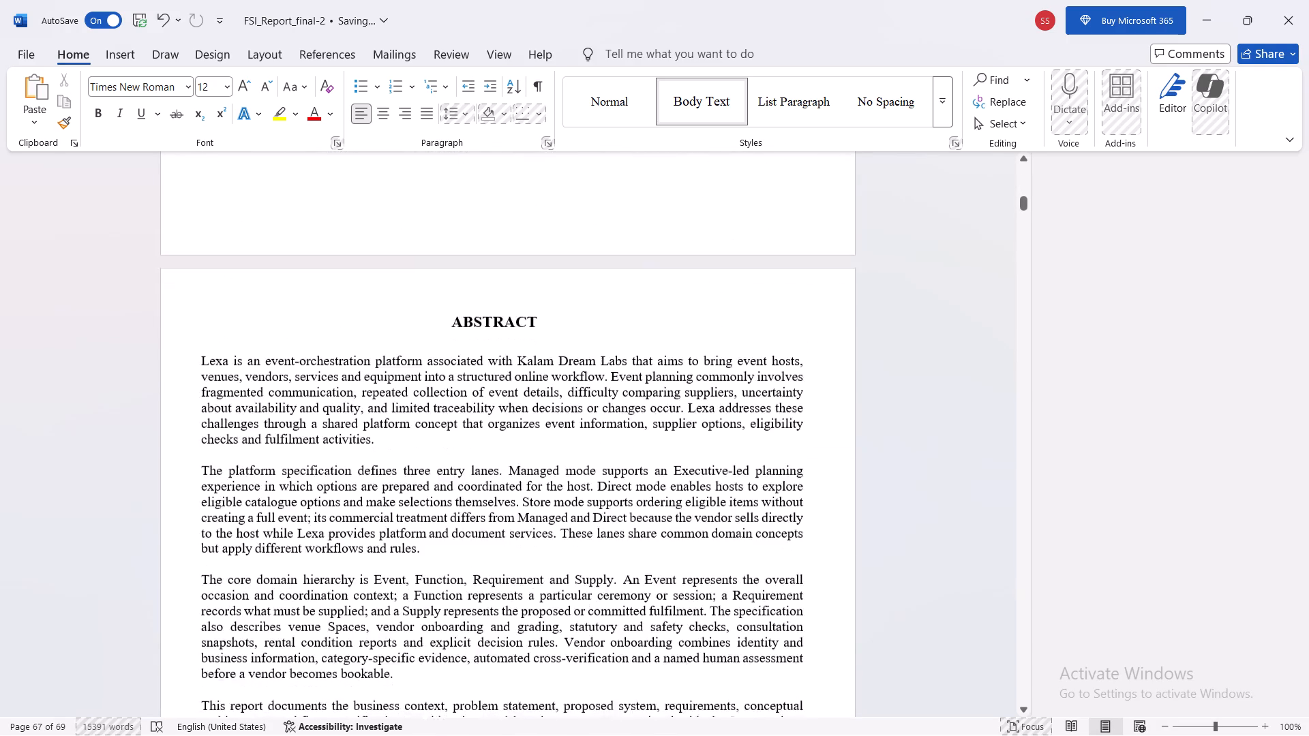
scroll(674, 507, "down", 5)
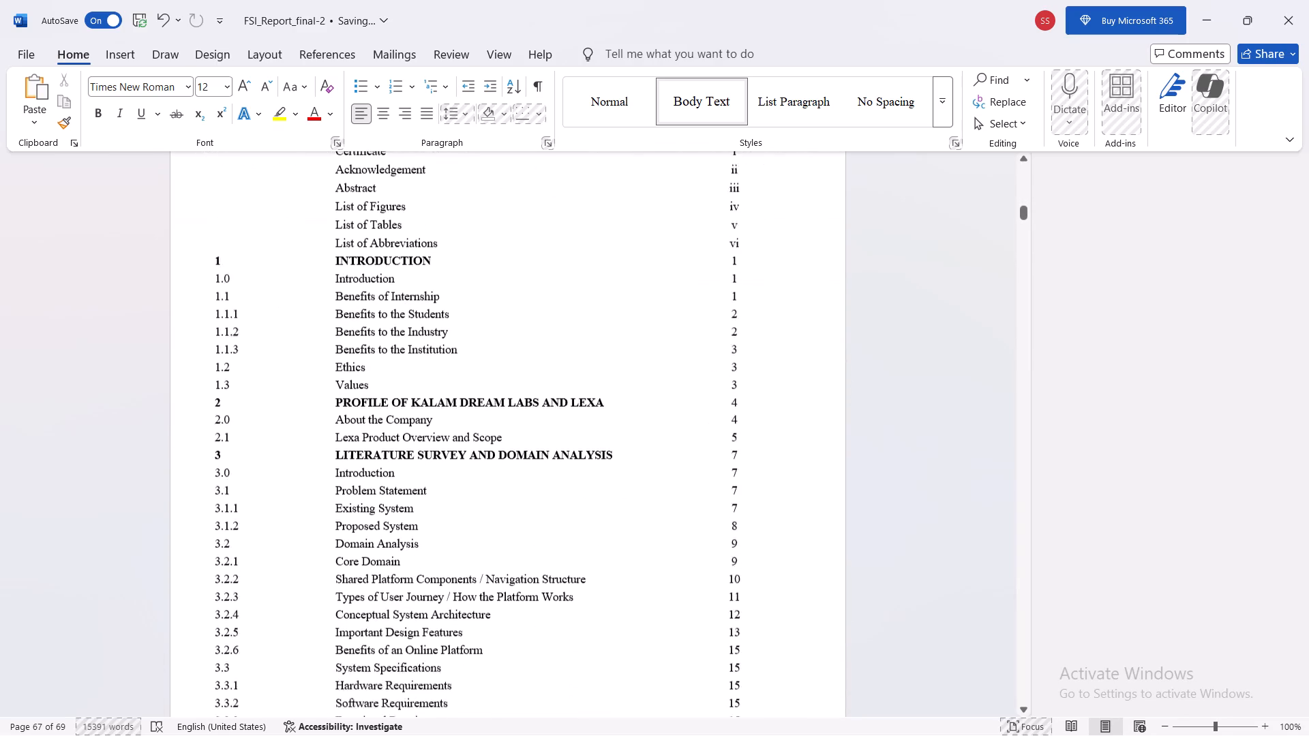
scroll(674, 507, "down", 5)
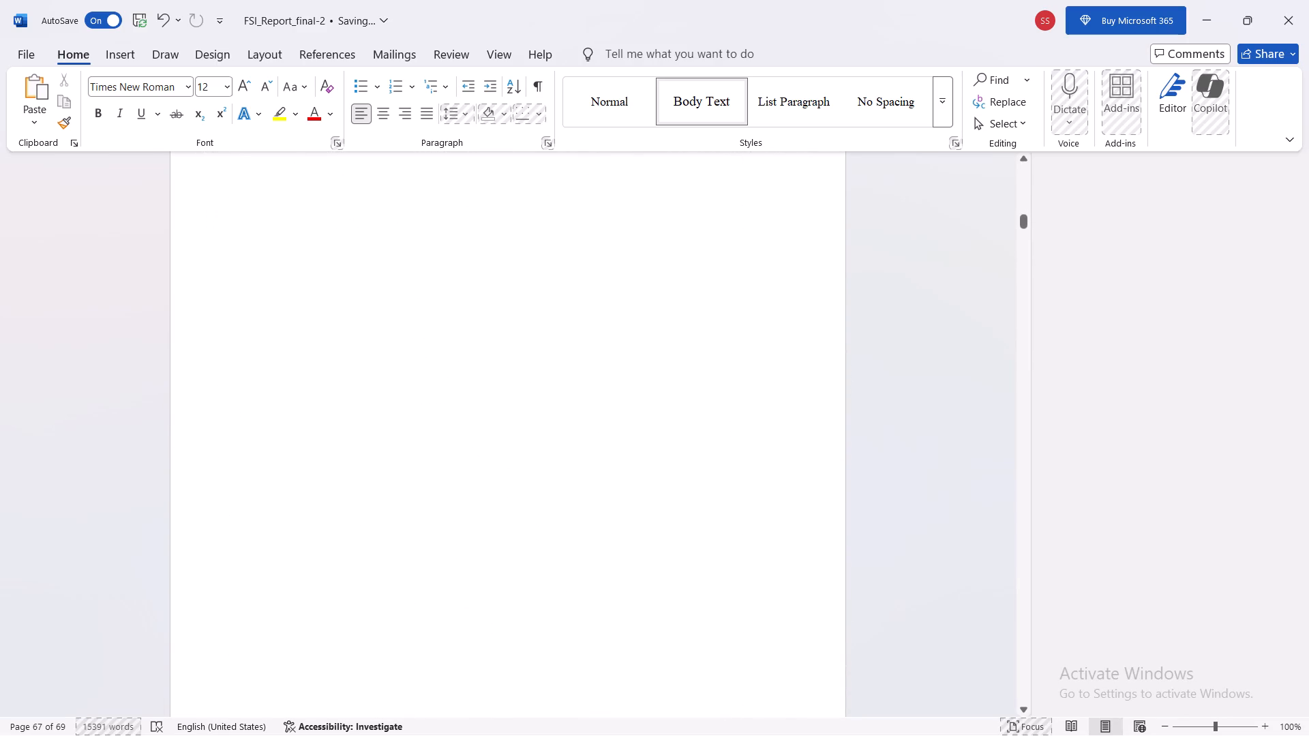
scroll(674, 507, "down", 5)
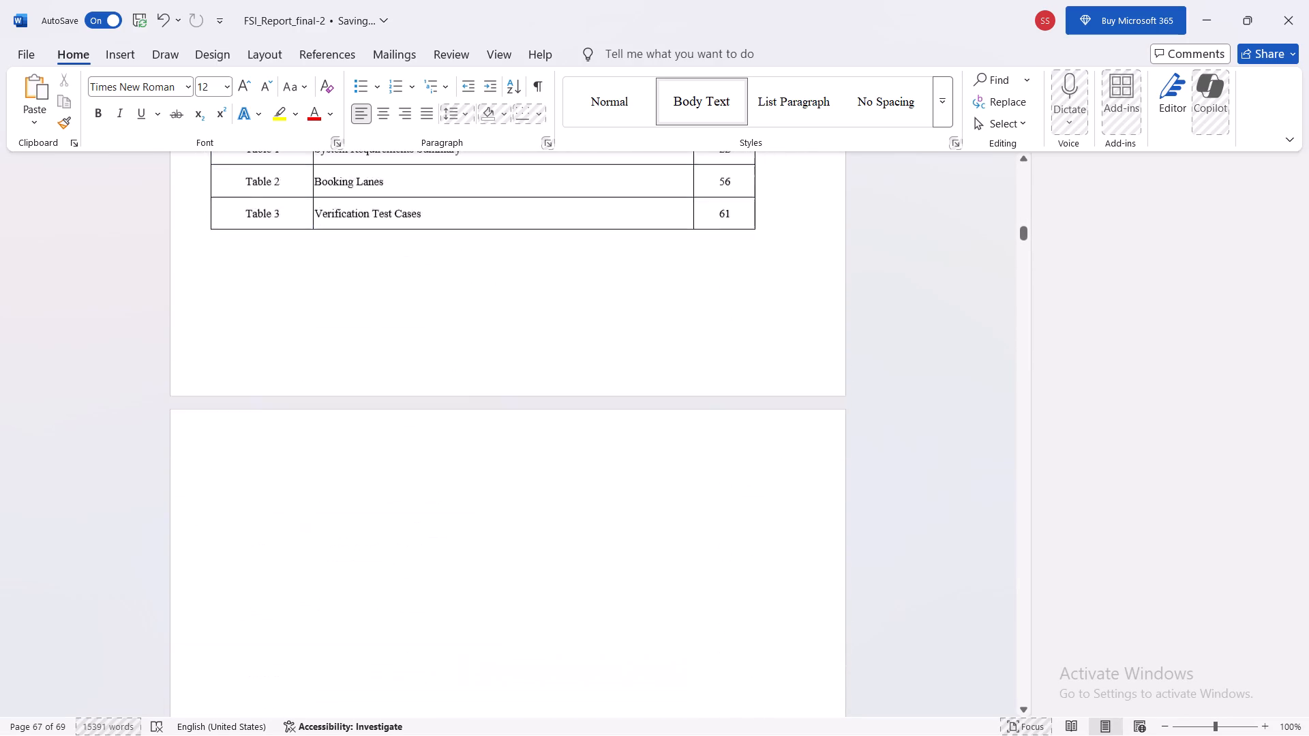
scroll(674, 507, "down", 2)
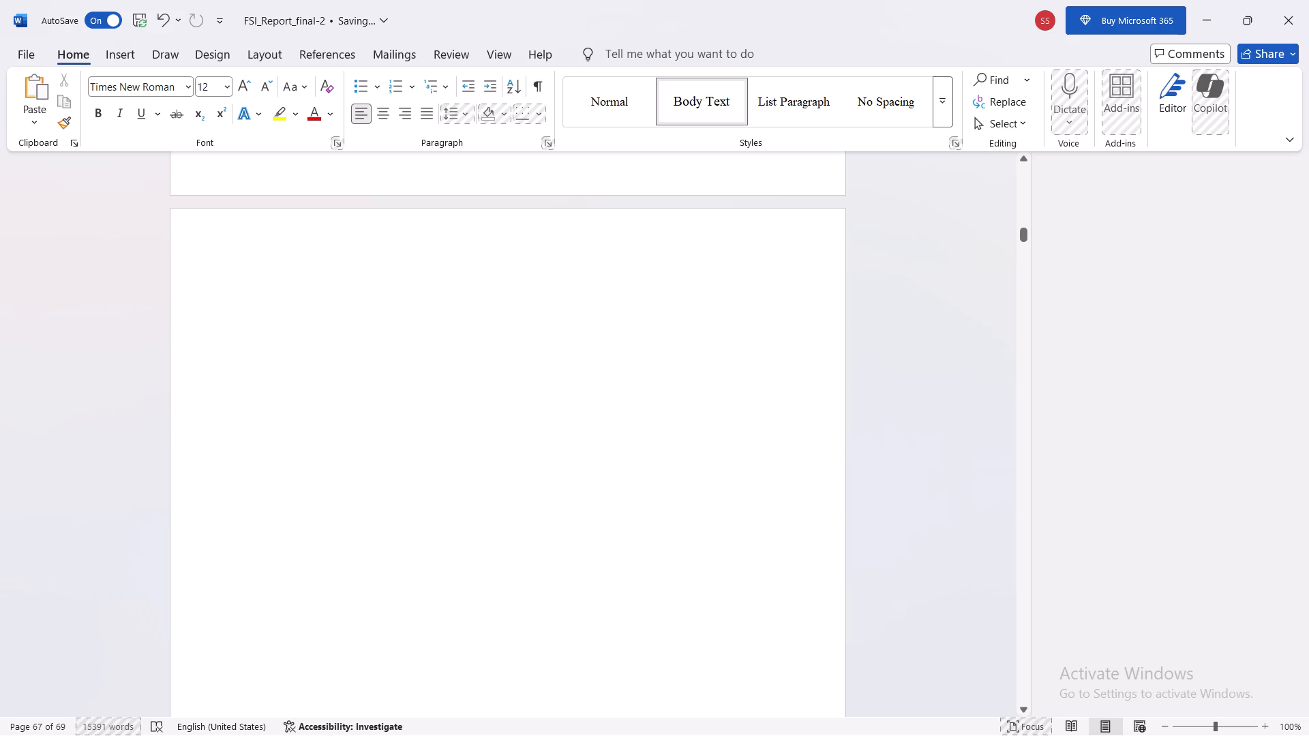
Switch to the Railway Recruitment Board dashboard in Chrome, reload it and look through the employment notices under Online Application.
key("alt+Tab")
key("alt+Tab")
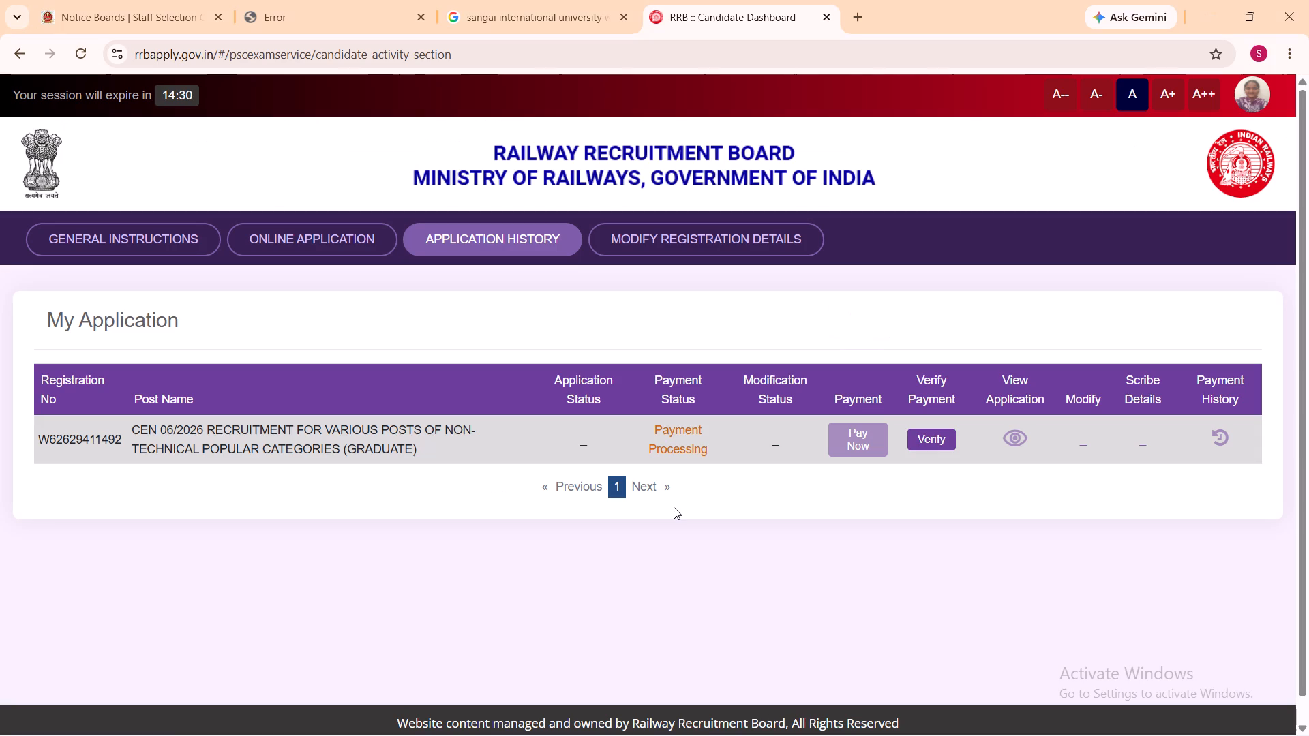
left_click(78, 51)
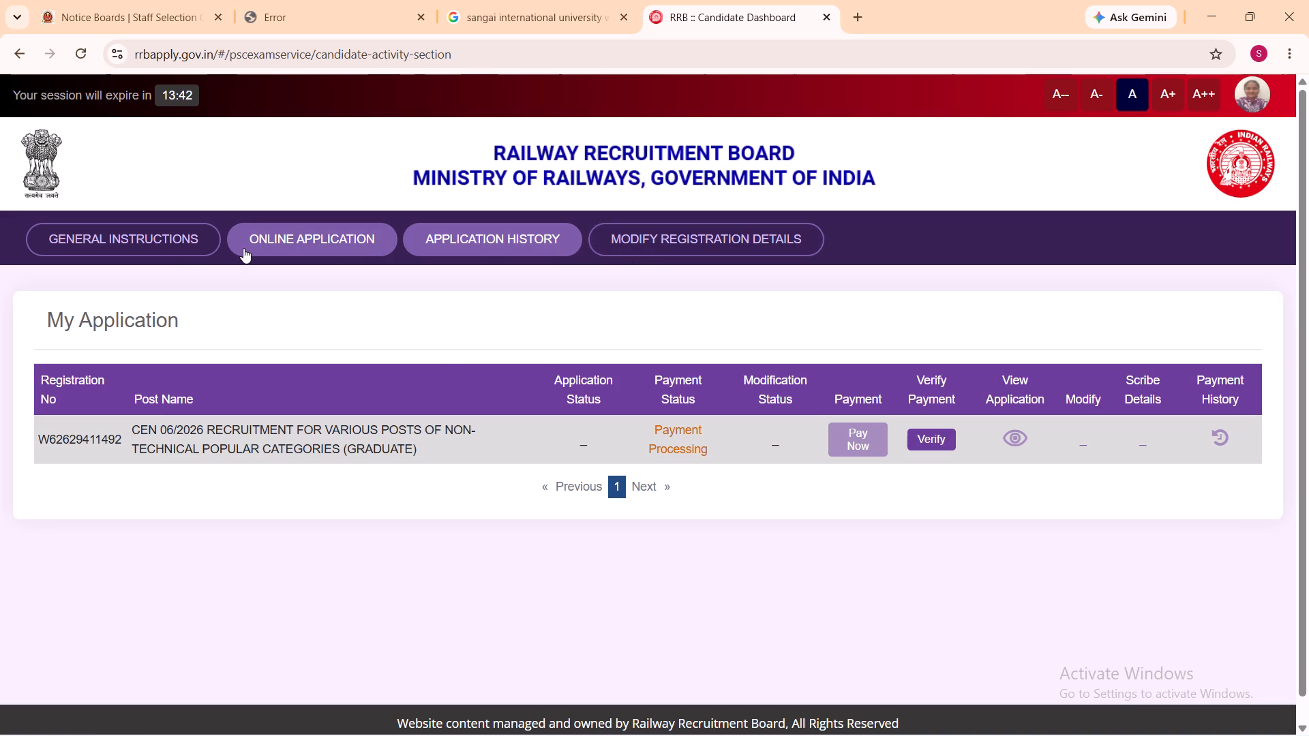
left_click(301, 239)
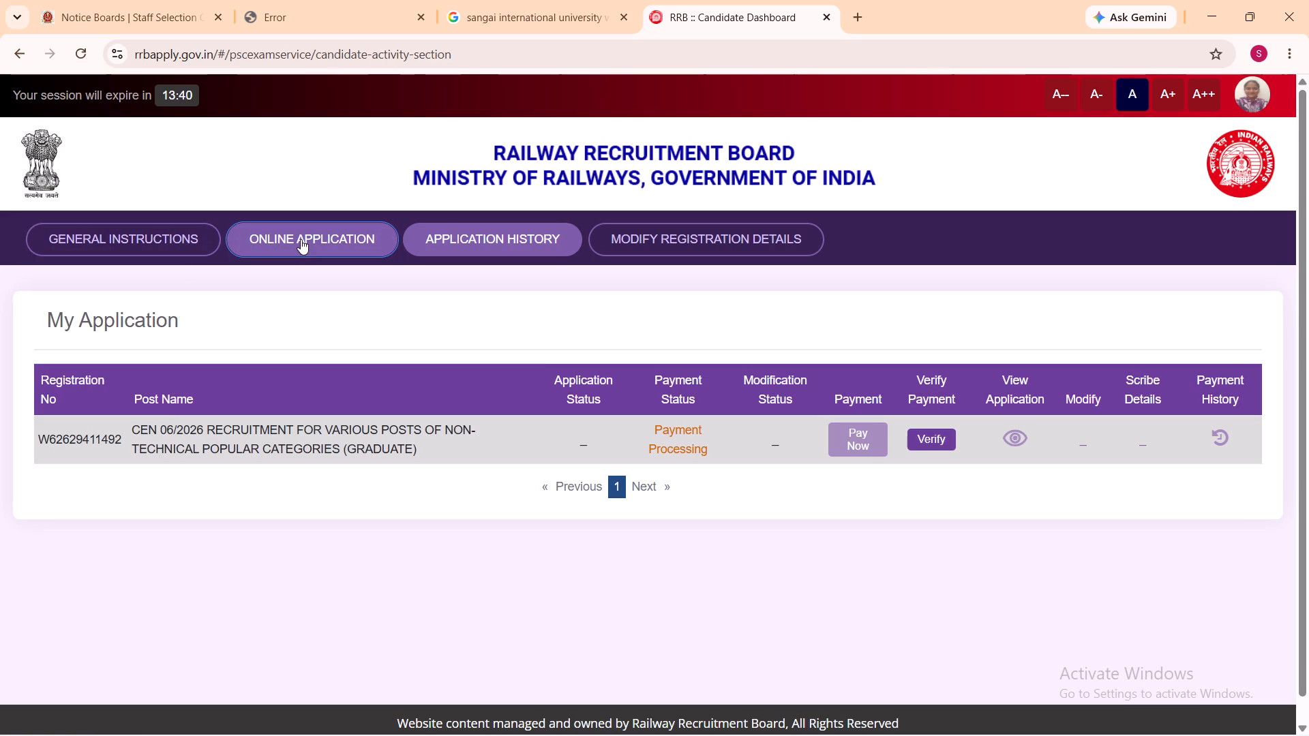
scroll(371, 479, "down", 1)
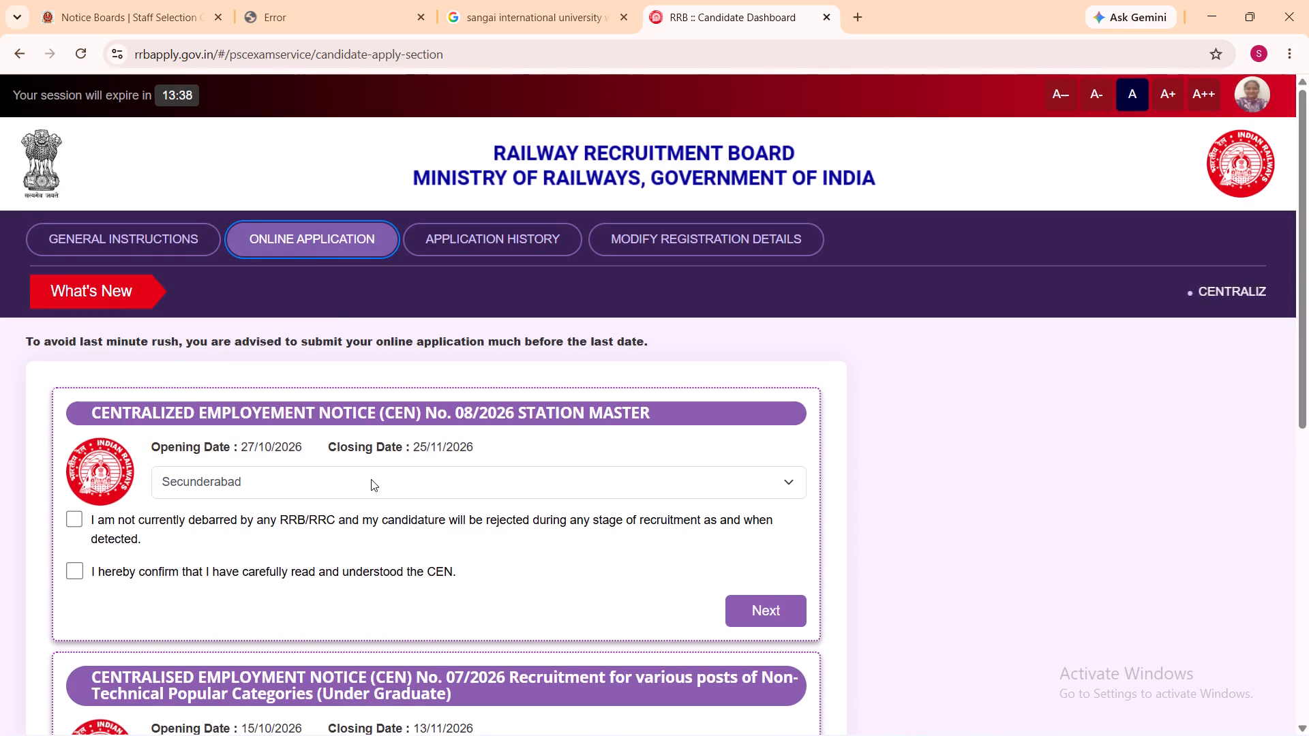
scroll(371, 479, "down", 3)
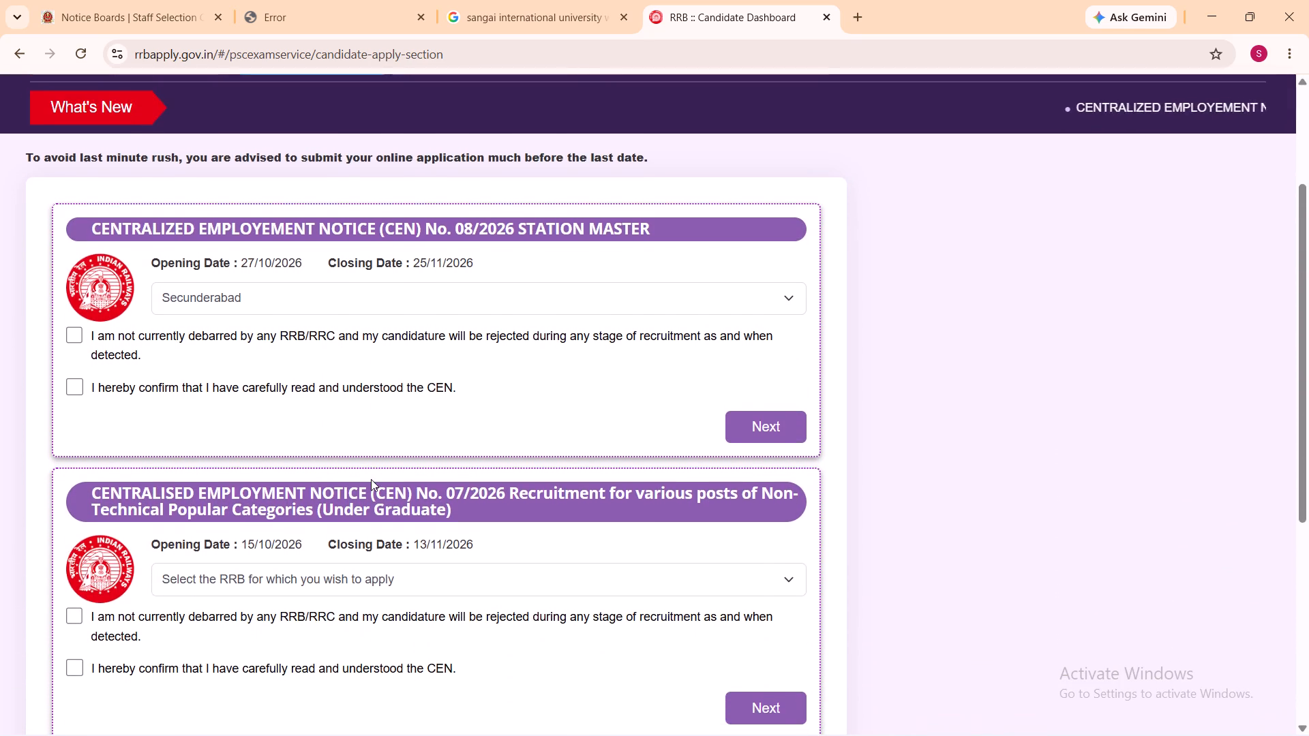
scroll(371, 479, "down", 2)
scroll(371, 479, "up", 7)
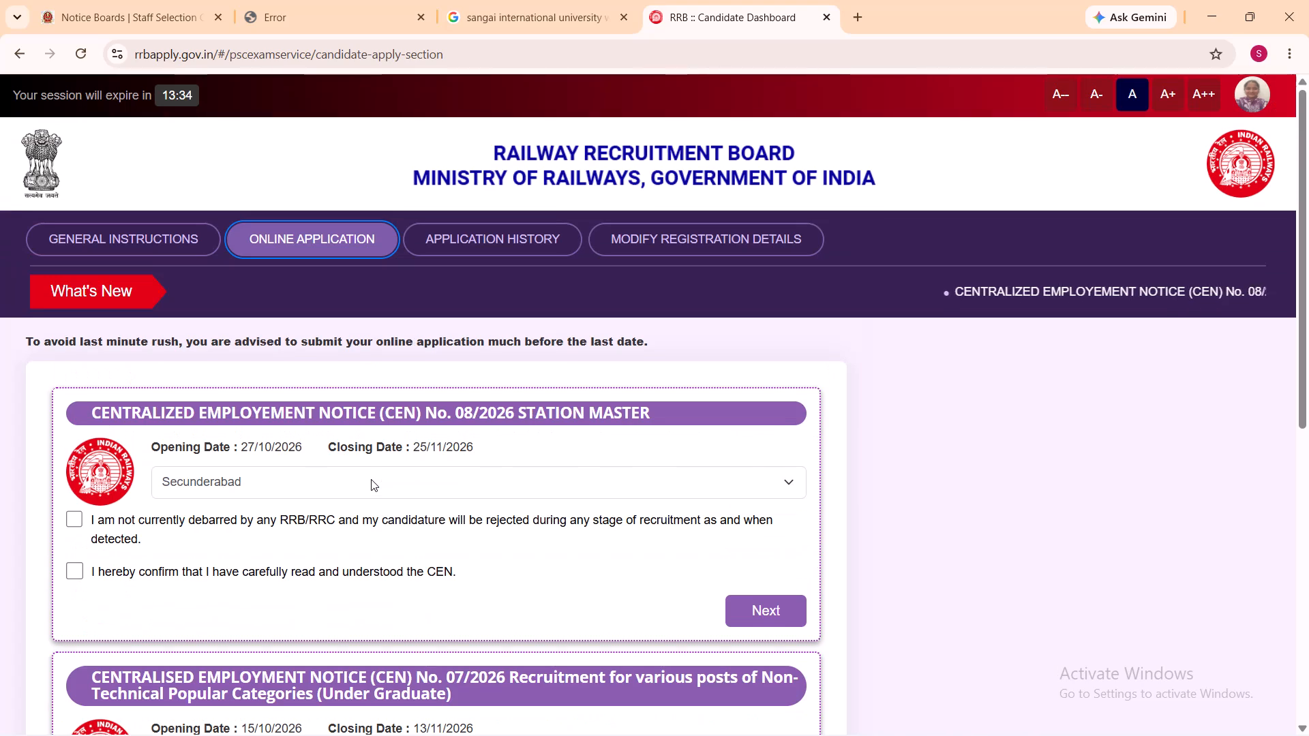
scroll(371, 479, "up", 1)
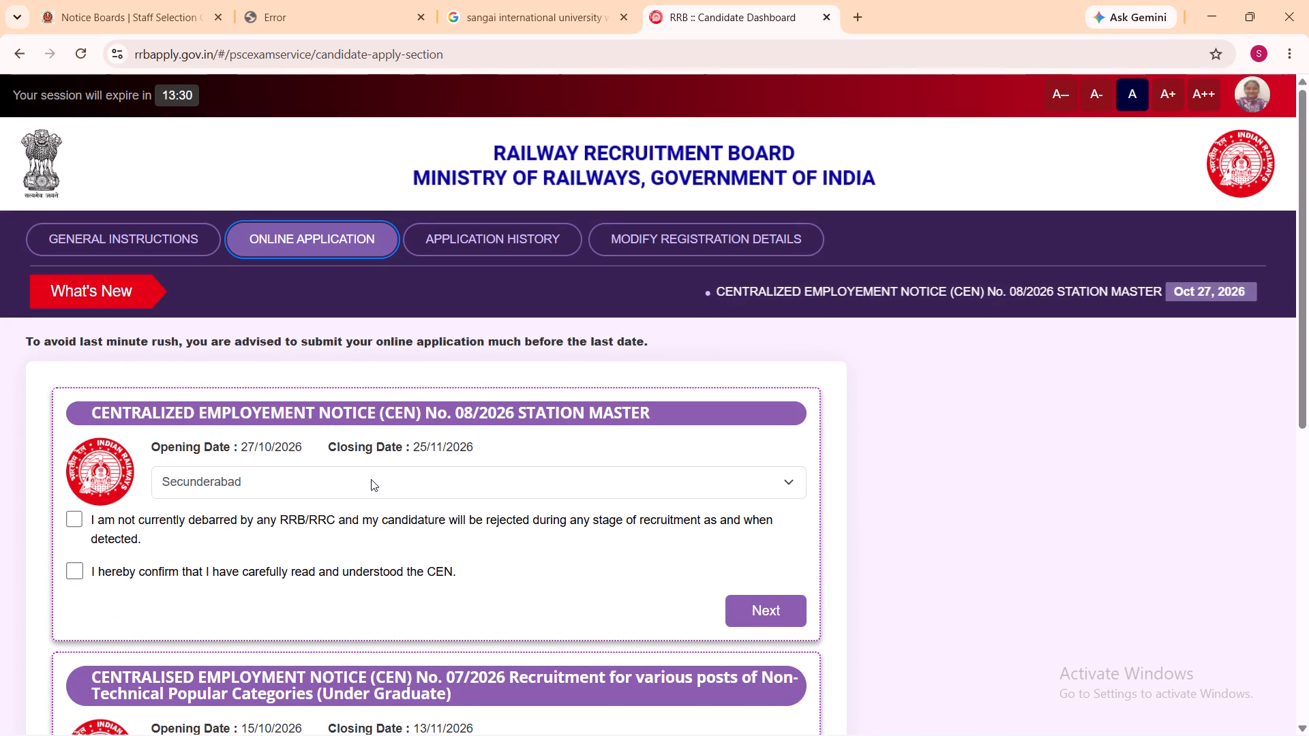
scroll(371, 479, "up", 2)
Go back to the application history and reload it to check the payment status of the CEN 06/2026 application.
left_click(452, 241)
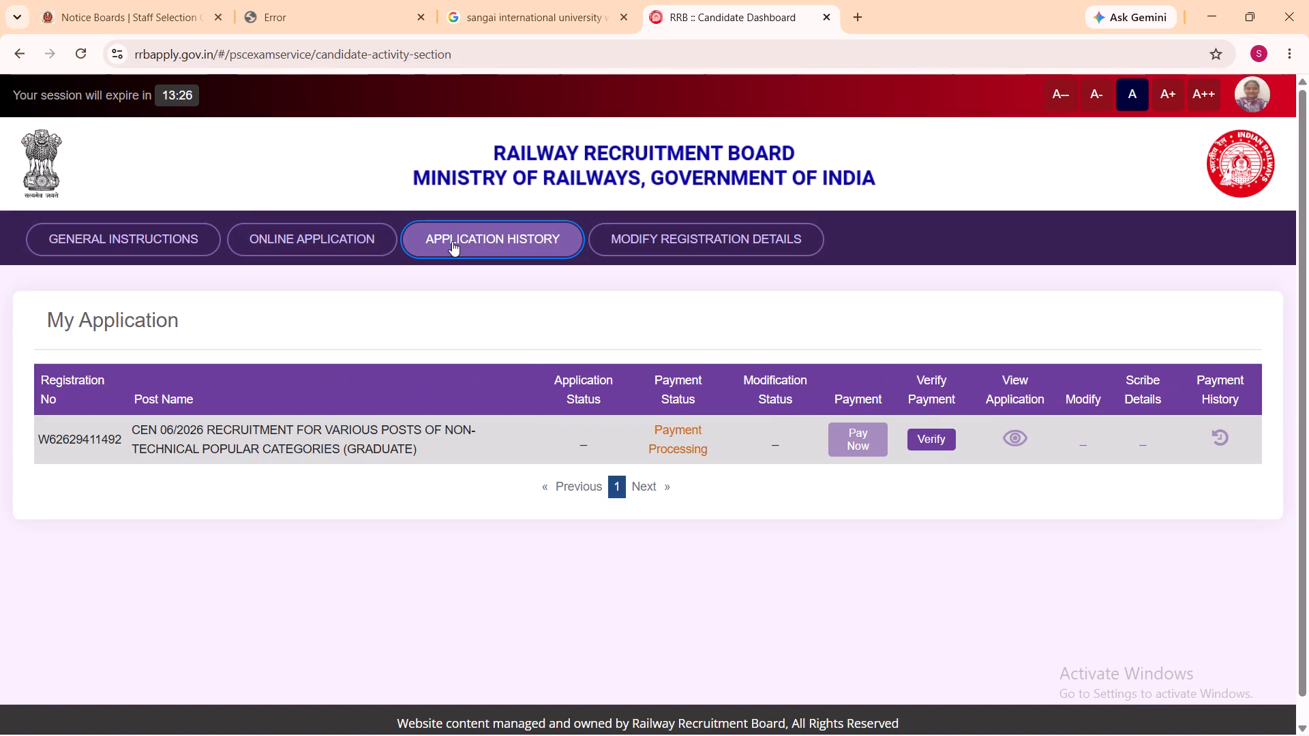
left_click(680, 431)
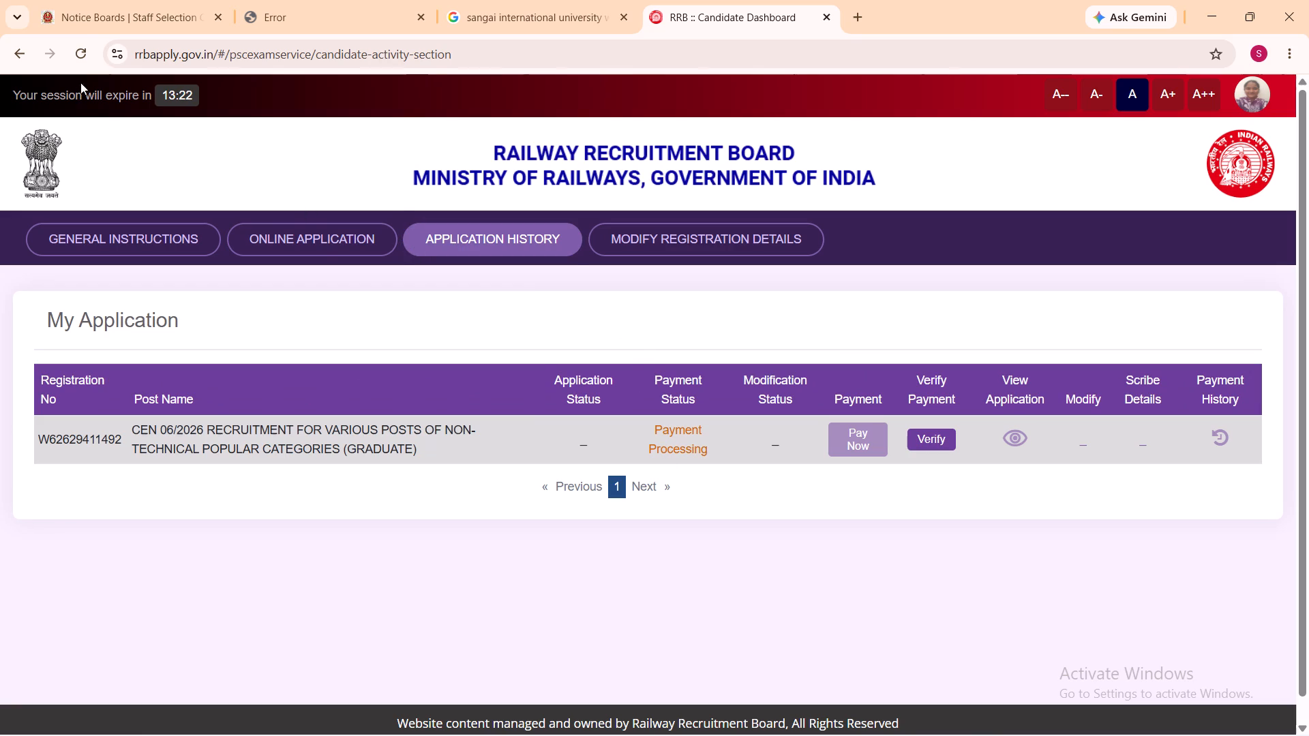
left_click(88, 55)
Switch back to the report in Word and push the "1.2 Ethics" heading onto the next page, directly above its bullet list.
key("alt+Tab")
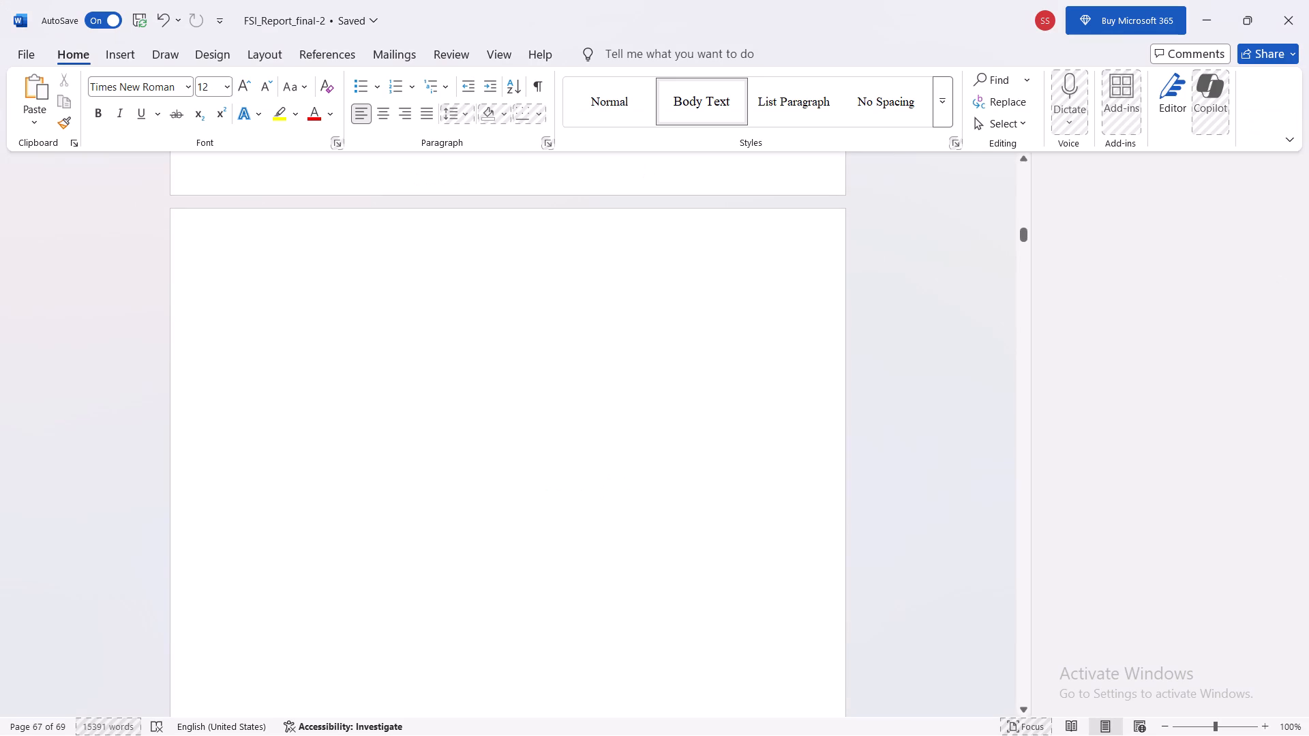
scroll(532, 494, "up", 2)
scroll(532, 494, "down", 2)
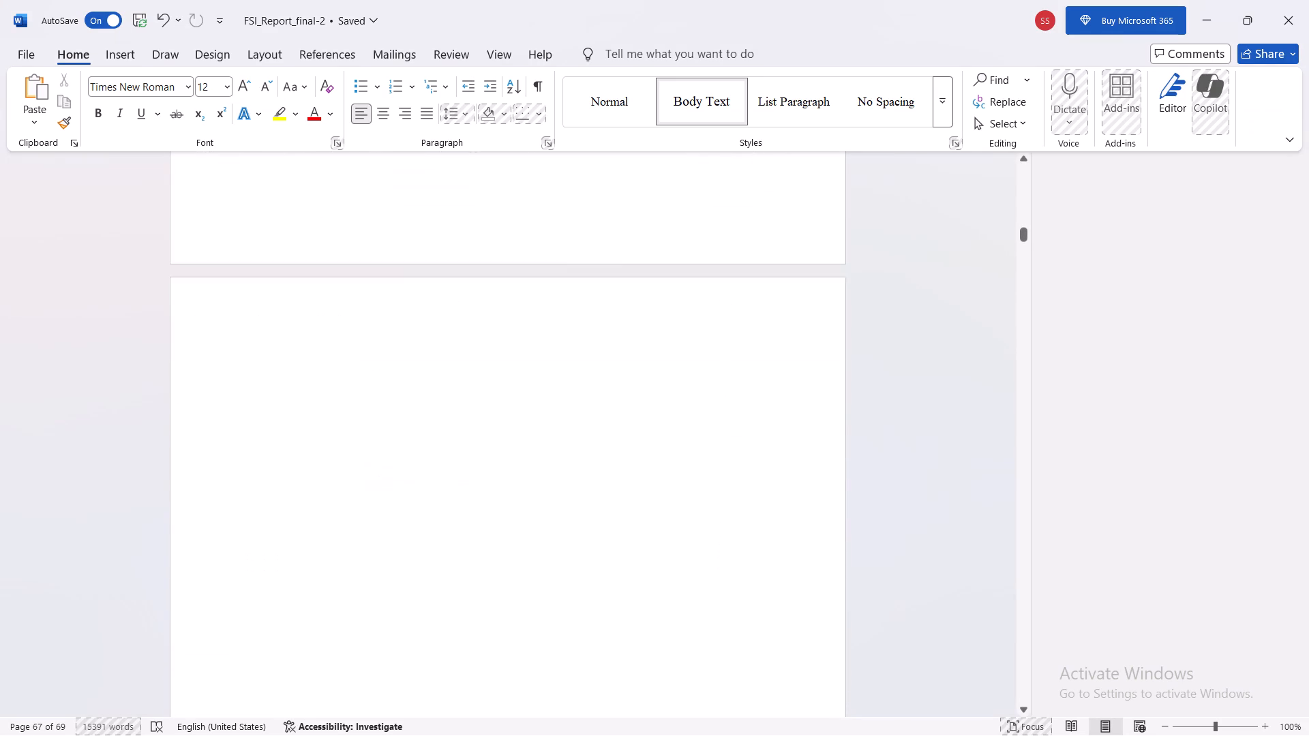
scroll(532, 494, "down", 4)
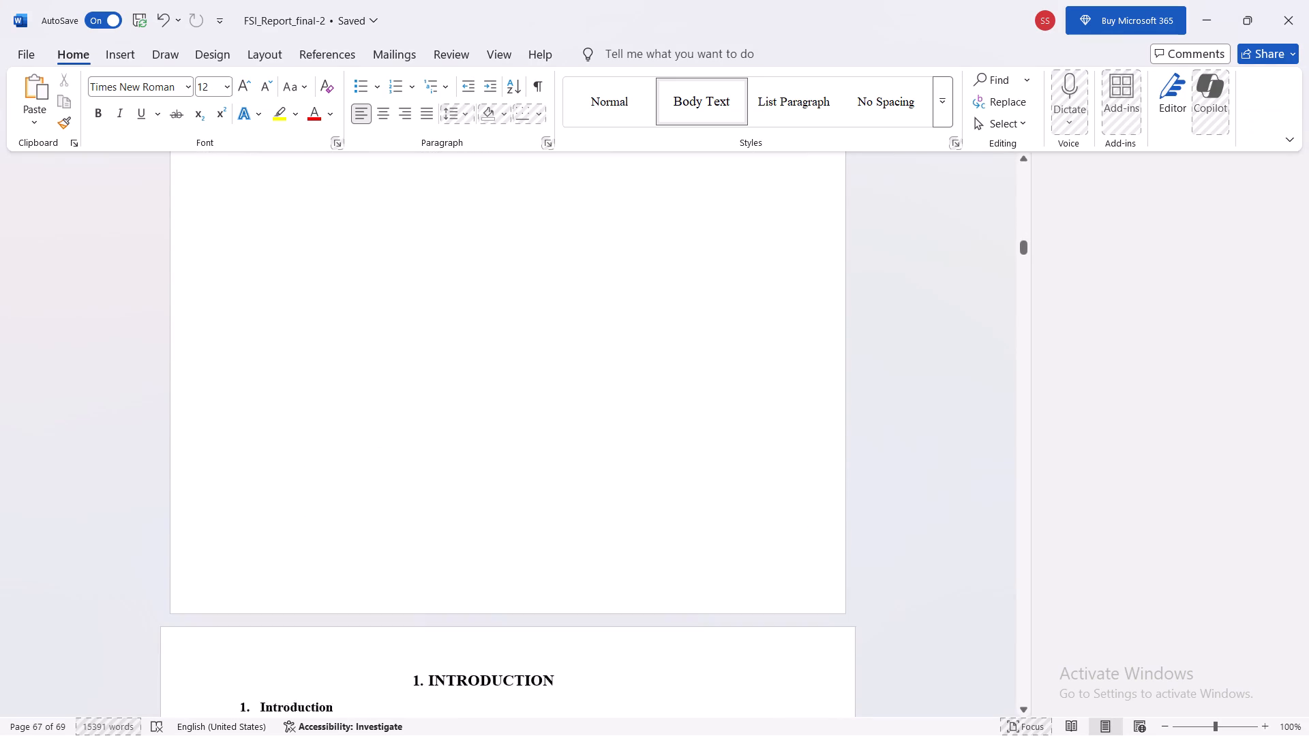
scroll(532, 494, "down", 4)
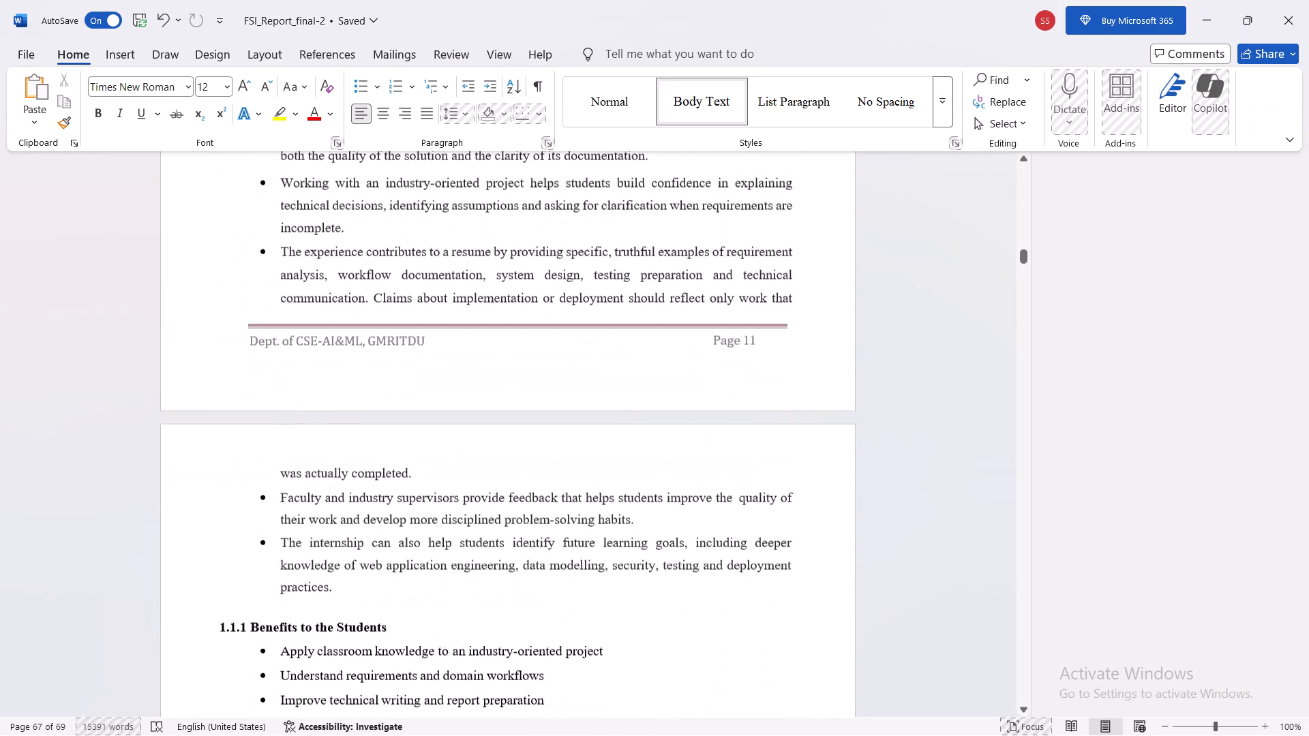
scroll(532, 494, "down", 4)
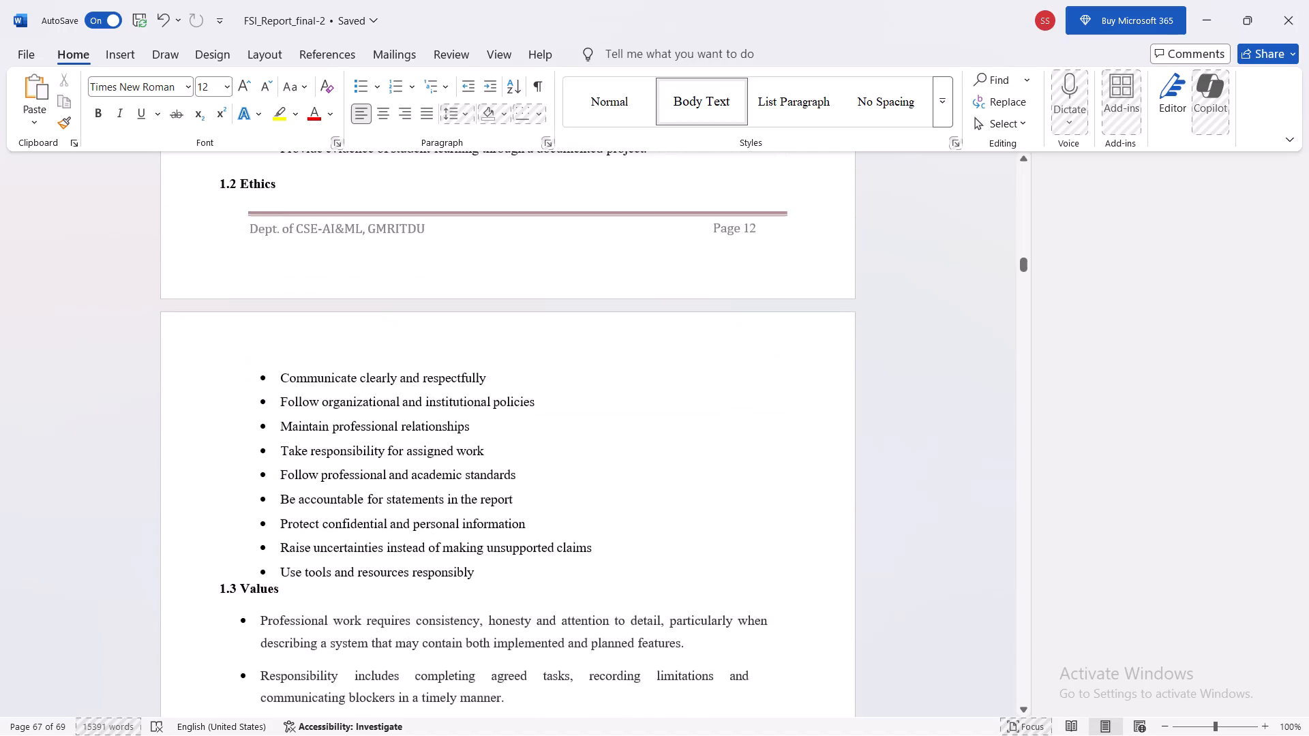
scroll(532, 494, "up", 1)
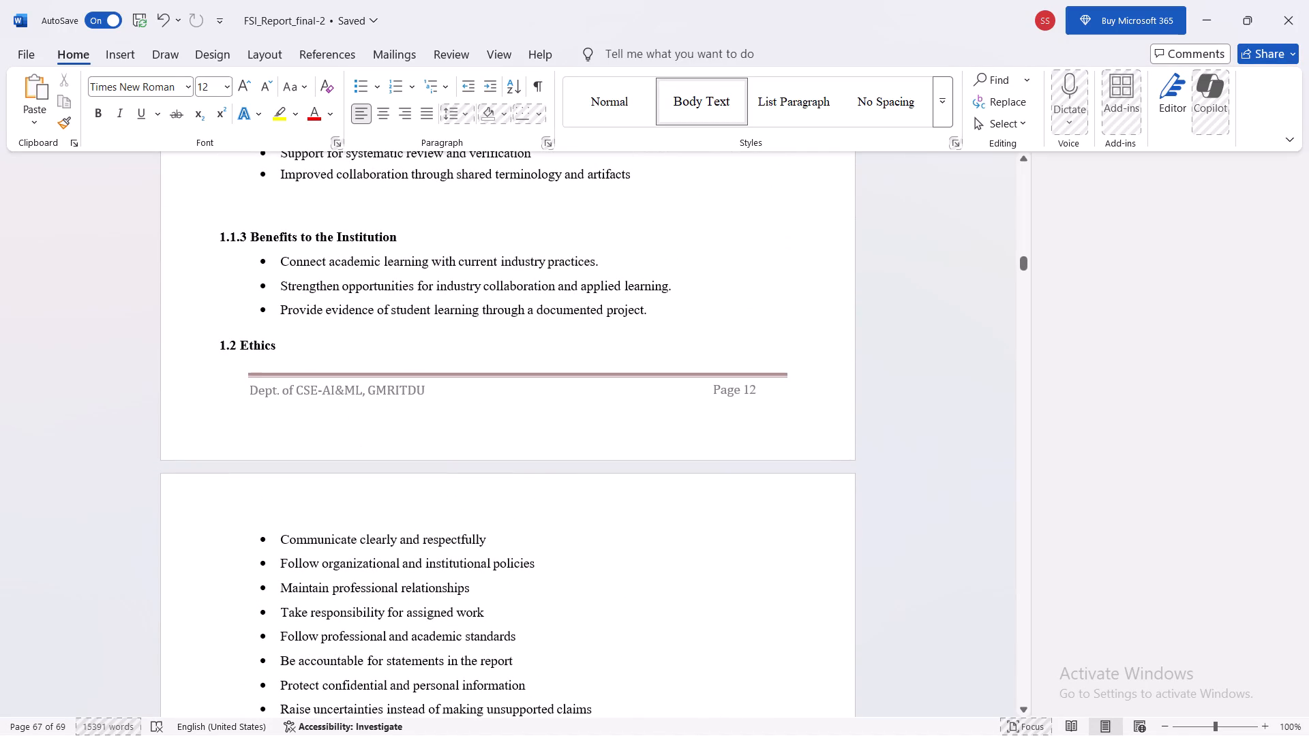
scroll(255, 366, "down", 1)
scroll(255, 366, "up", 1)
scroll(255, 366, "down", 2)
scroll(255, 366, "up", 1)
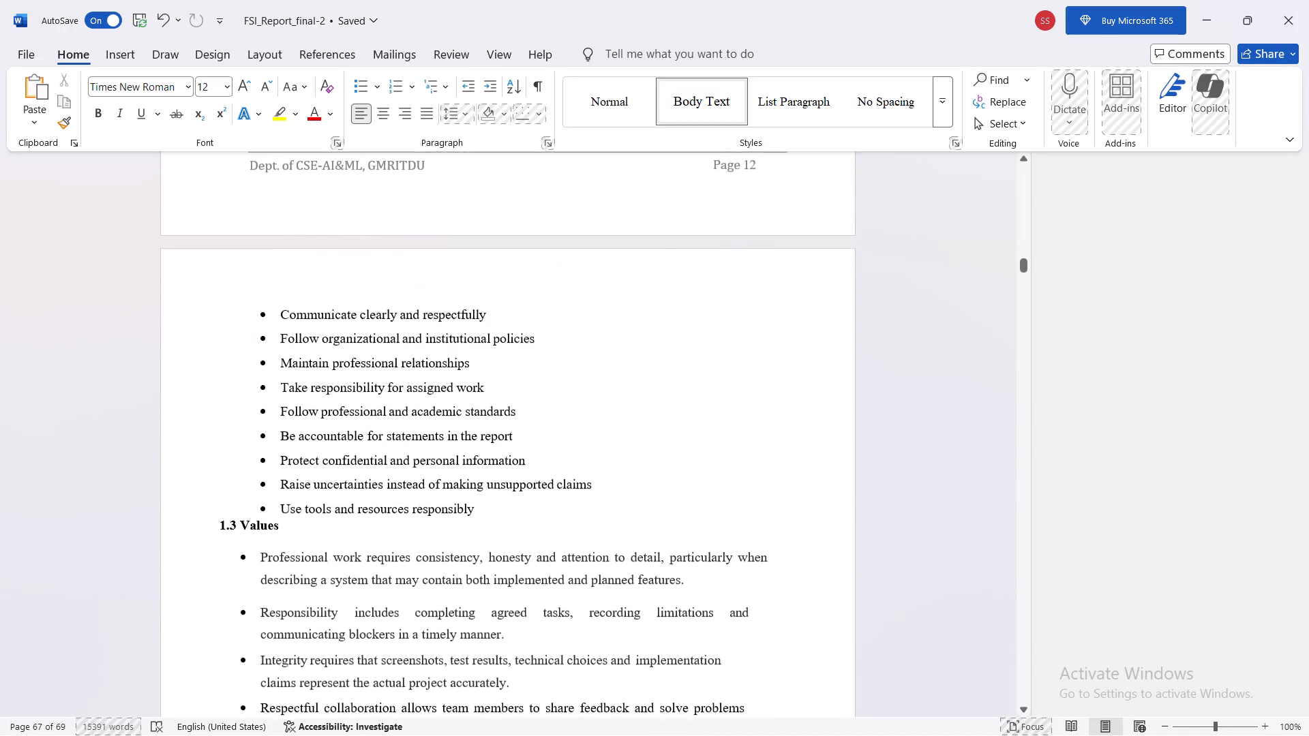
scroll(255, 366, "up", 1)
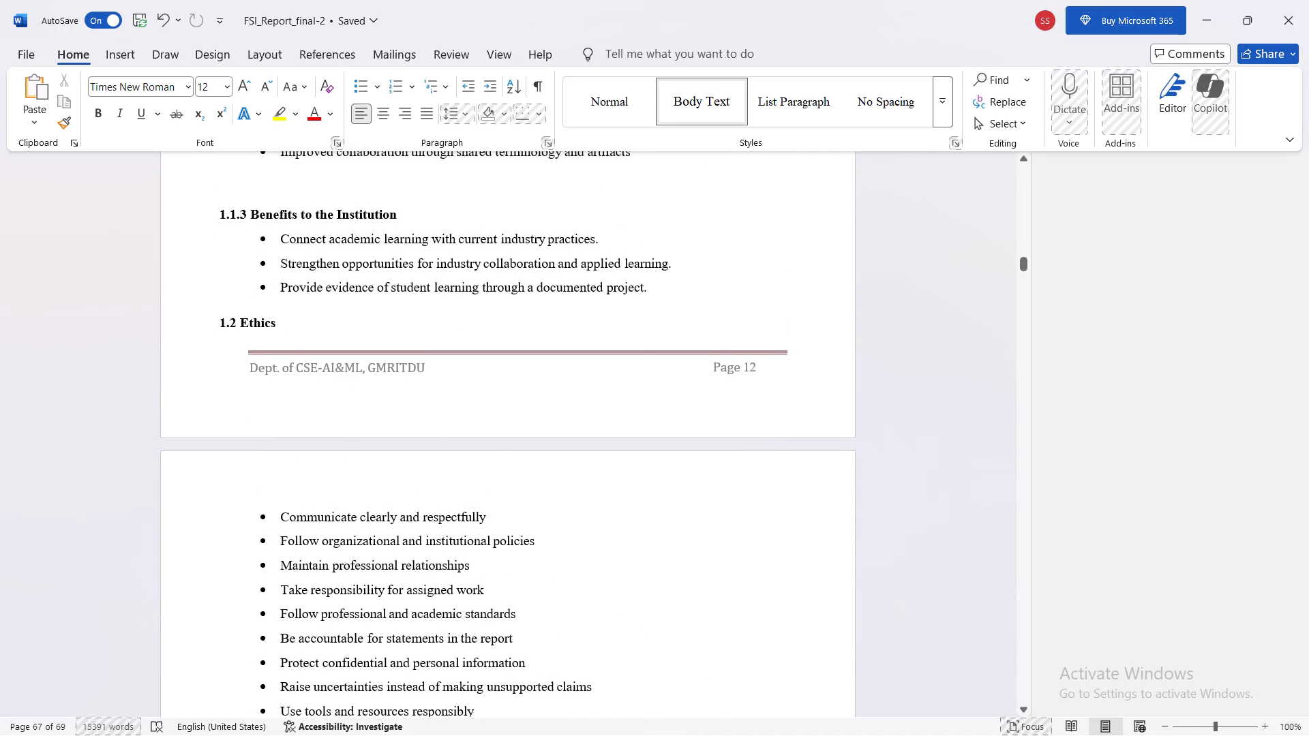
left_click(222, 300)
key("Return")
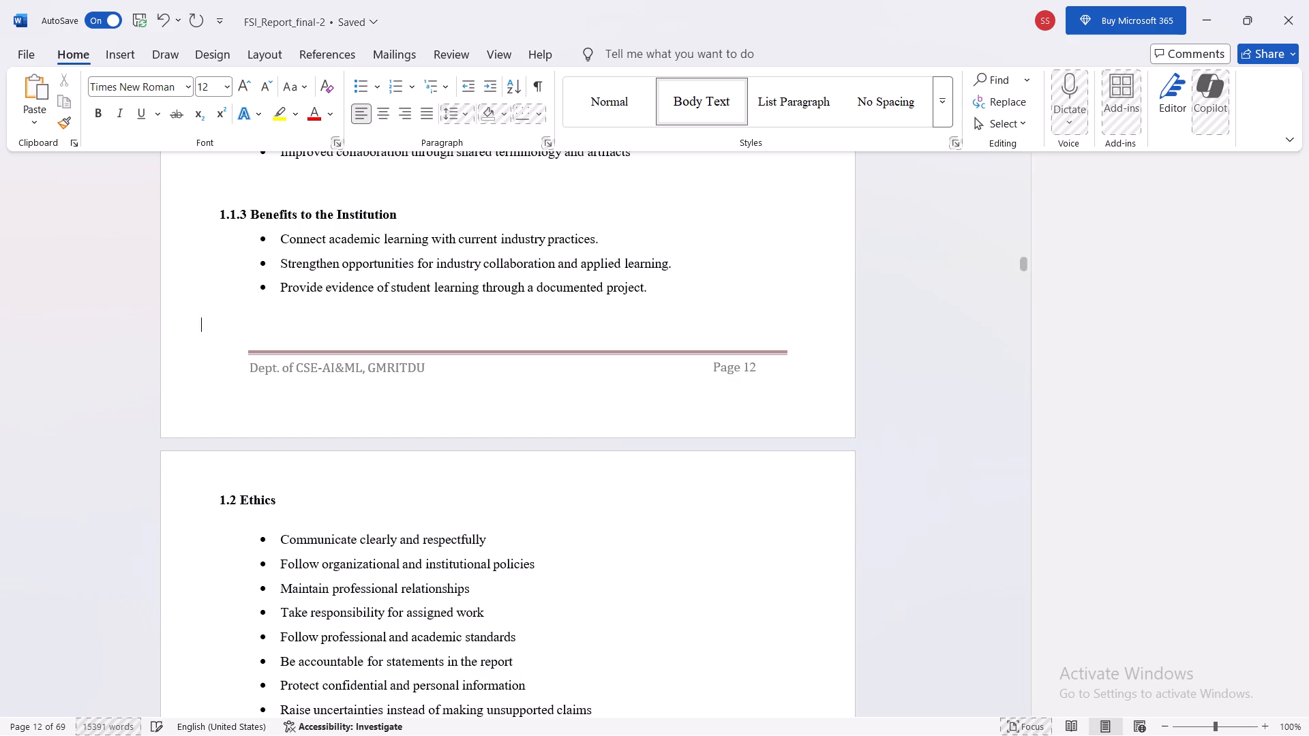
Review the layout of the 1.3 Values section and the Chapter 2 company profile pages, including the photo and footers.
scroll(484, 442, "down", 1)
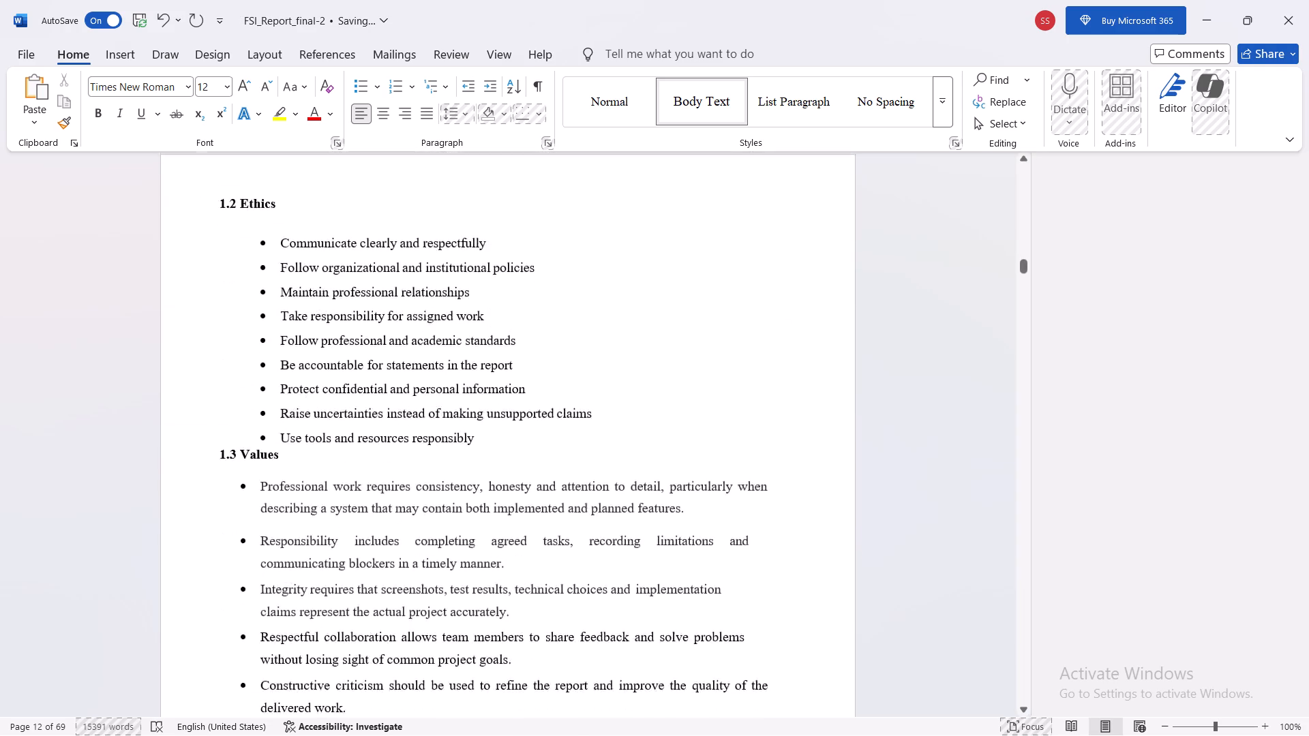
scroll(484, 442, "down", 3)
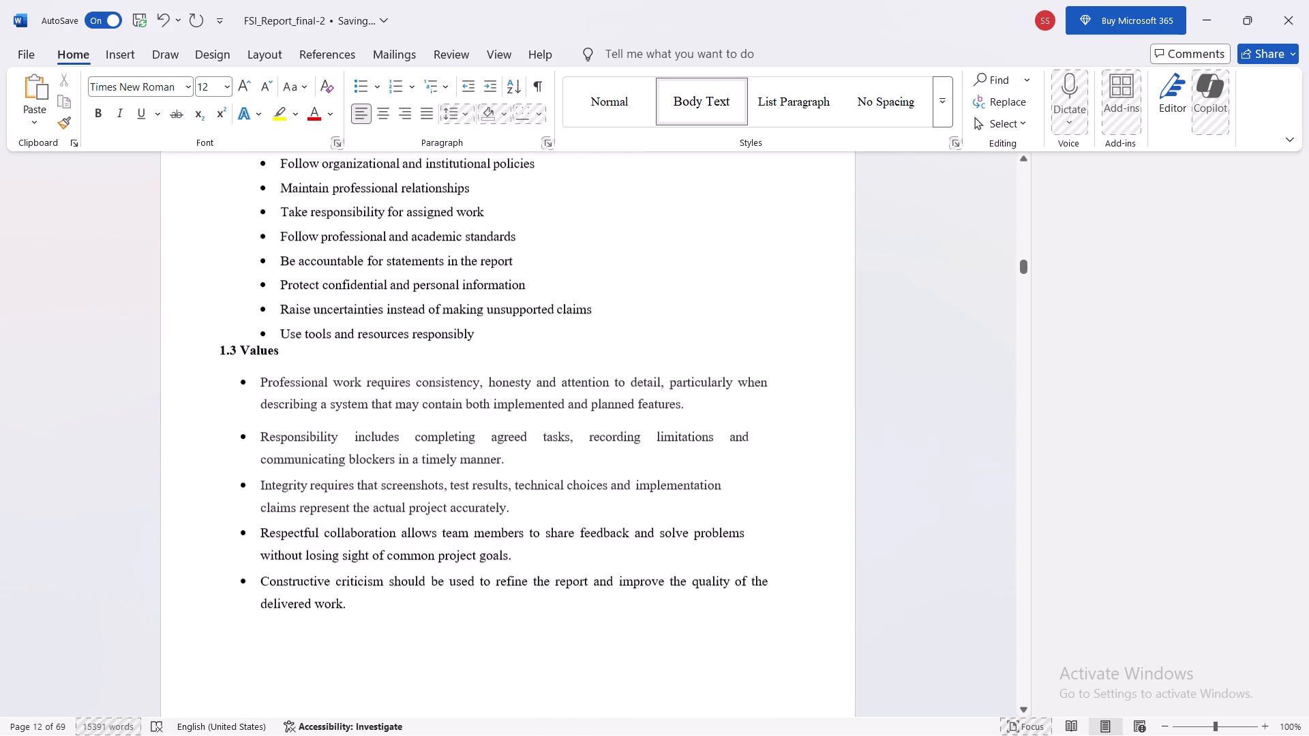
scroll(484, 442, "down", 3)
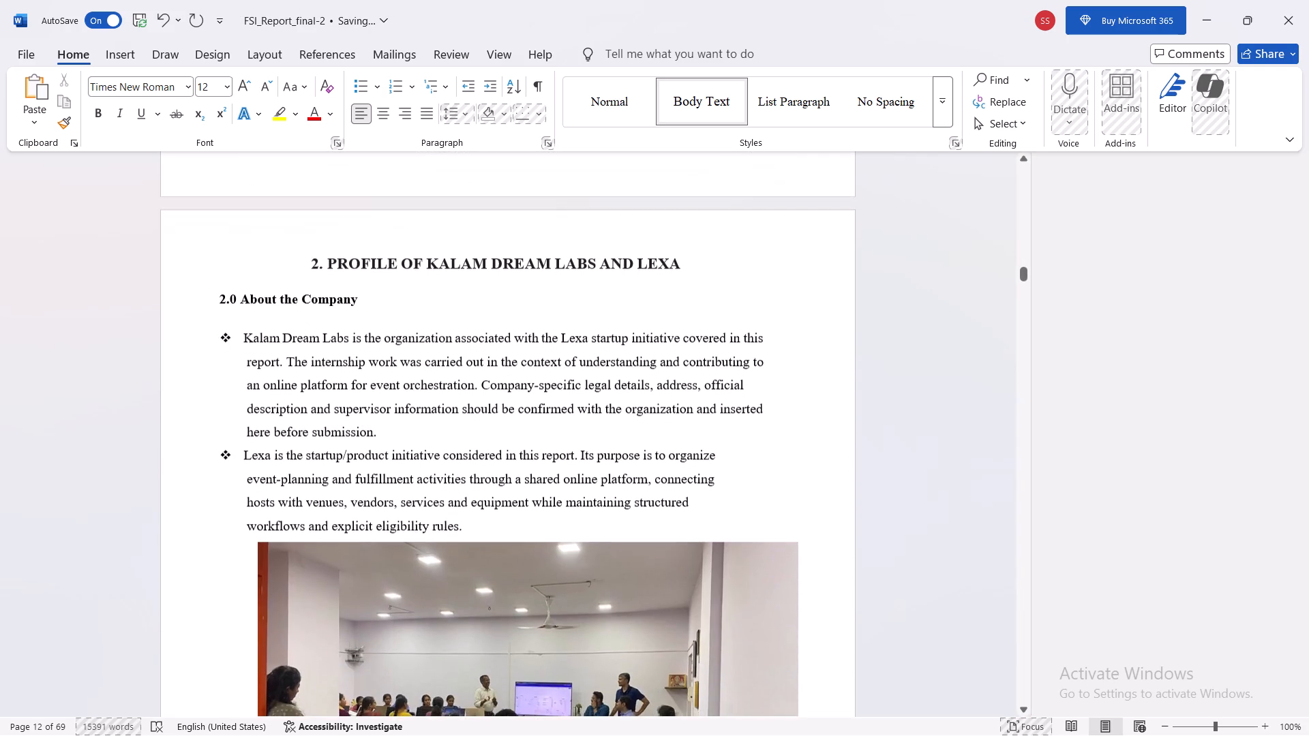
scroll(484, 442, "down", 3)
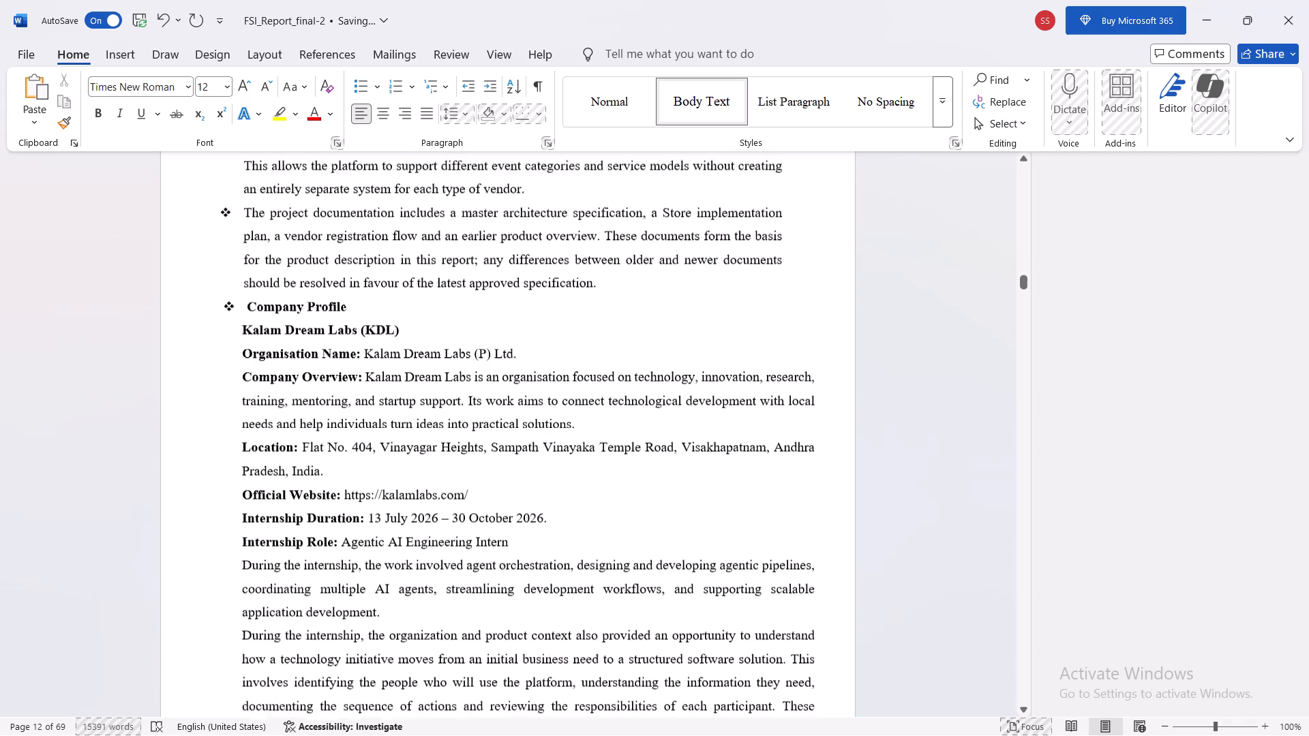
scroll(484, 442, "down", 2)
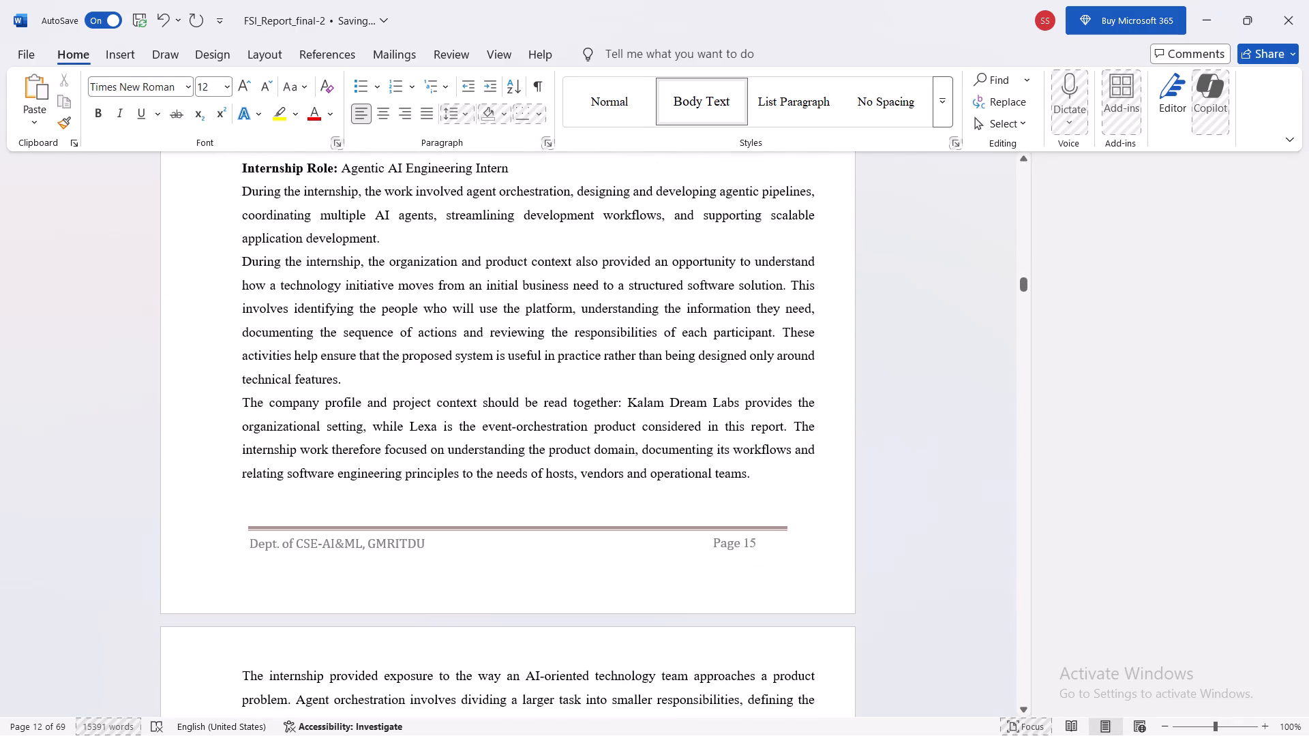
scroll(443, 656, "up", 2)
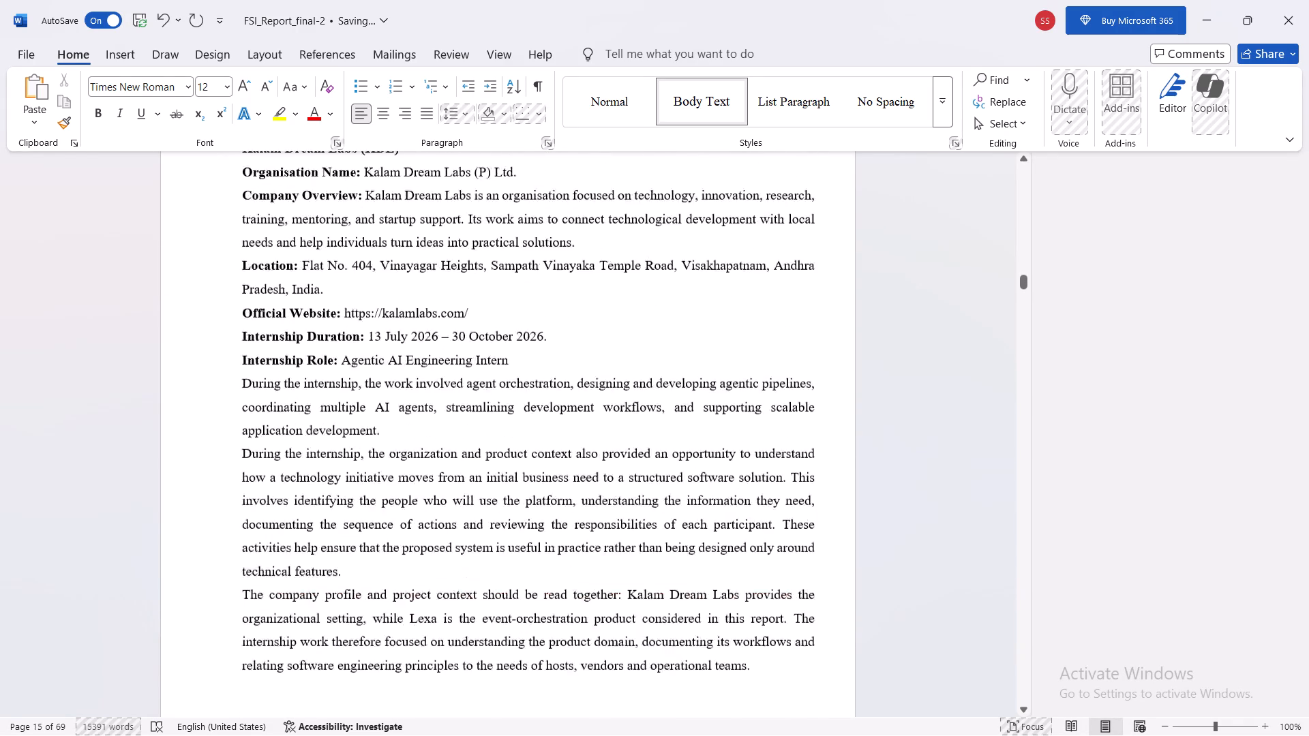
scroll(443, 660, "up", 4)
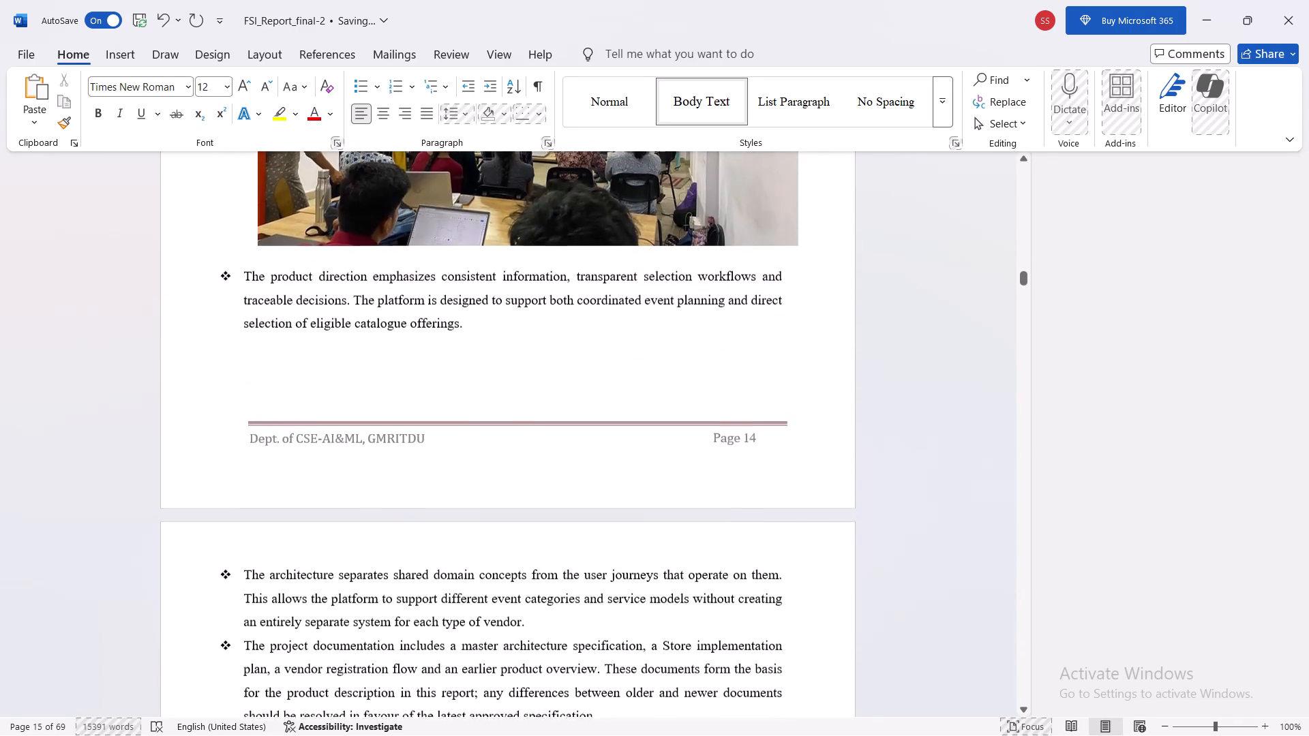
scroll(443, 660, "up", 2)
scroll(443, 660, "down", 1)
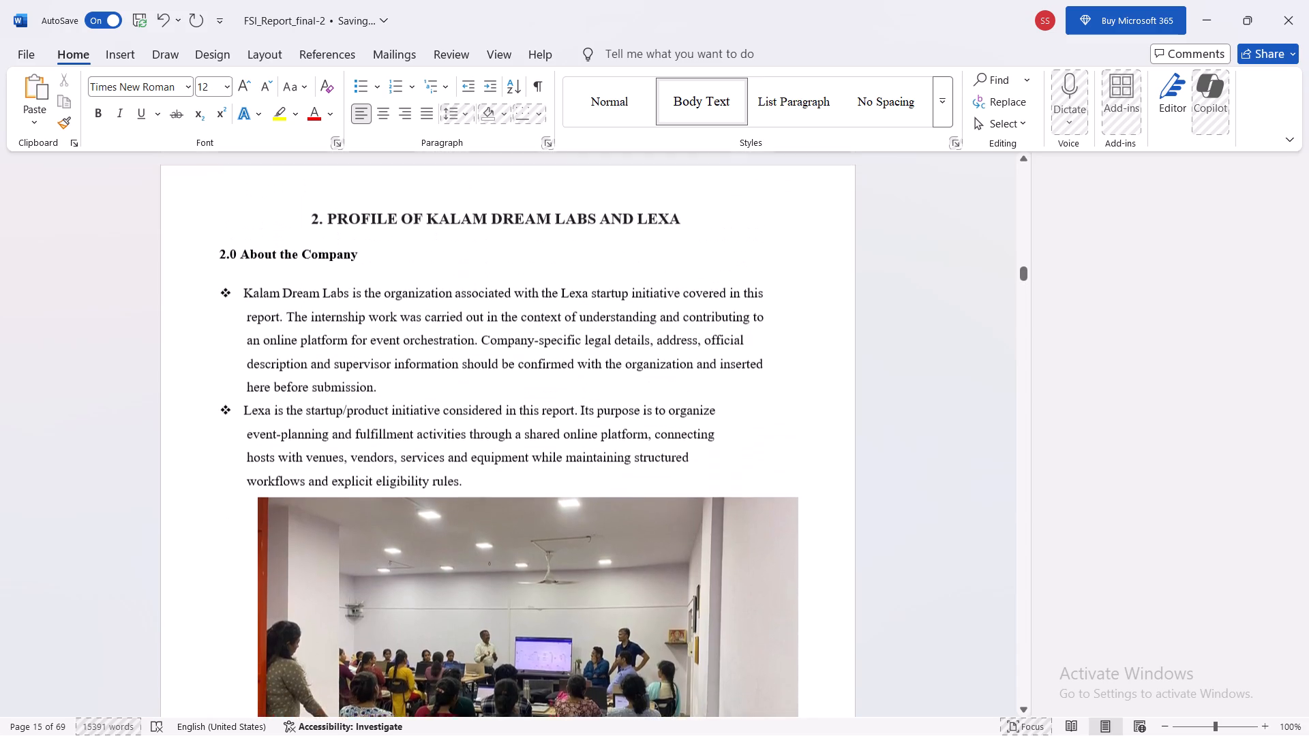
scroll(443, 660, "down", 2)
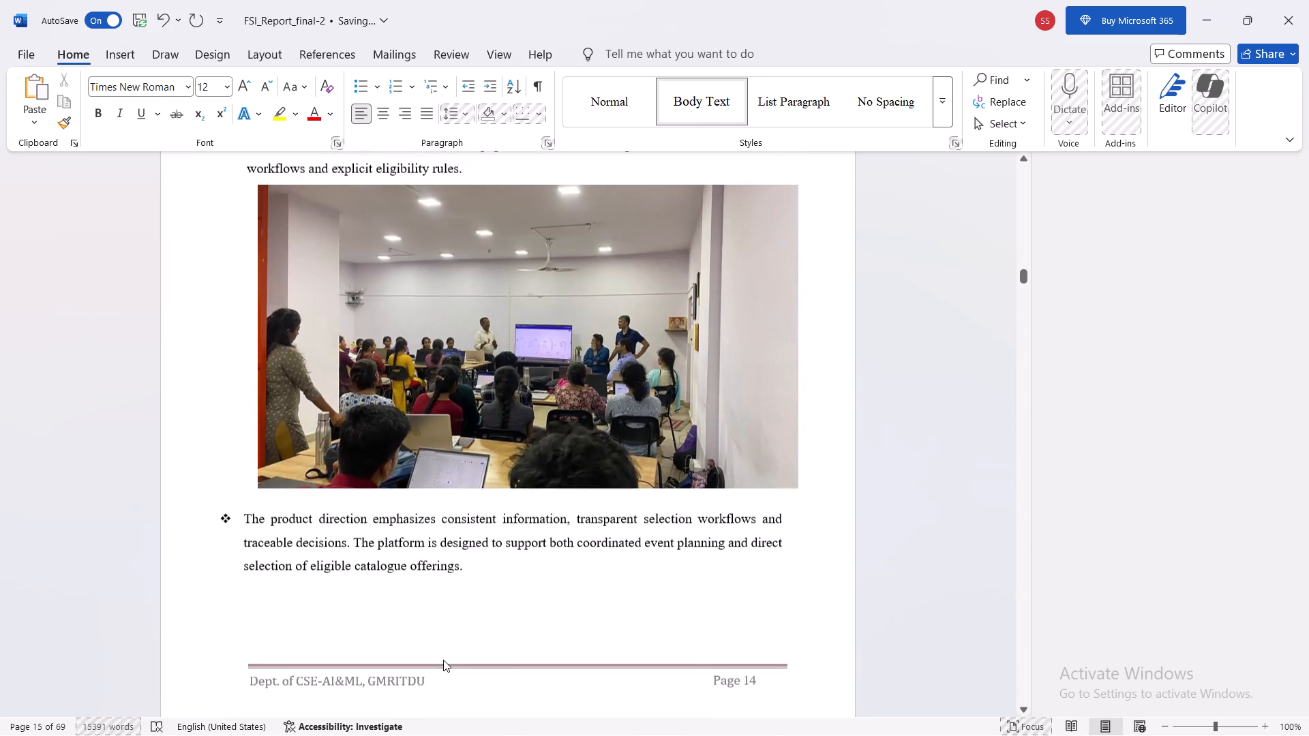
Open the page 14 footer and lengthen its double line at both ends so it spans nearly the full page width.
scroll(445, 686, "down", 2)
double_click(468, 641)
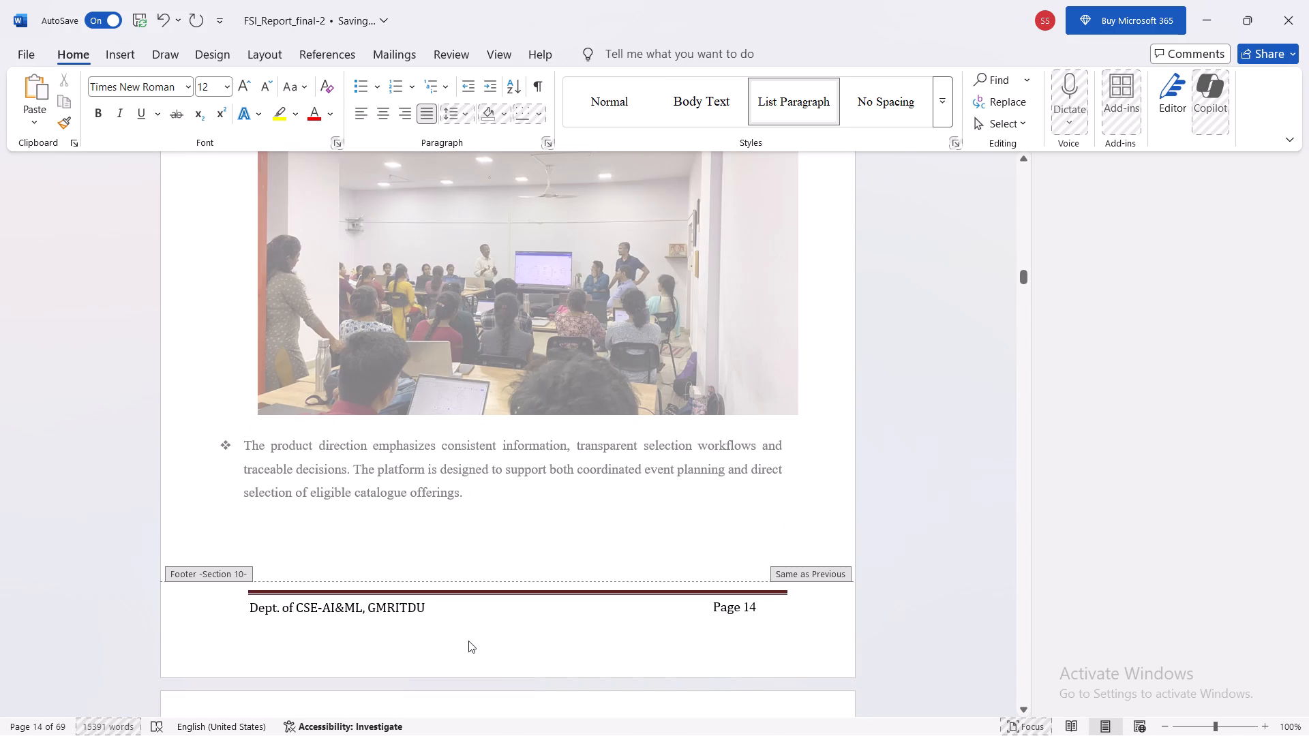
left_click(248, 594)
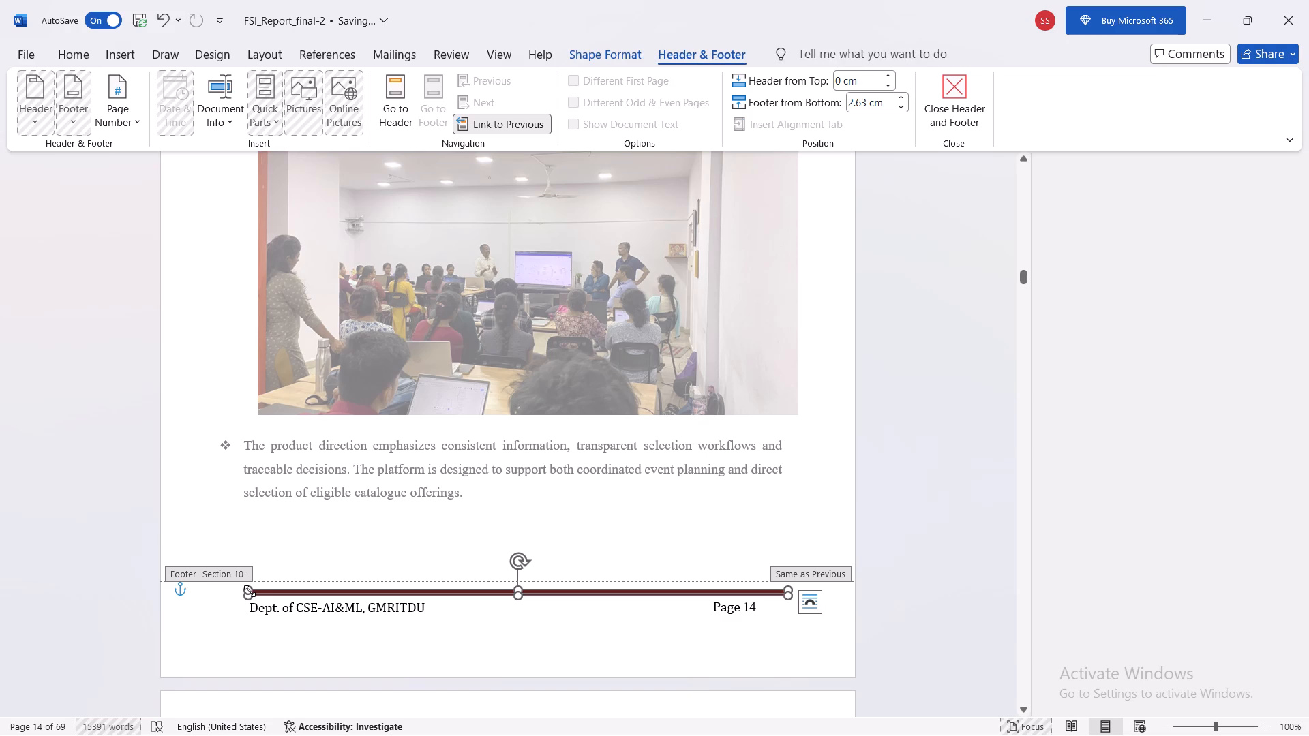
left_click_drag(250, 591, 214, 584)
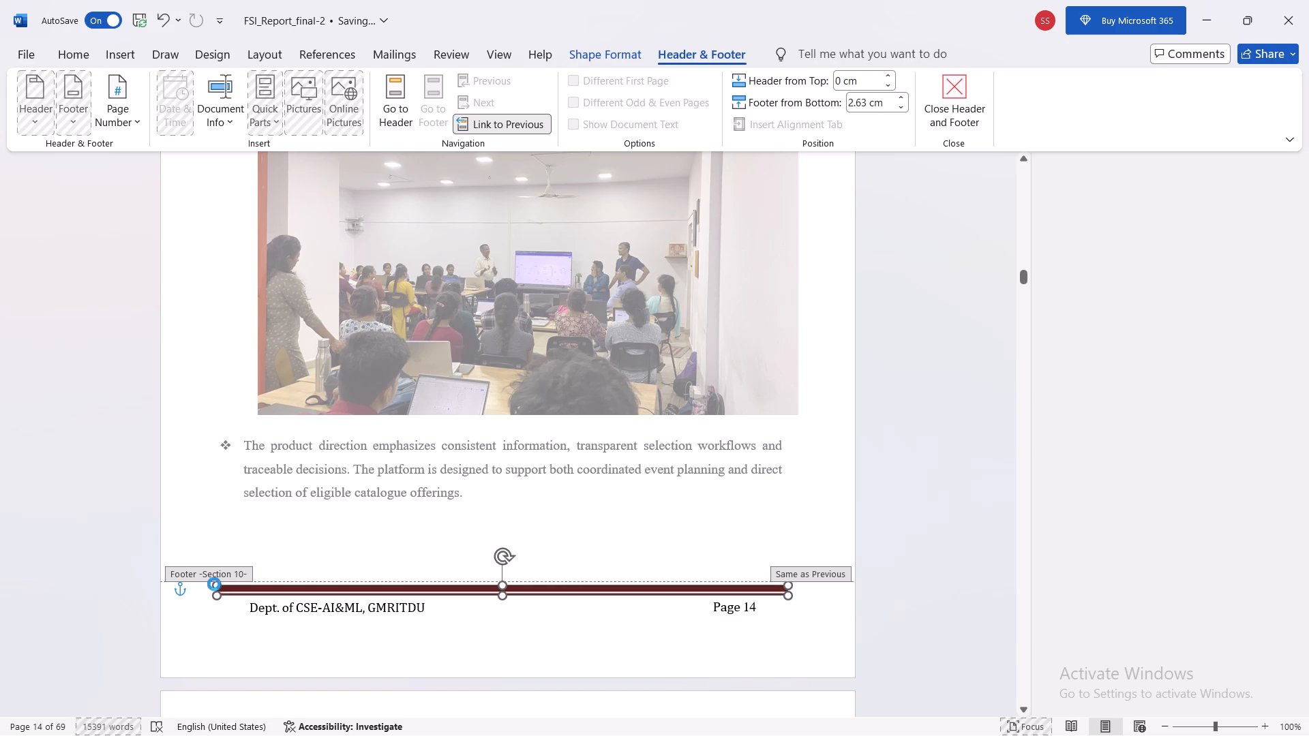
left_click_drag(214, 584, 215, 588)
key("ctrl+z")
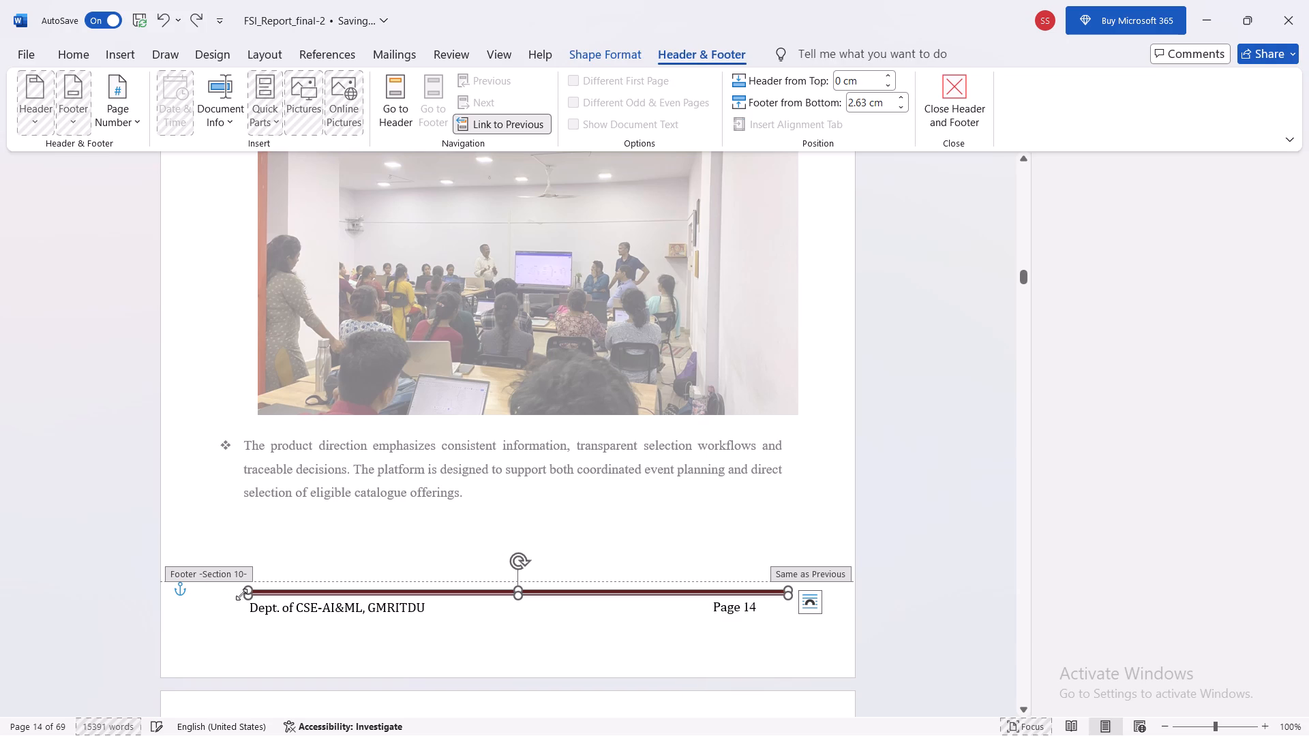
left_click_drag(243, 598, 230, 592)
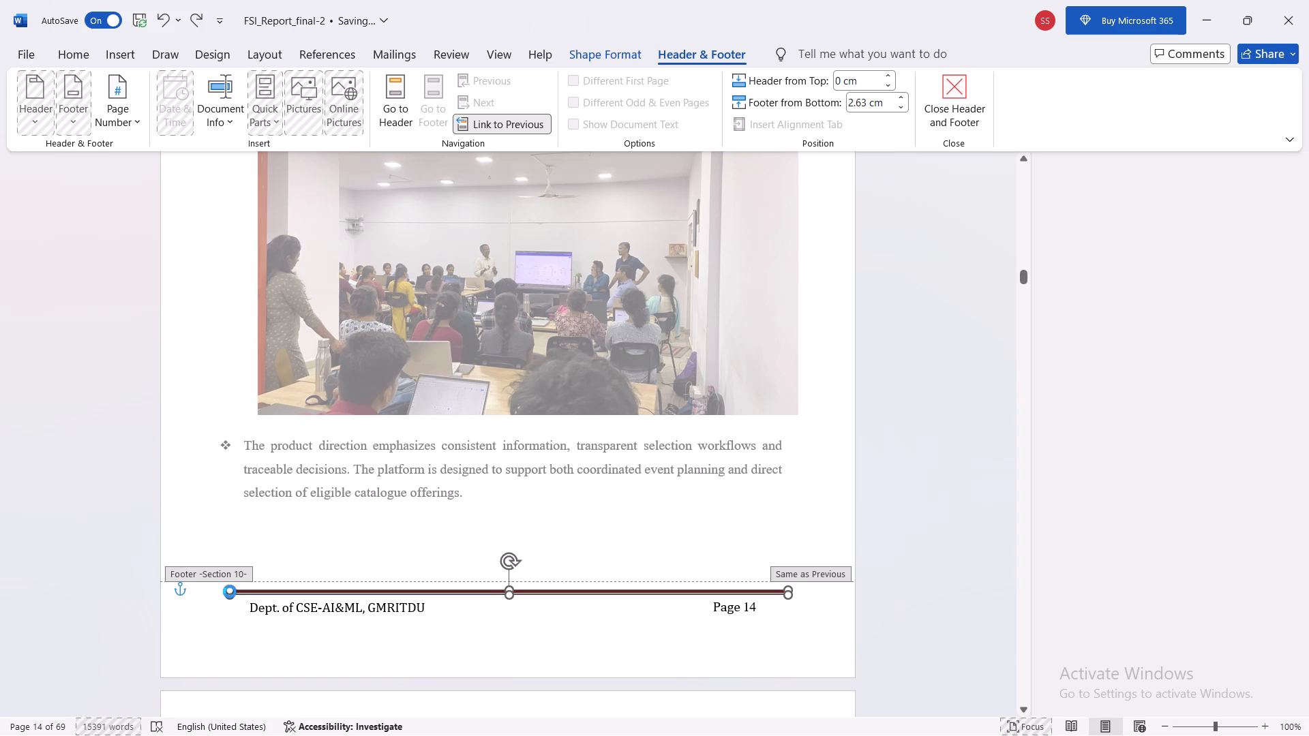
left_click_drag(230, 592, 217, 592)
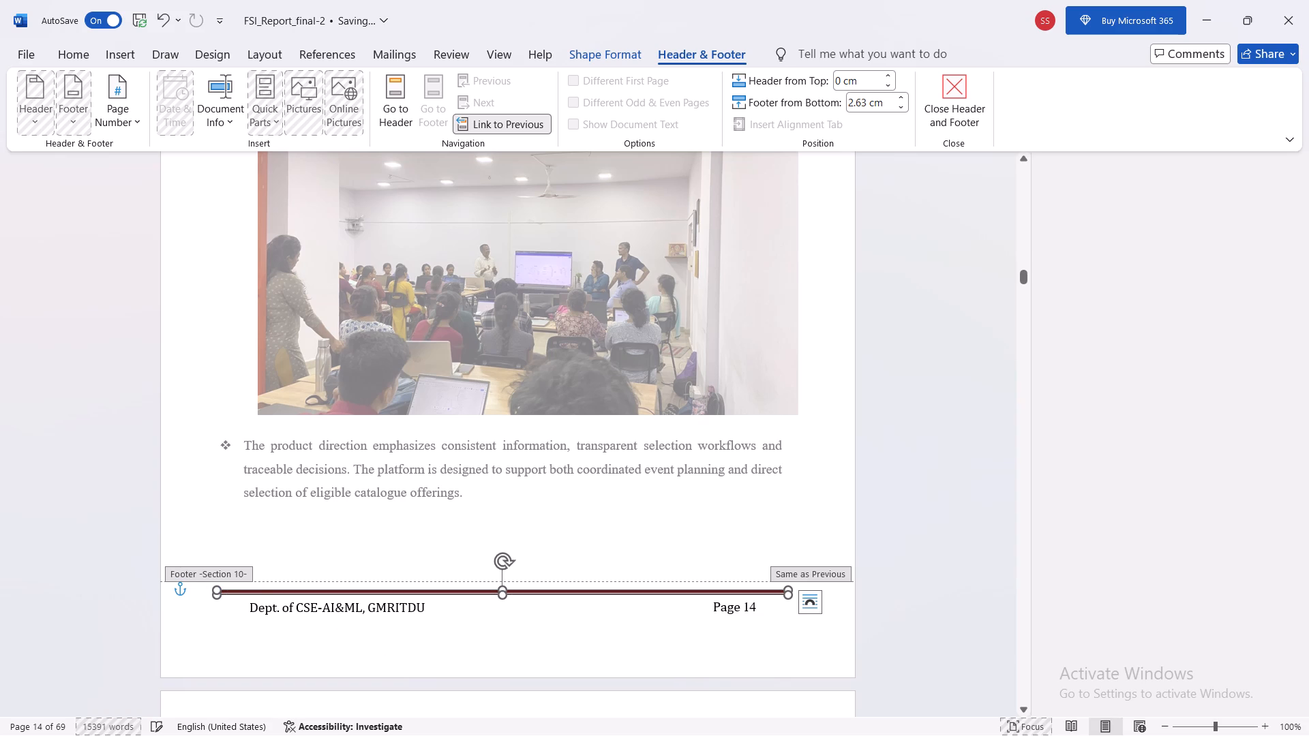
left_click_drag(787, 594, 792, 594)
left_click_drag(792, 594, 815, 593)
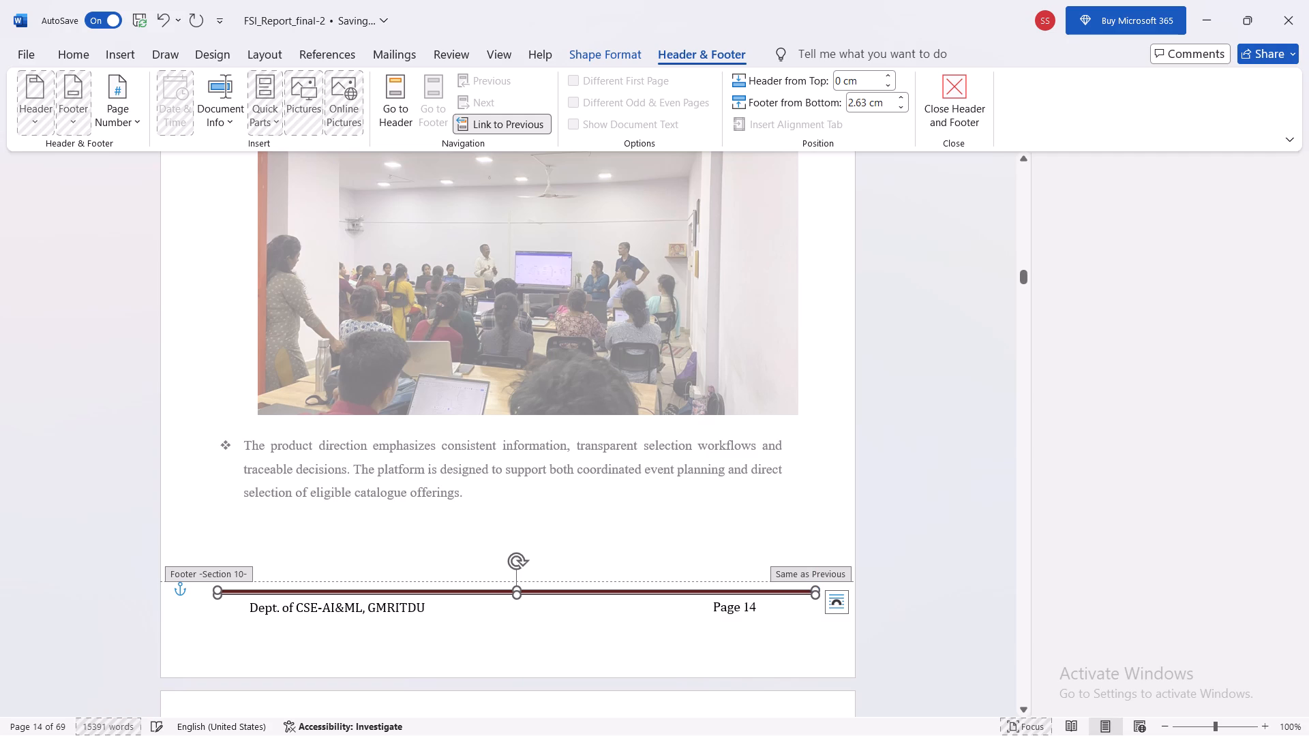
left_click_drag(220, 597, 217, 597)
left_click_drag(217, 597, 211, 597)
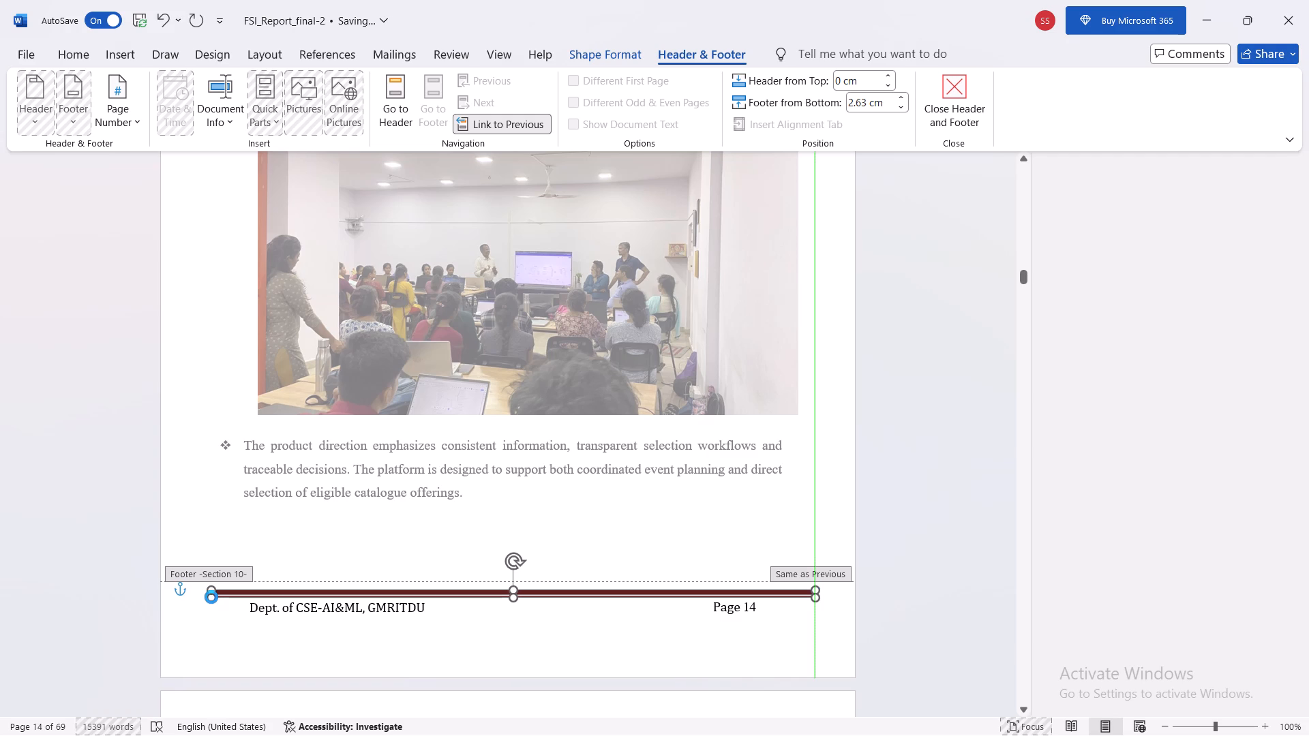
left_click_drag(211, 597, 209, 597)
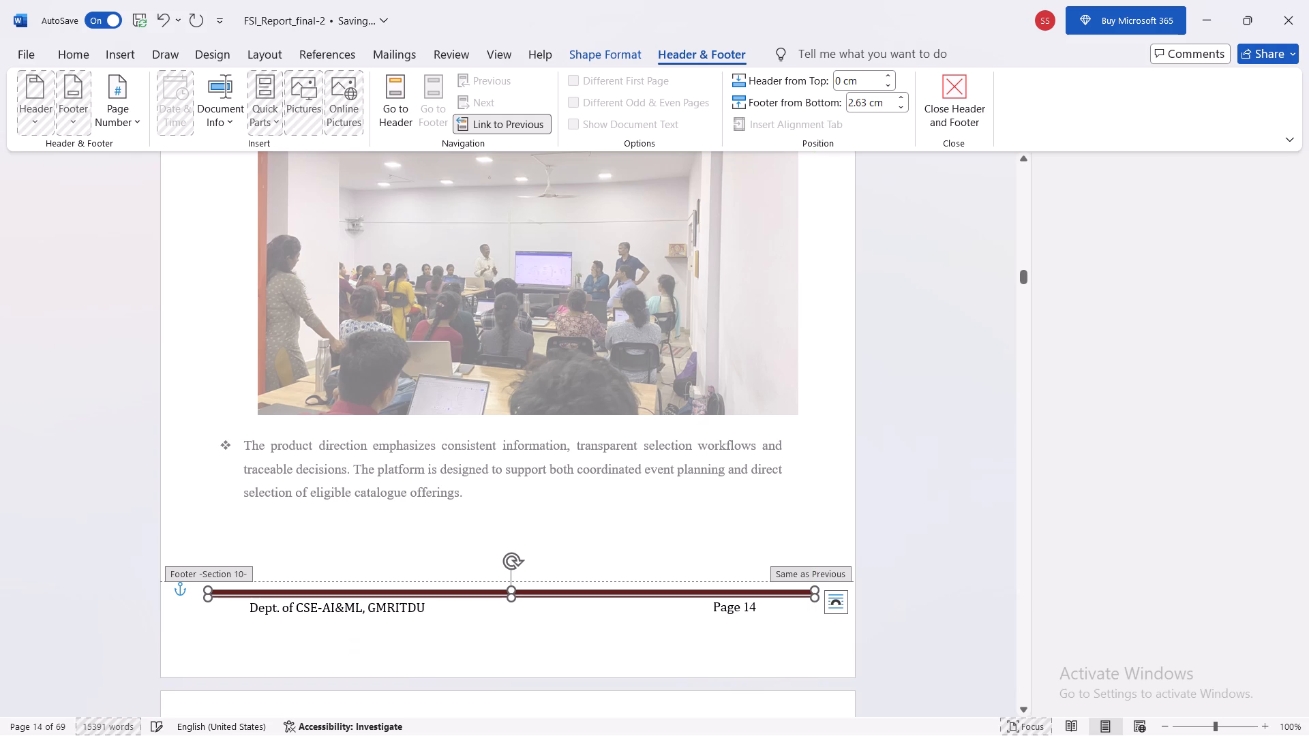
Move the "Dept. of CSE-AI&ML, GMRITDU" footer text box outward, close to the left end of the lengthened line.
left_click(322, 609)
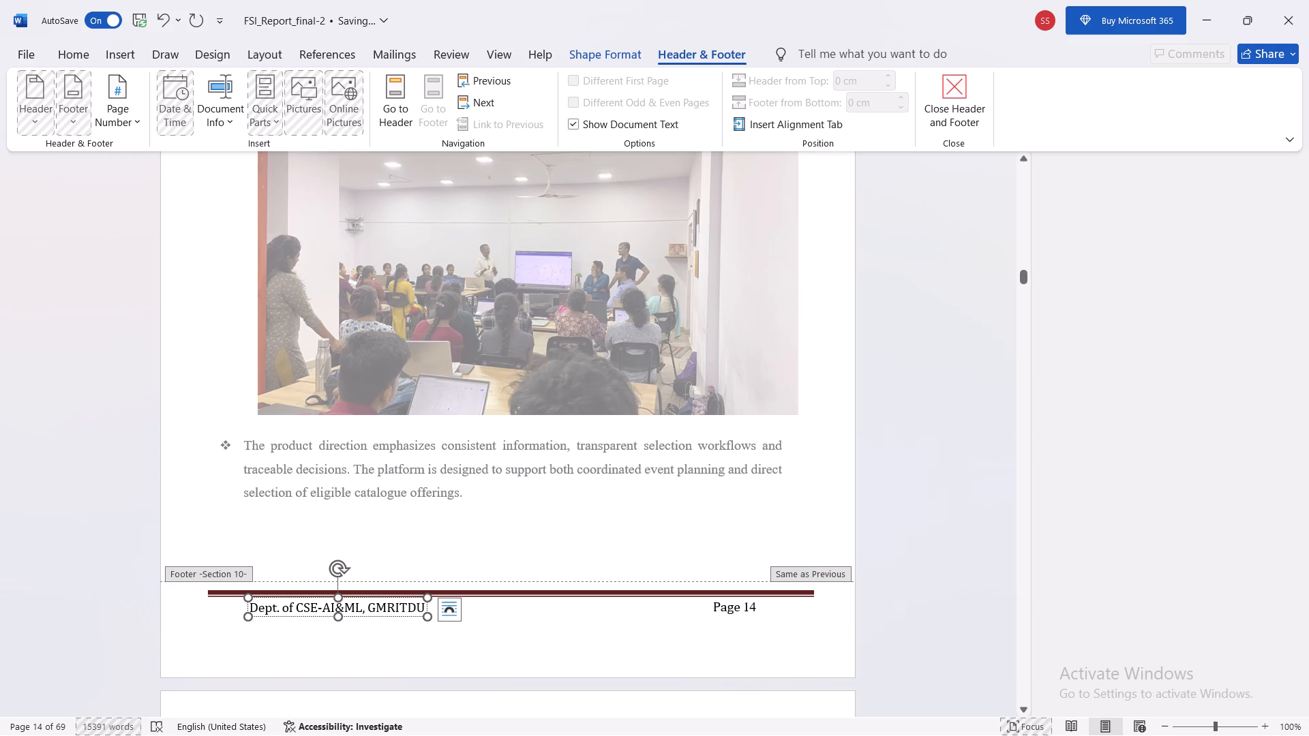
left_click_drag(278, 617, 249, 617)
left_click_drag(249, 617, 239, 617)
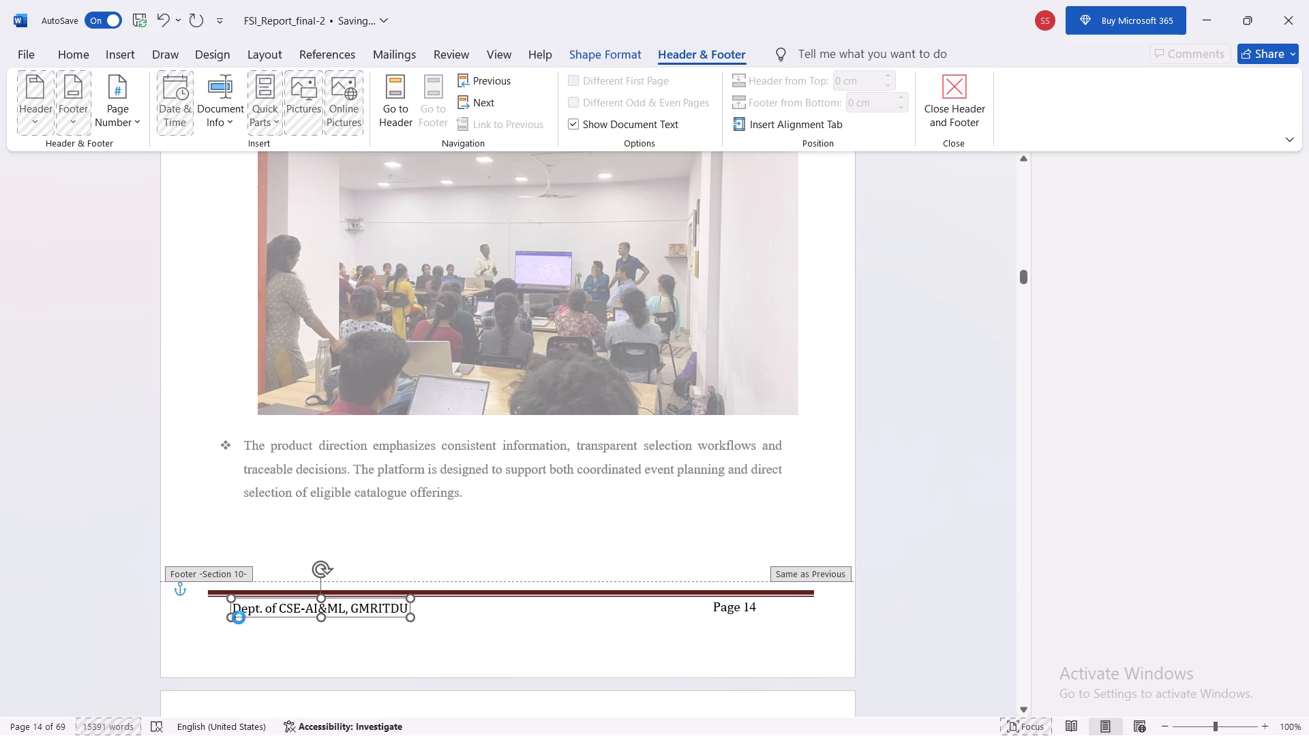
left_click_drag(239, 617, 247, 617)
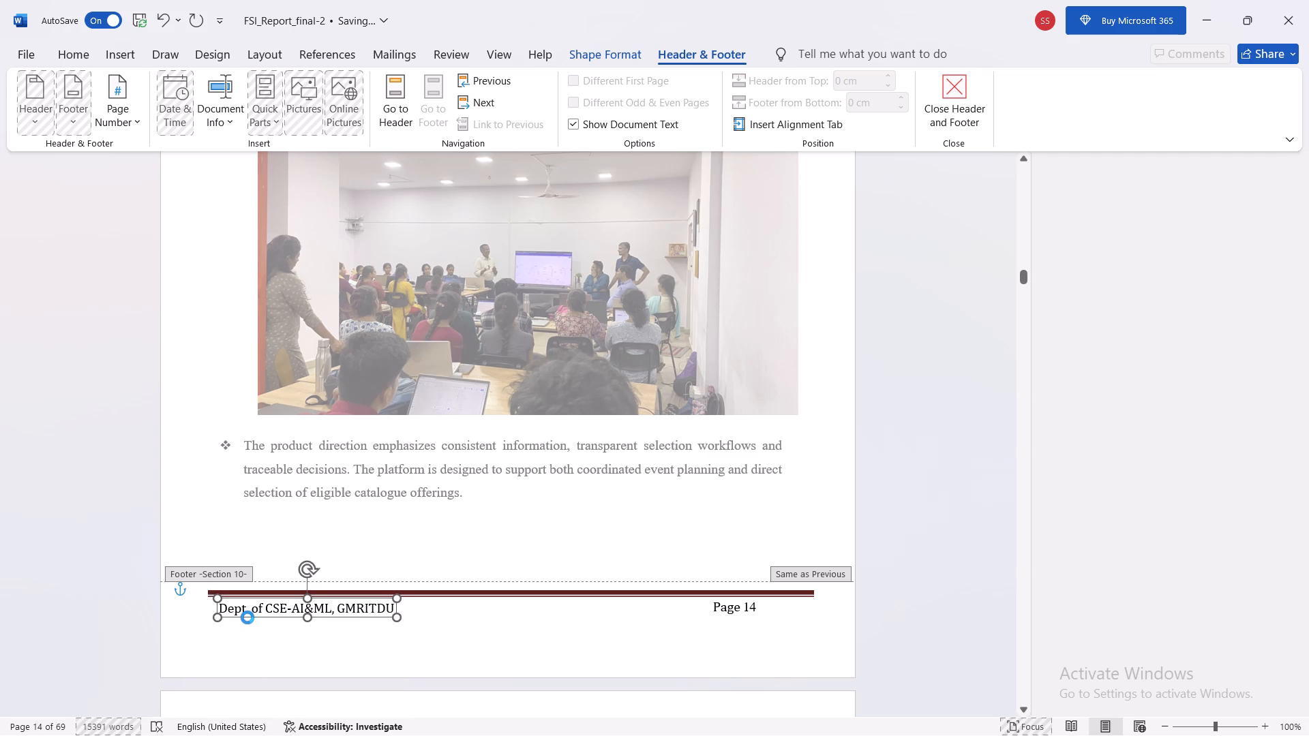
left_click_drag(247, 617, 246, 617)
left_click(534, 655)
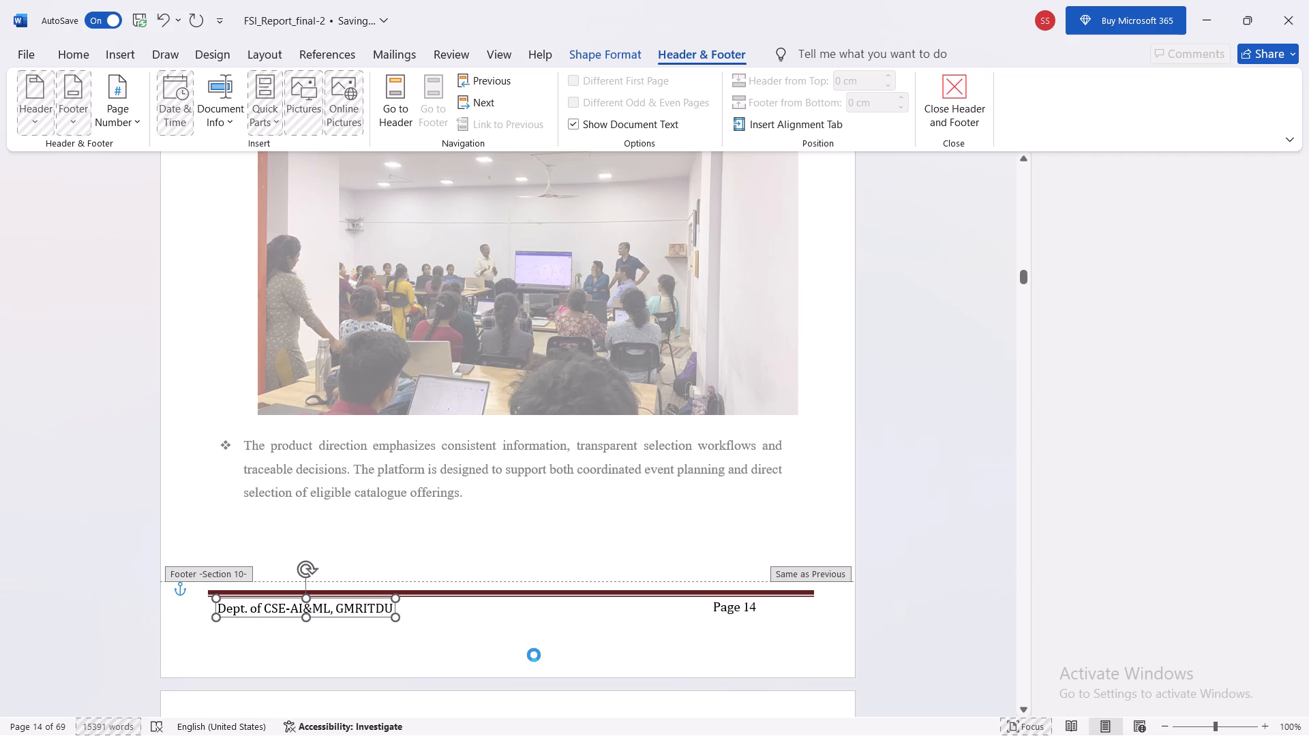
Move the "Page 14" footer text box outward, close to its end of the lengthened double line, and return to the body text.
left_click(728, 611)
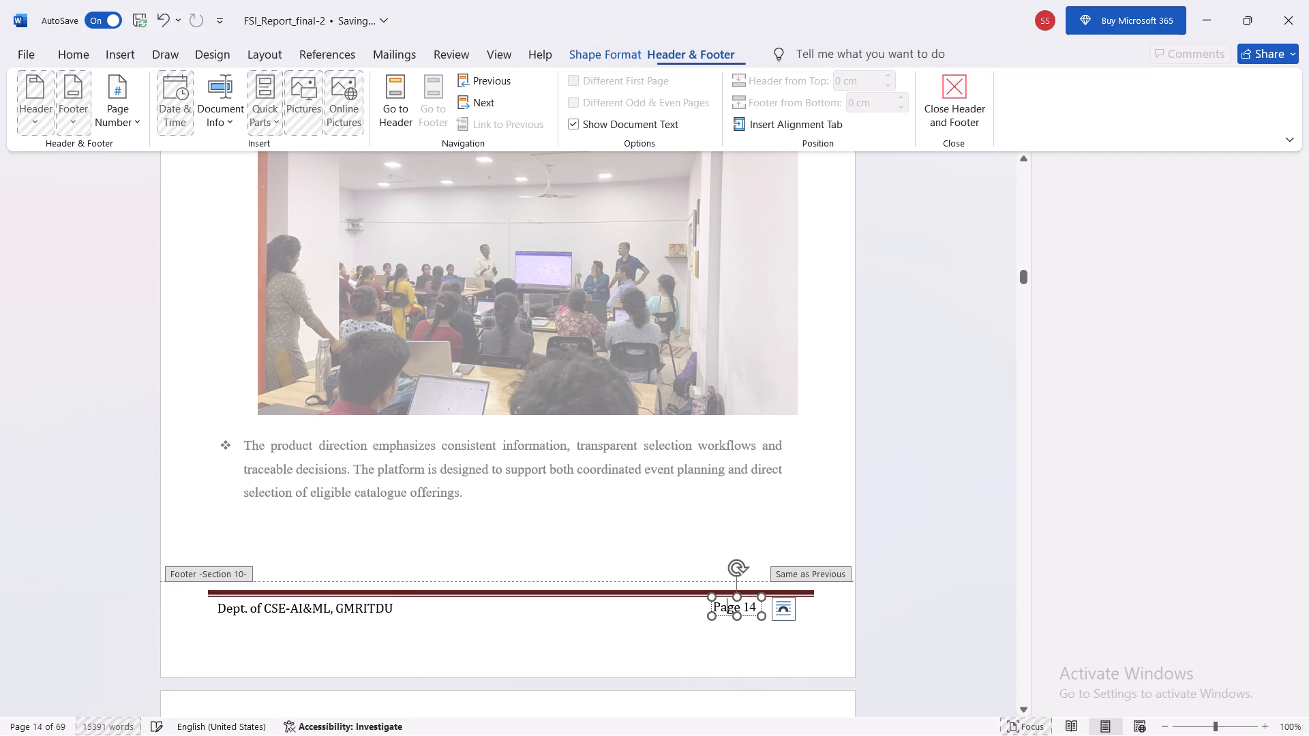
left_click_drag(725, 617, 727, 617)
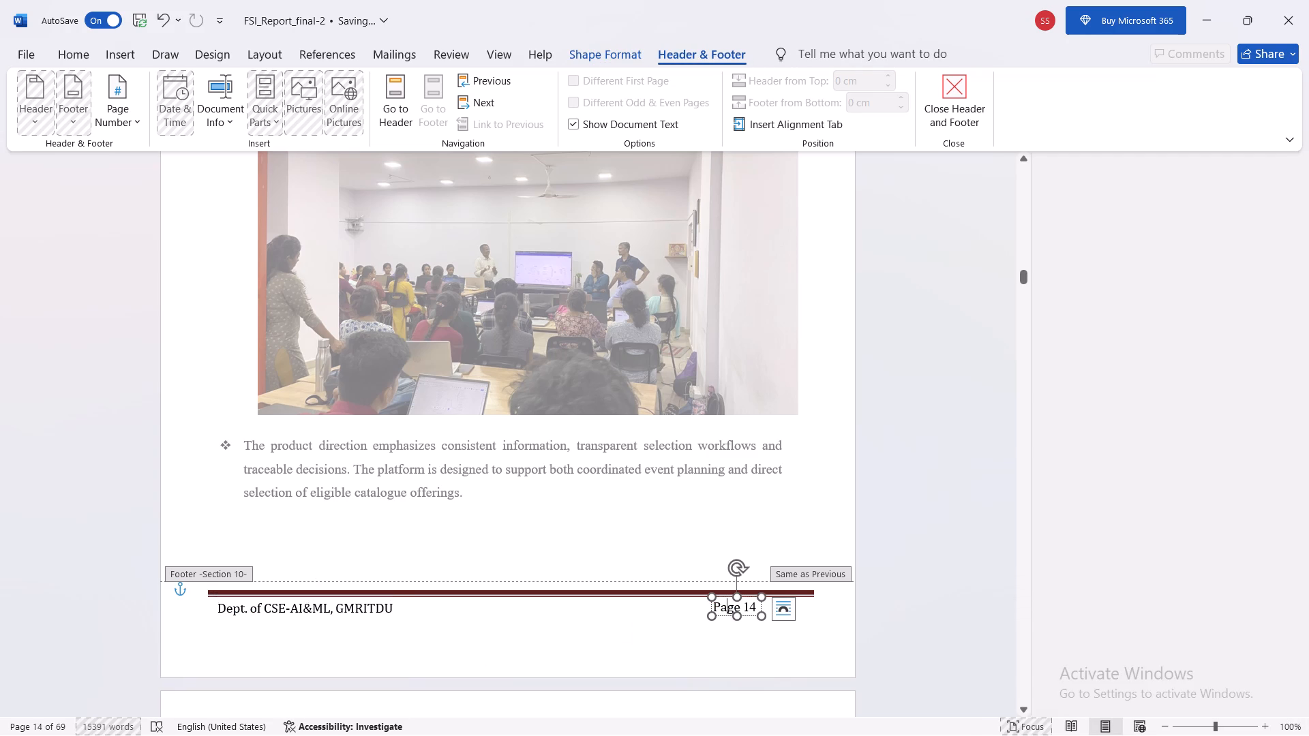
left_click_drag(727, 617, 762, 617)
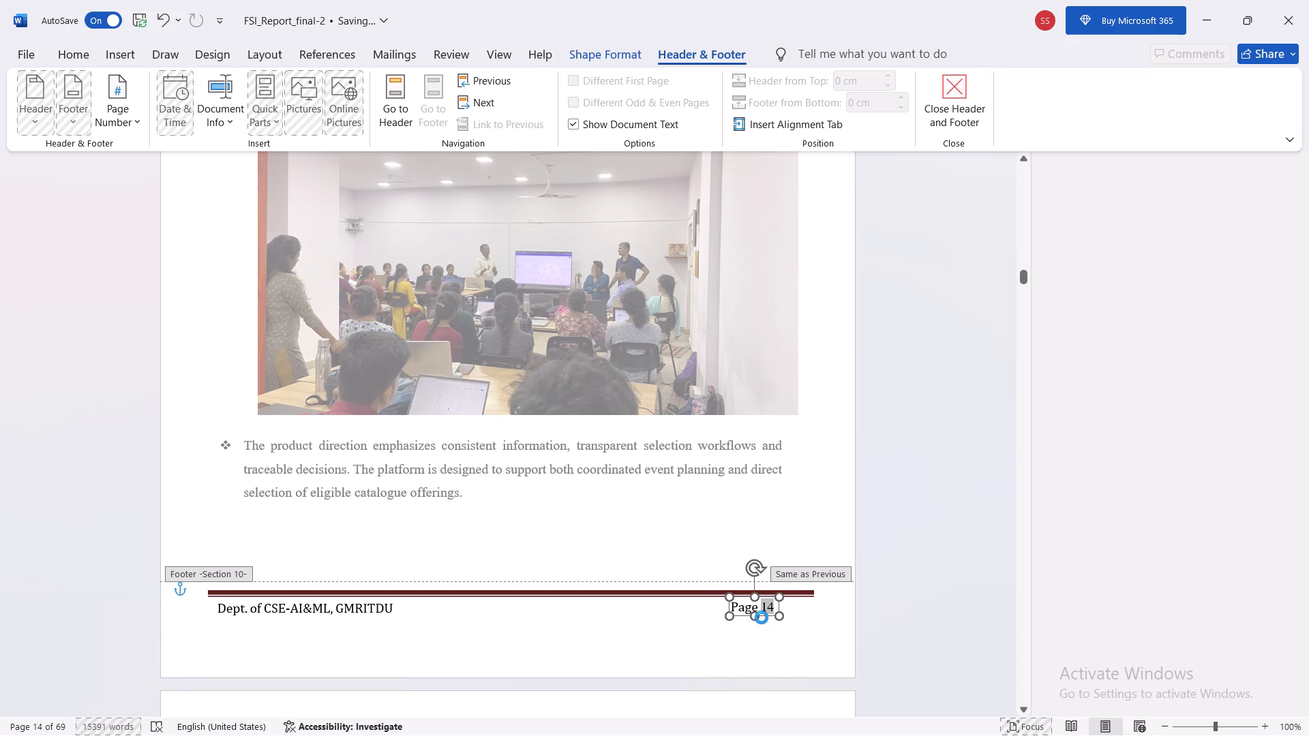
left_click_drag(762, 617, 766, 617)
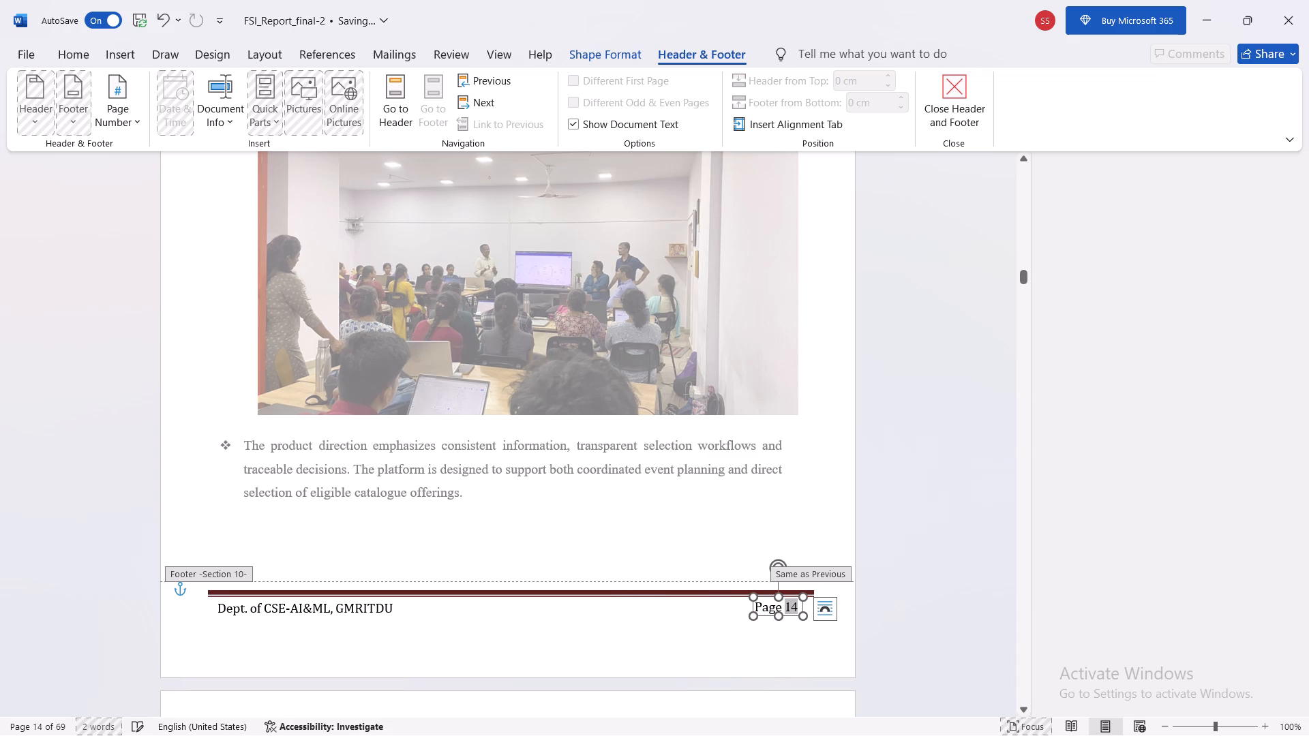
left_click(623, 635)
left_click(663, 549)
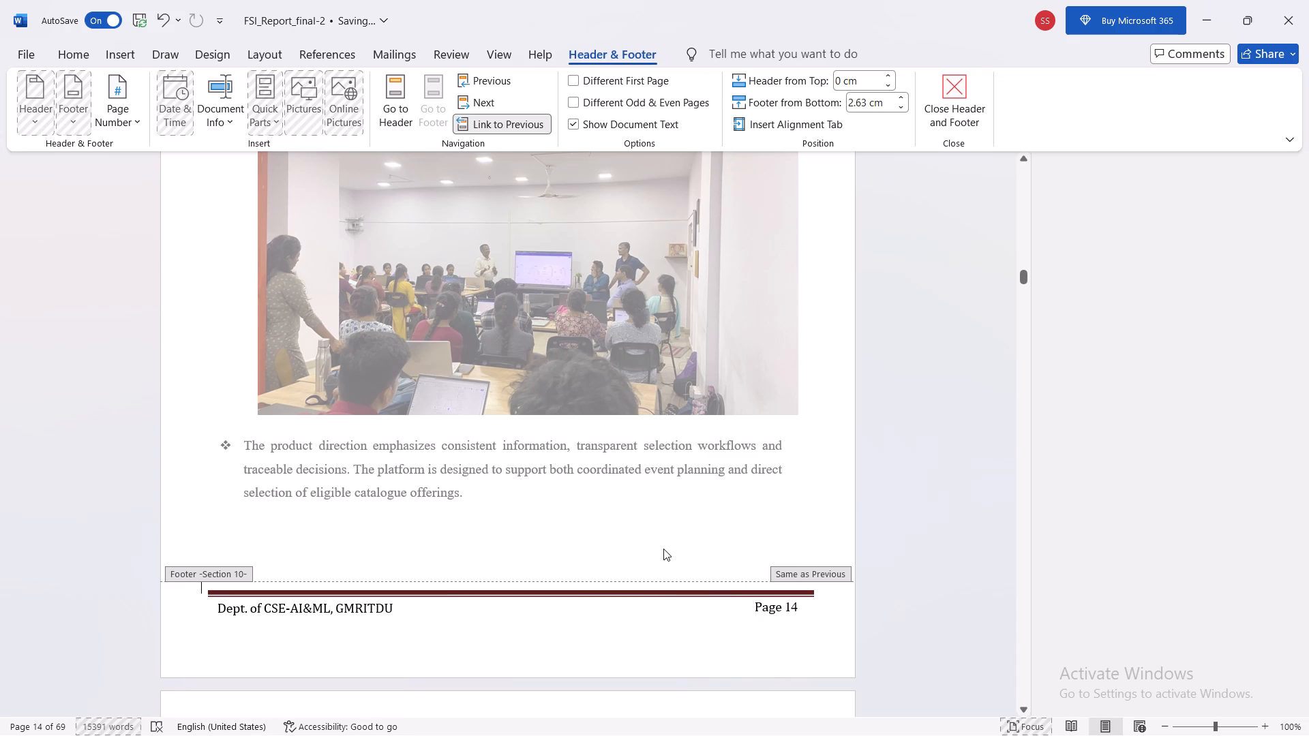
double_click(663, 549)
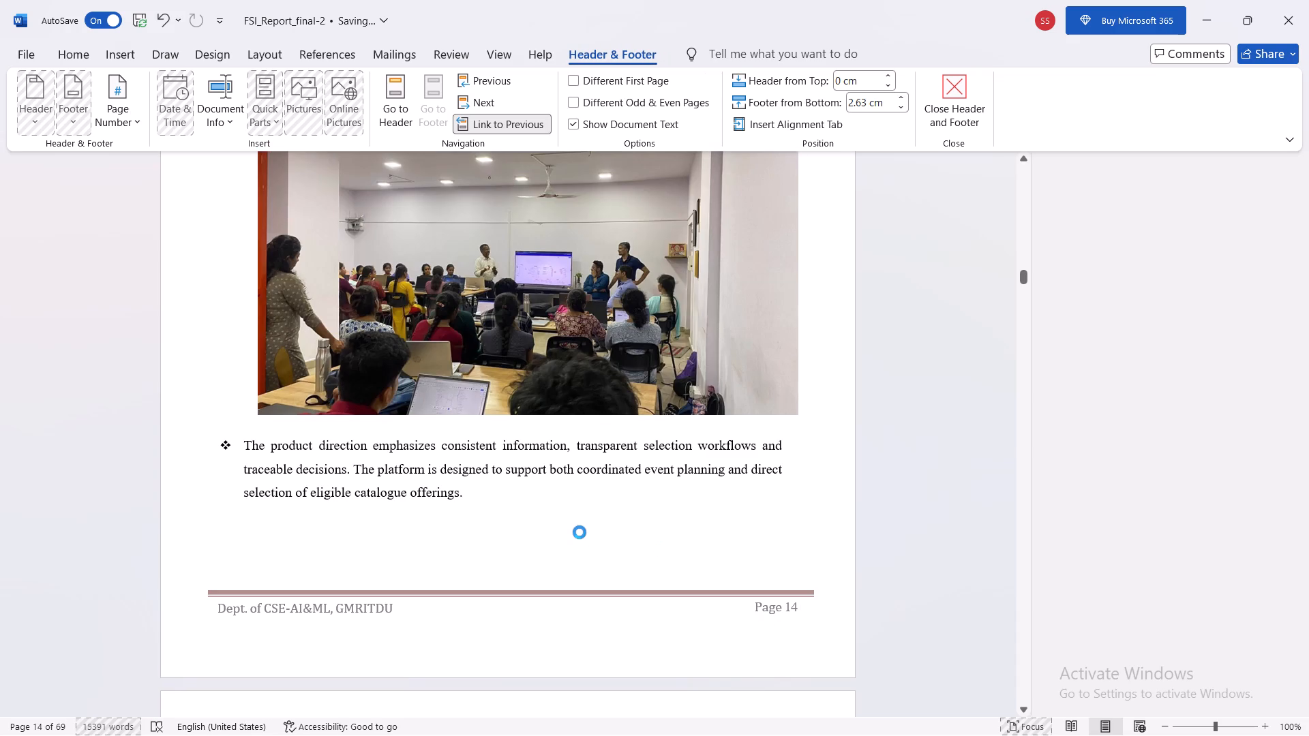
Check the adjusted footer line, department text and page number on pages 14 to 16.
scroll(580, 532, "down", 5)
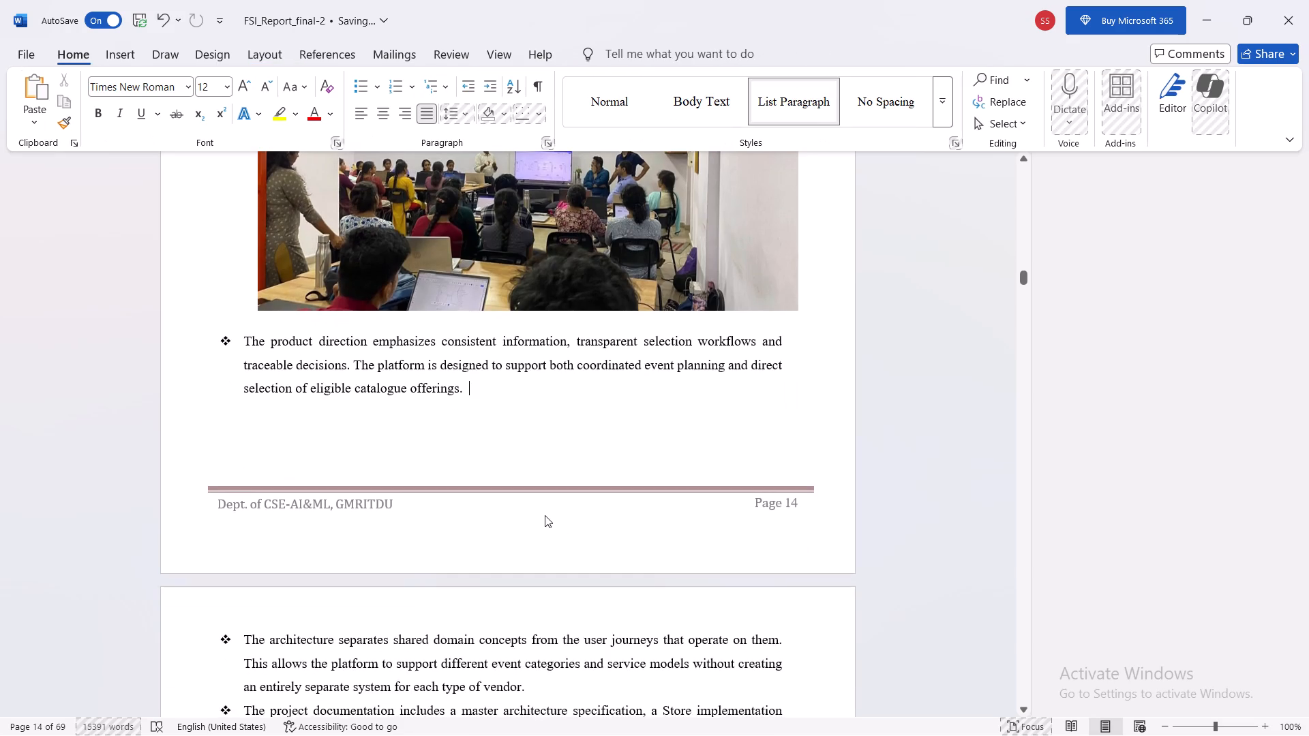
scroll(545, 515, "down", 3)
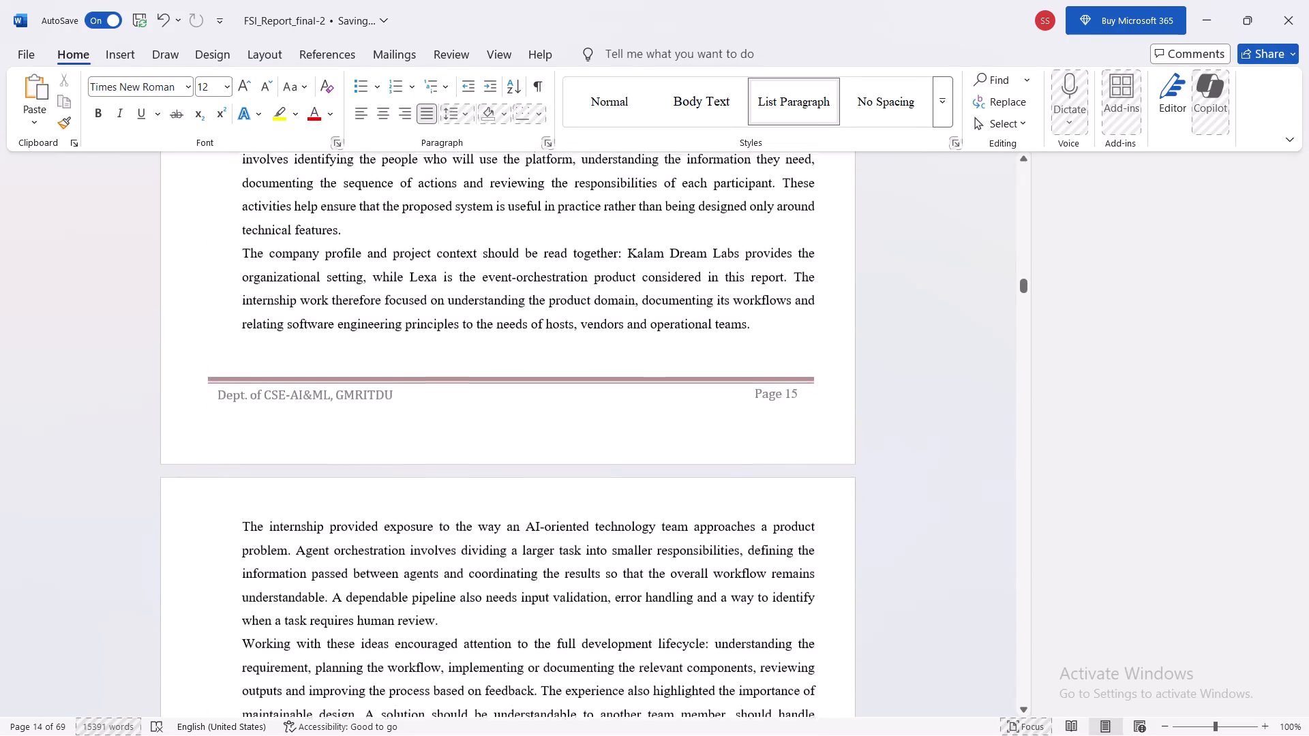
scroll(545, 515, "down", 2)
scroll(545, 515, "up", 2)
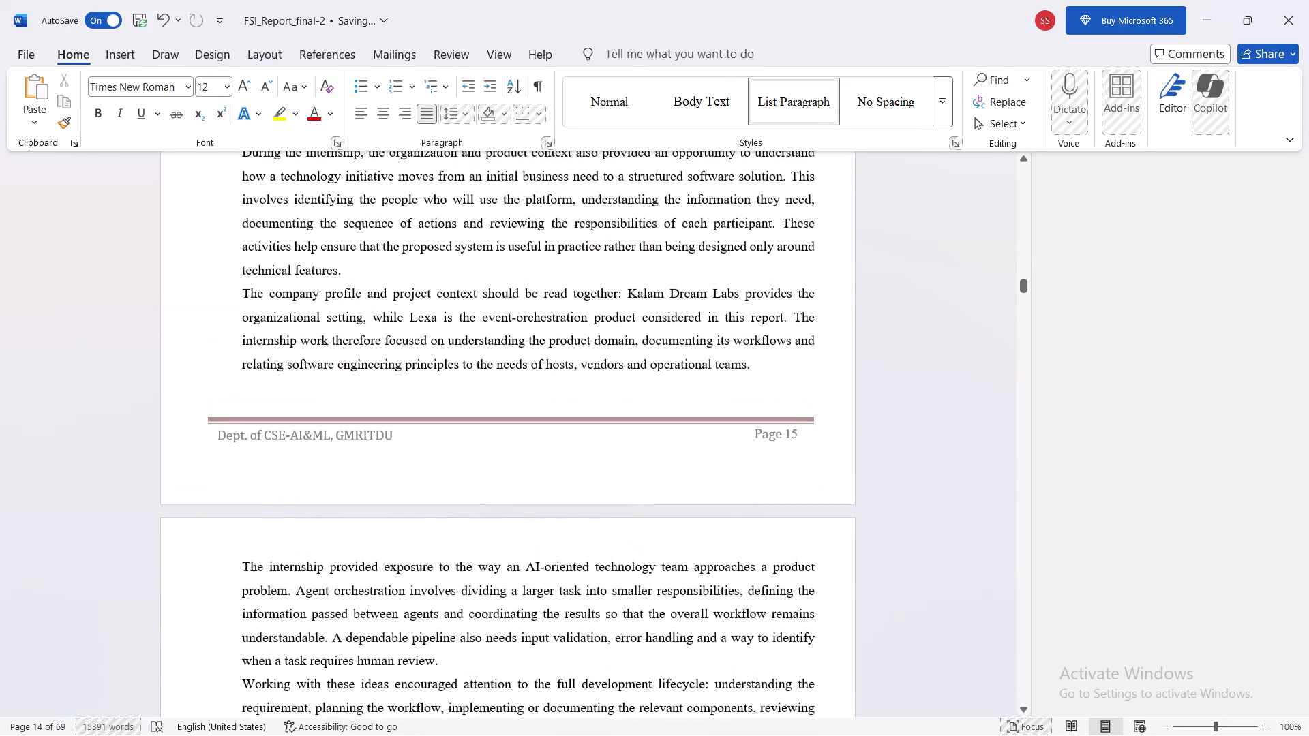
scroll(545, 515, "up", 3)
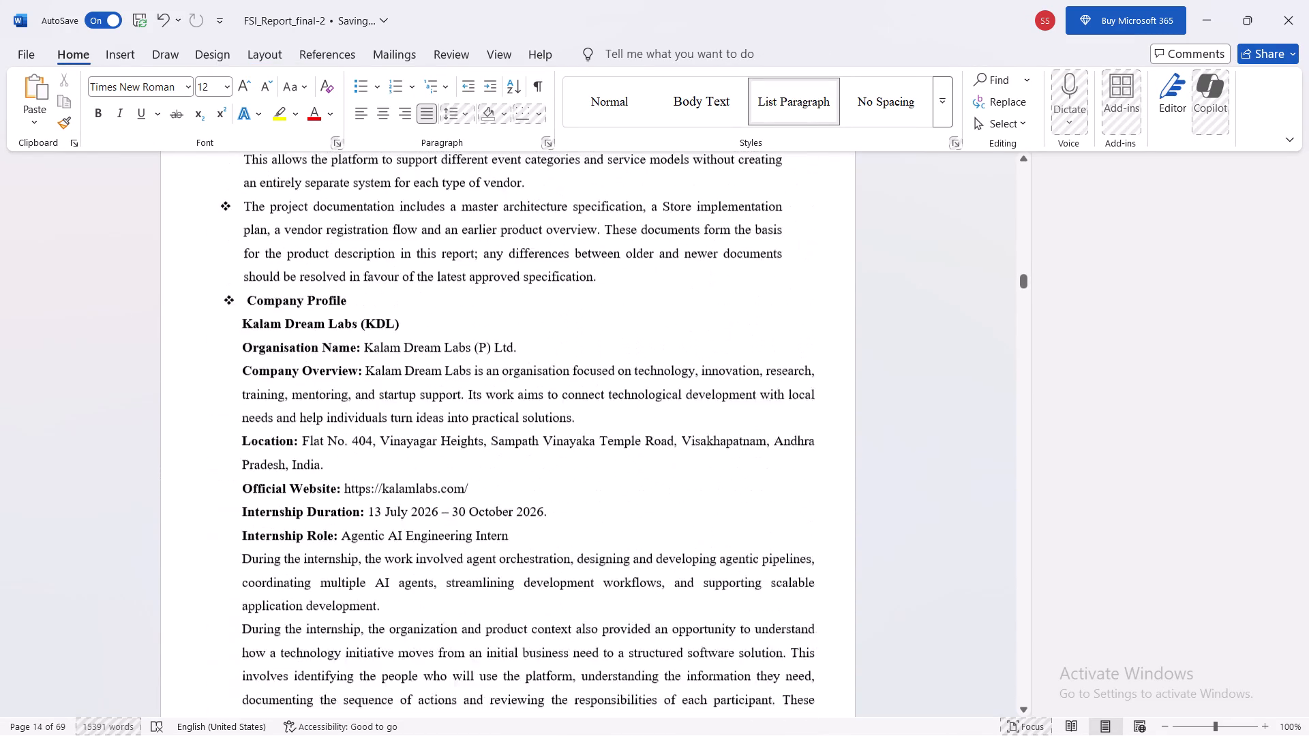
scroll(545, 515, "up", 2)
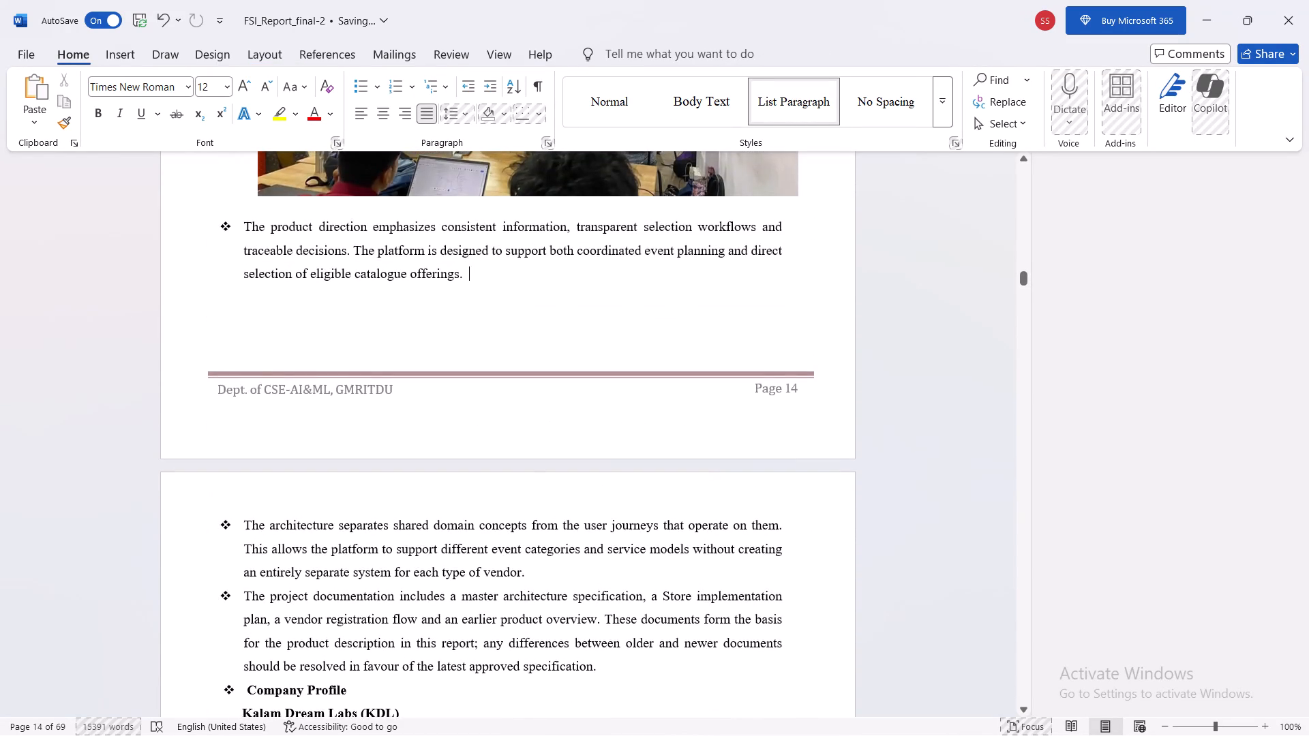
scroll(545, 515, "down", 3)
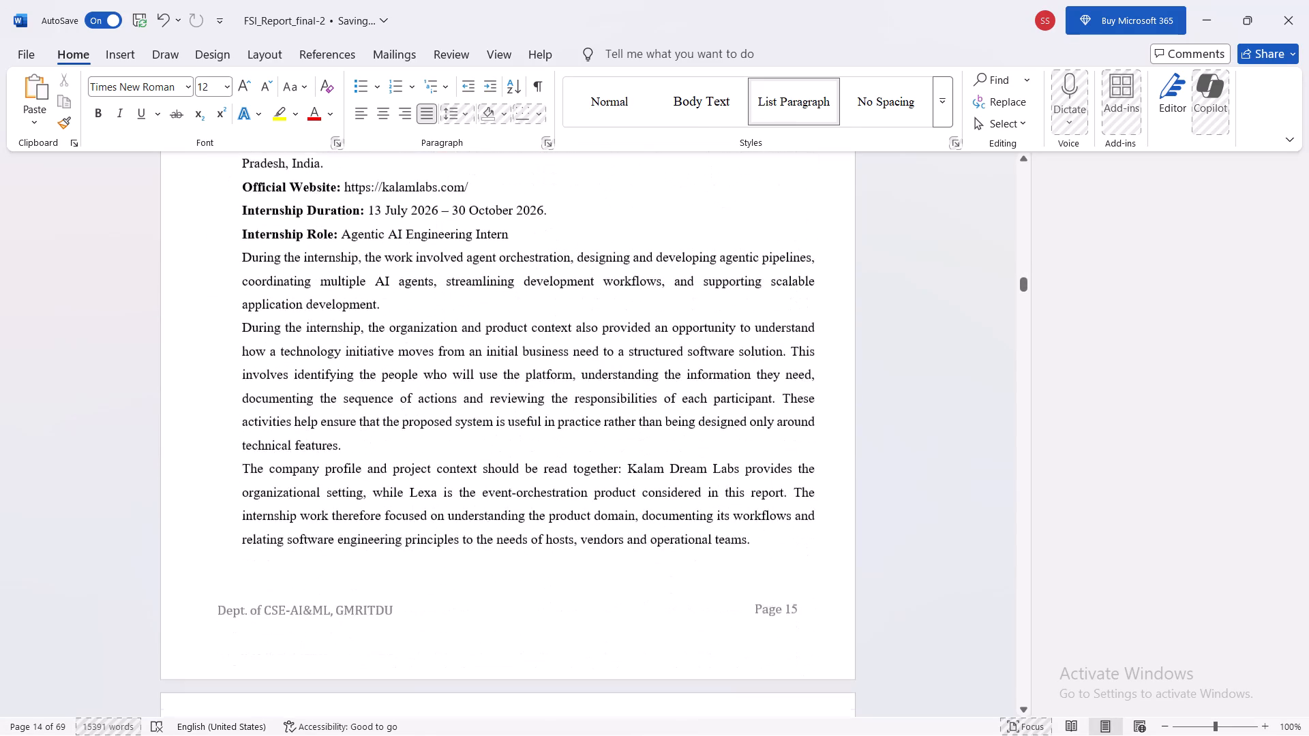
scroll(545, 515, "down", 3)
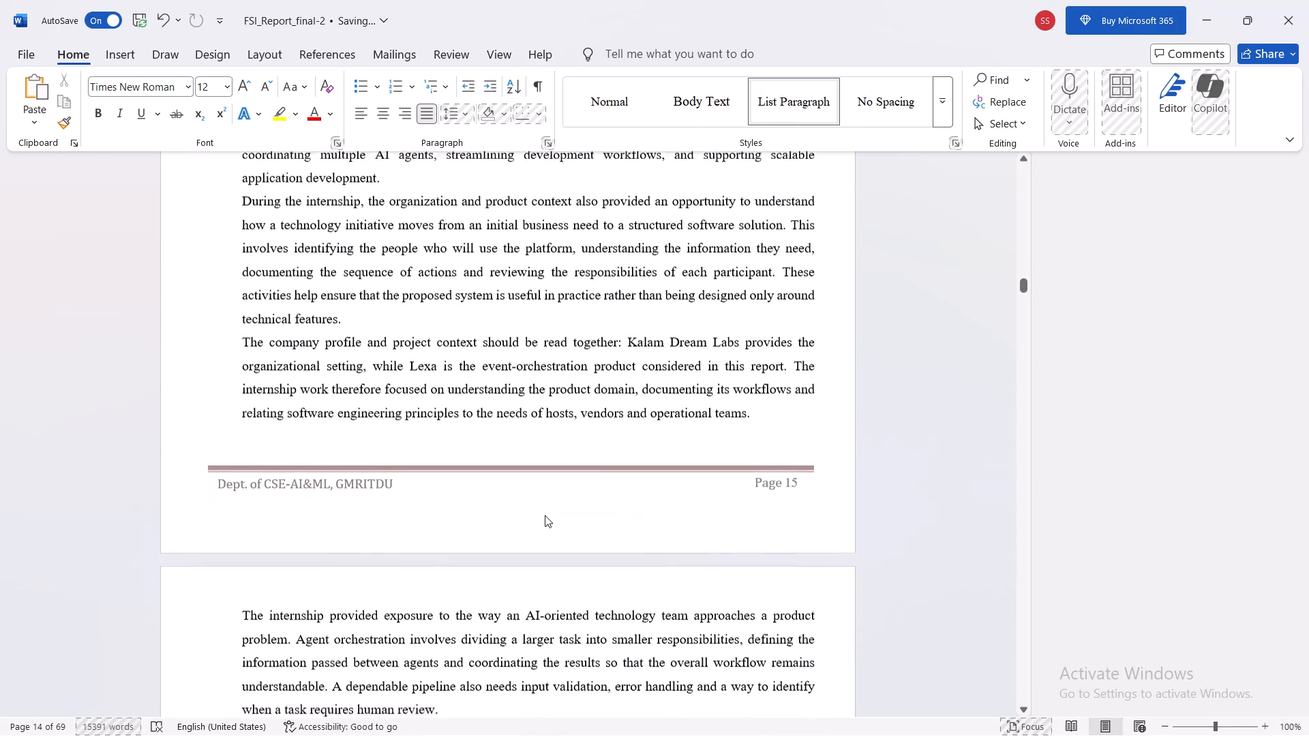
scroll(545, 515, "down", 3)
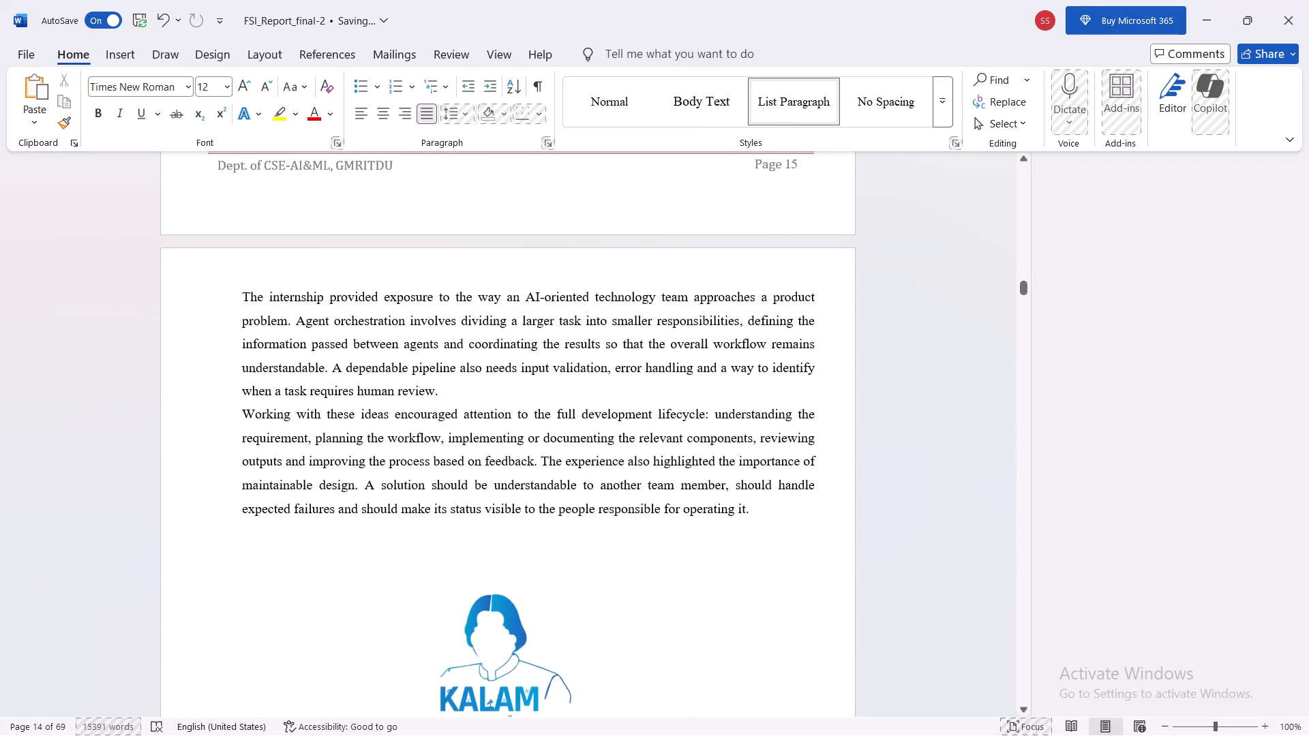
scroll(545, 515, "down", 3)
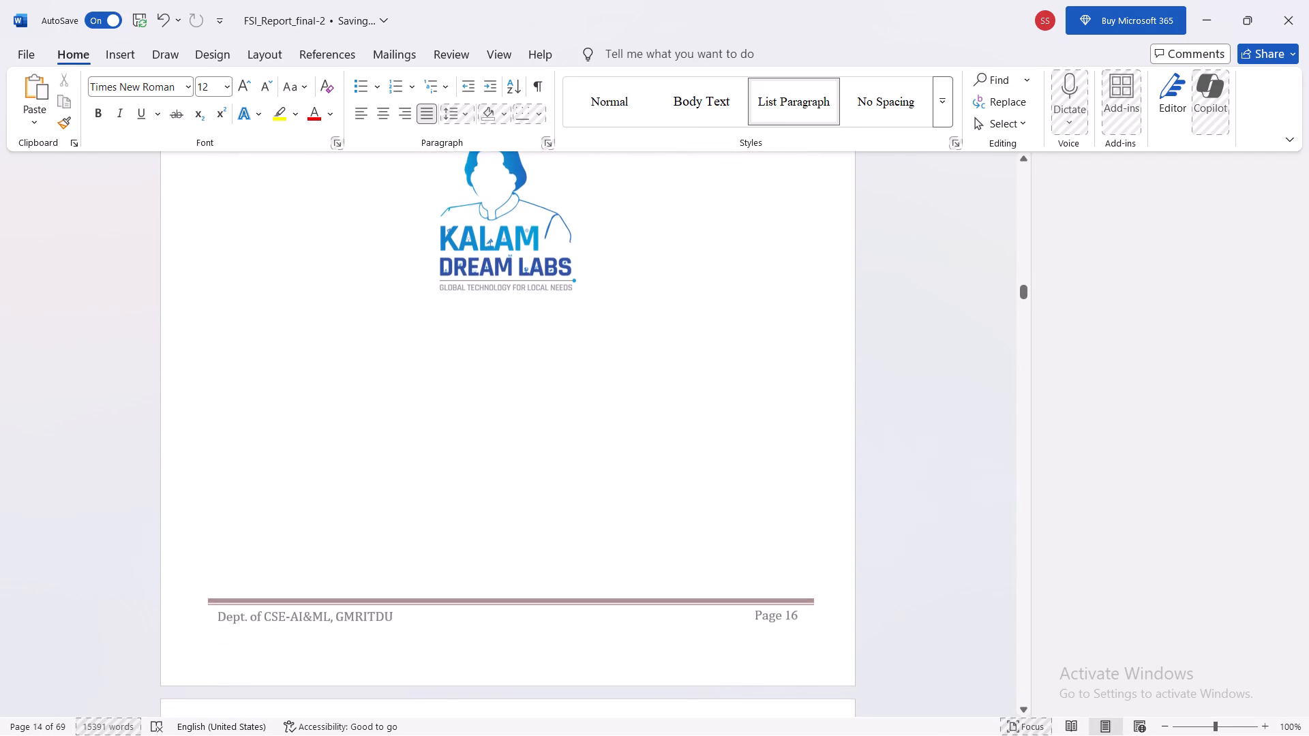
Save the report.
key("ctrl+s")
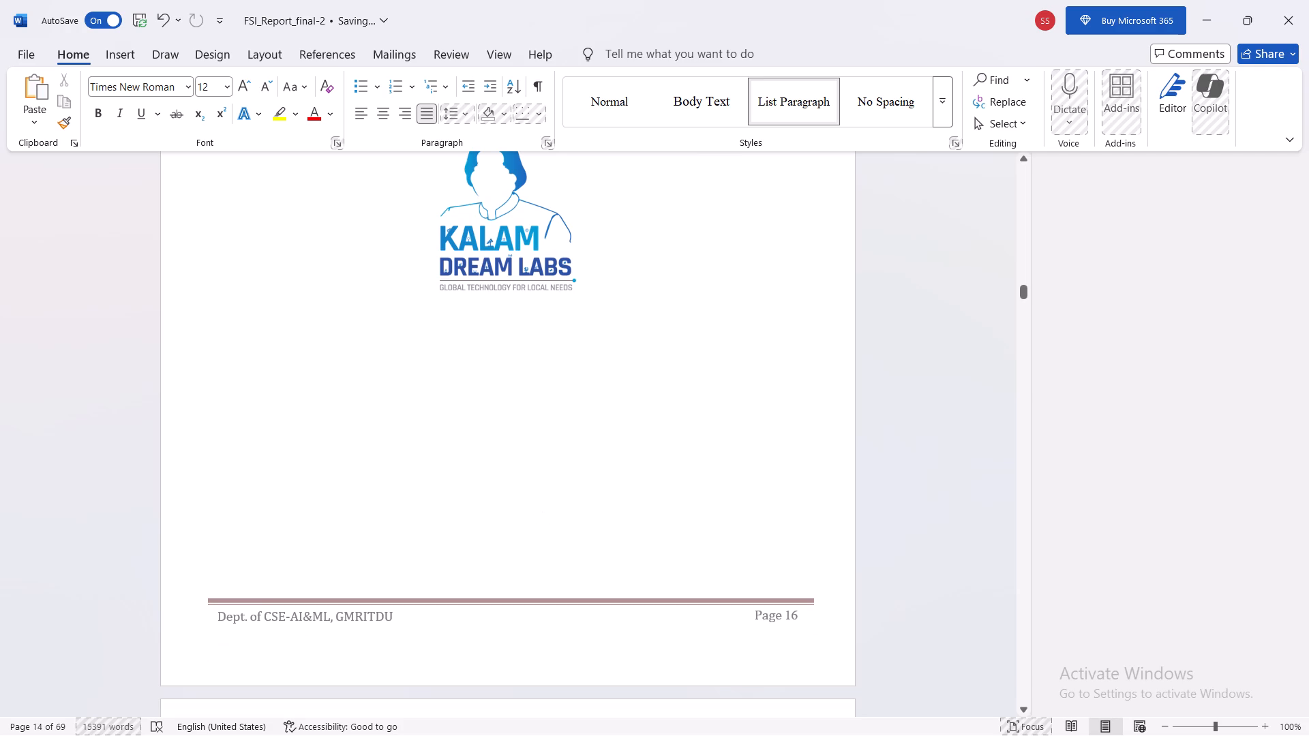
Review the page layout and footers from section 2.1 Lexa Product Areas through section 3.2.2 How the Platform Works.
scroll(589, 551, "down", 3)
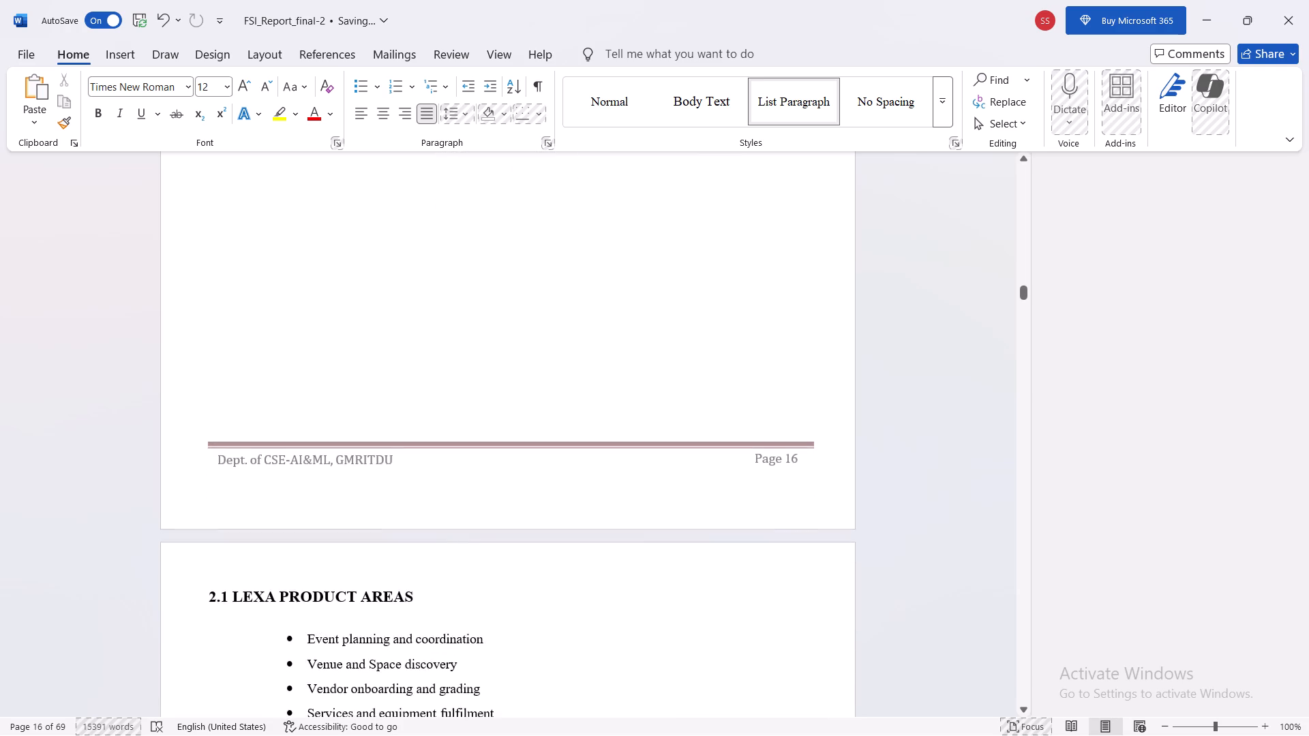
scroll(589, 551, "down", 3)
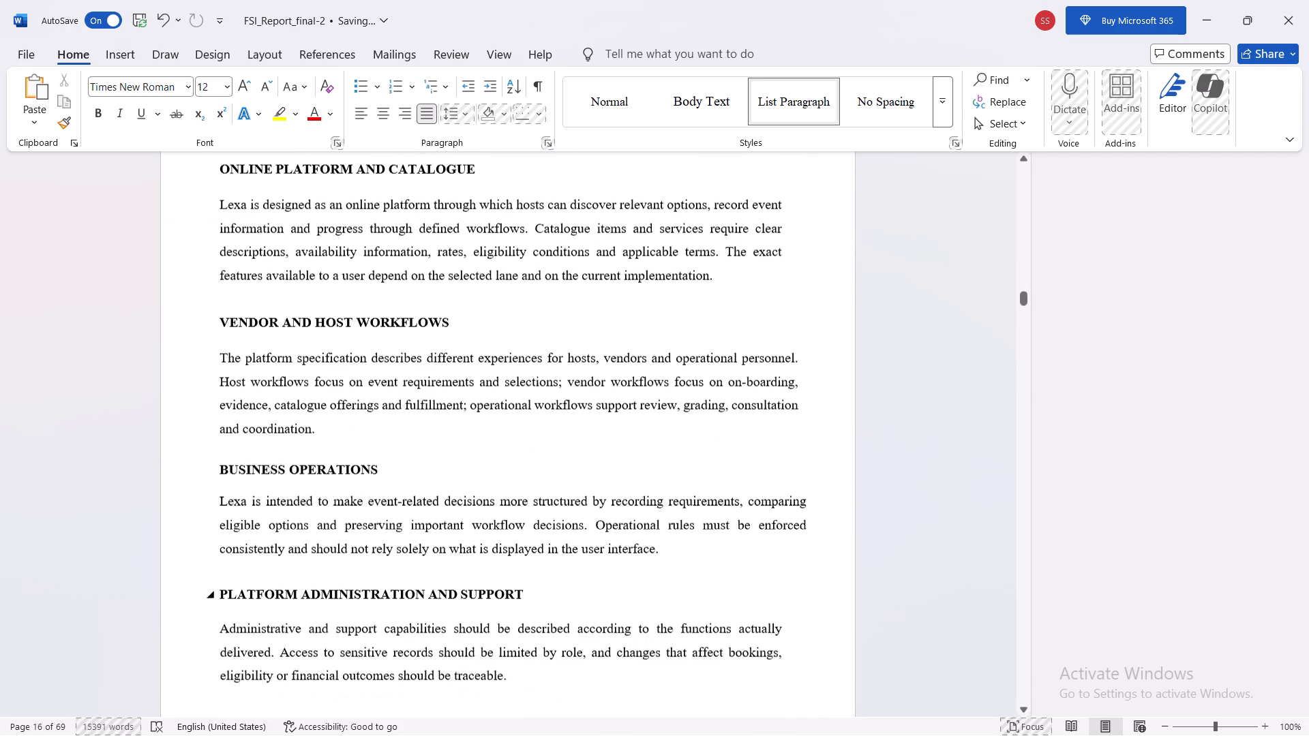
scroll(589, 551, "down", 3)
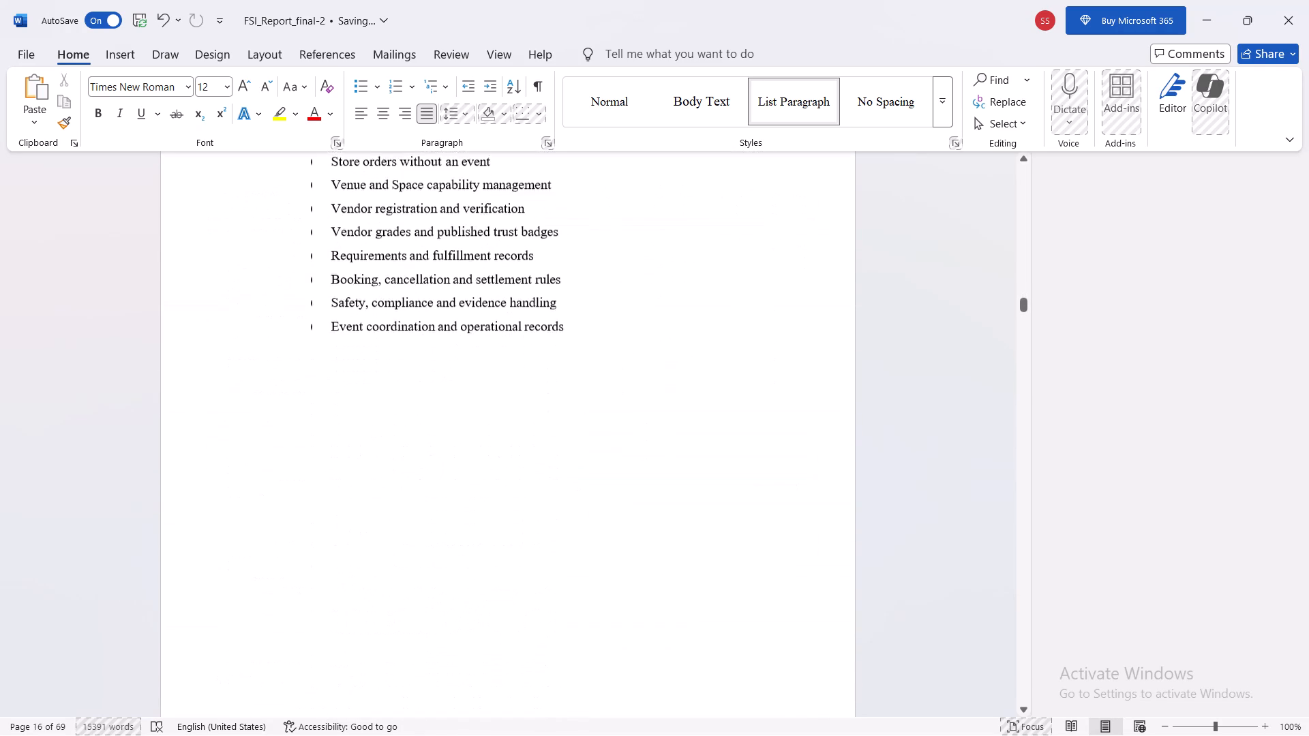
scroll(589, 551, "down", 2)
scroll(589, 551, "up", 1)
scroll(589, 551, "down", 2)
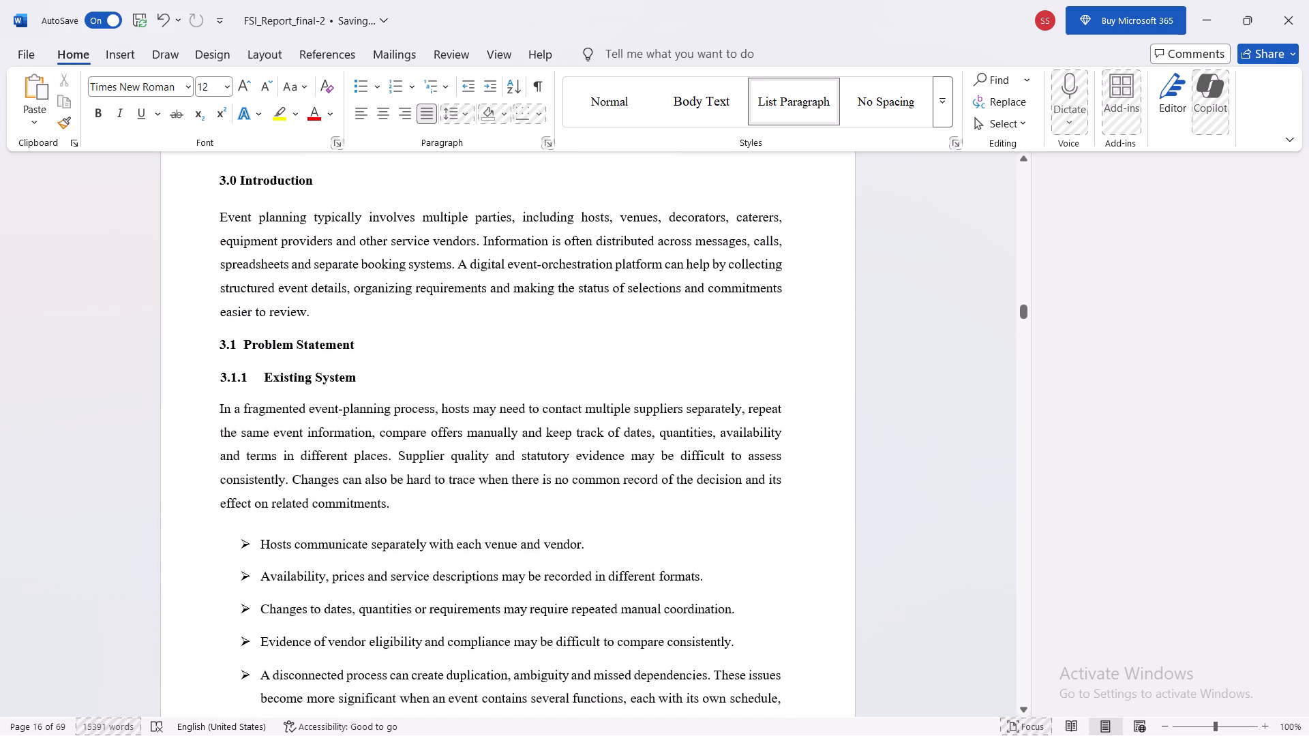
scroll(589, 551, "down", 4)
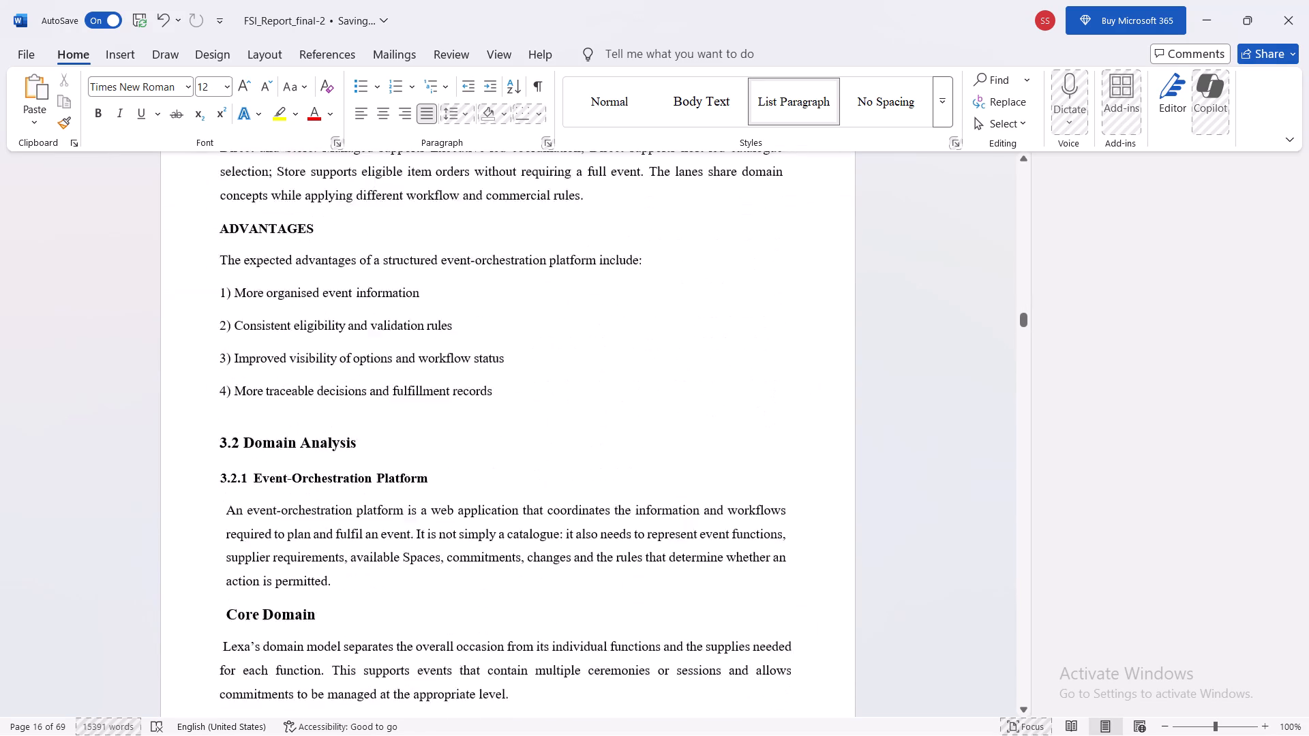
scroll(589, 551, "down", 4)
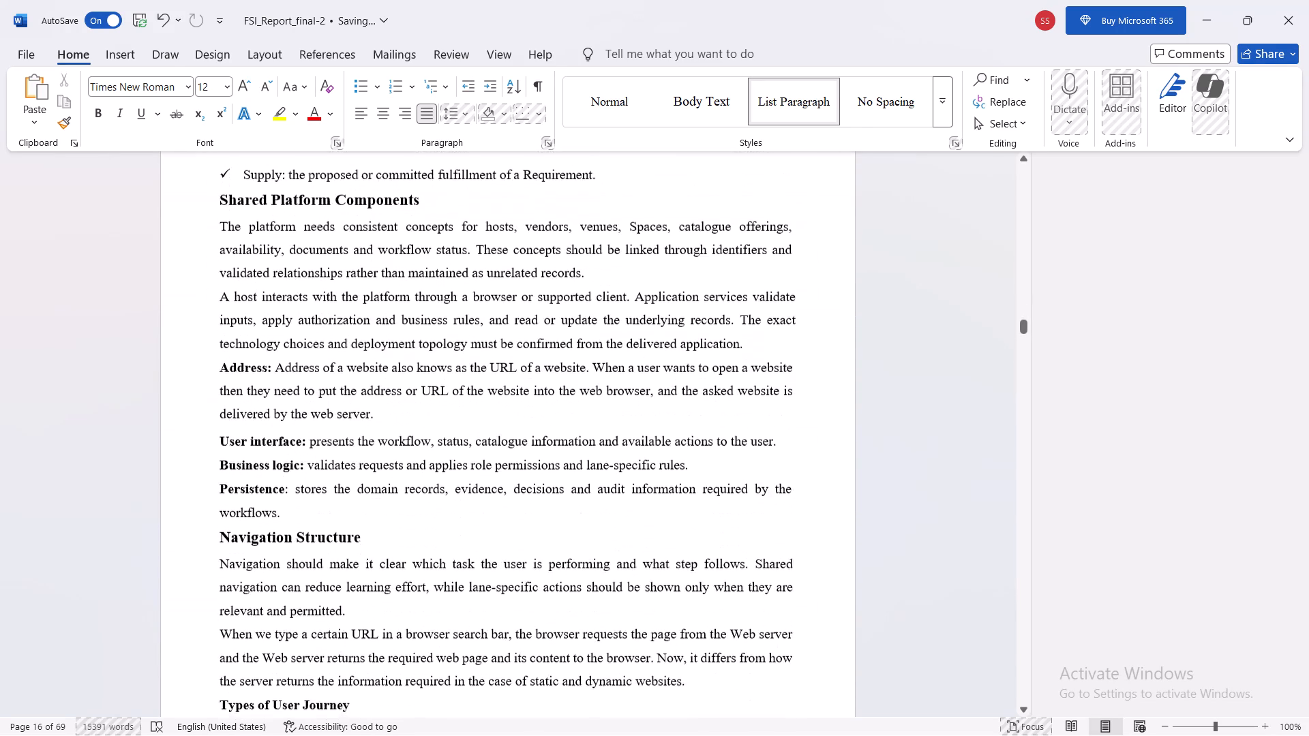
scroll(589, 551, "down", 4)
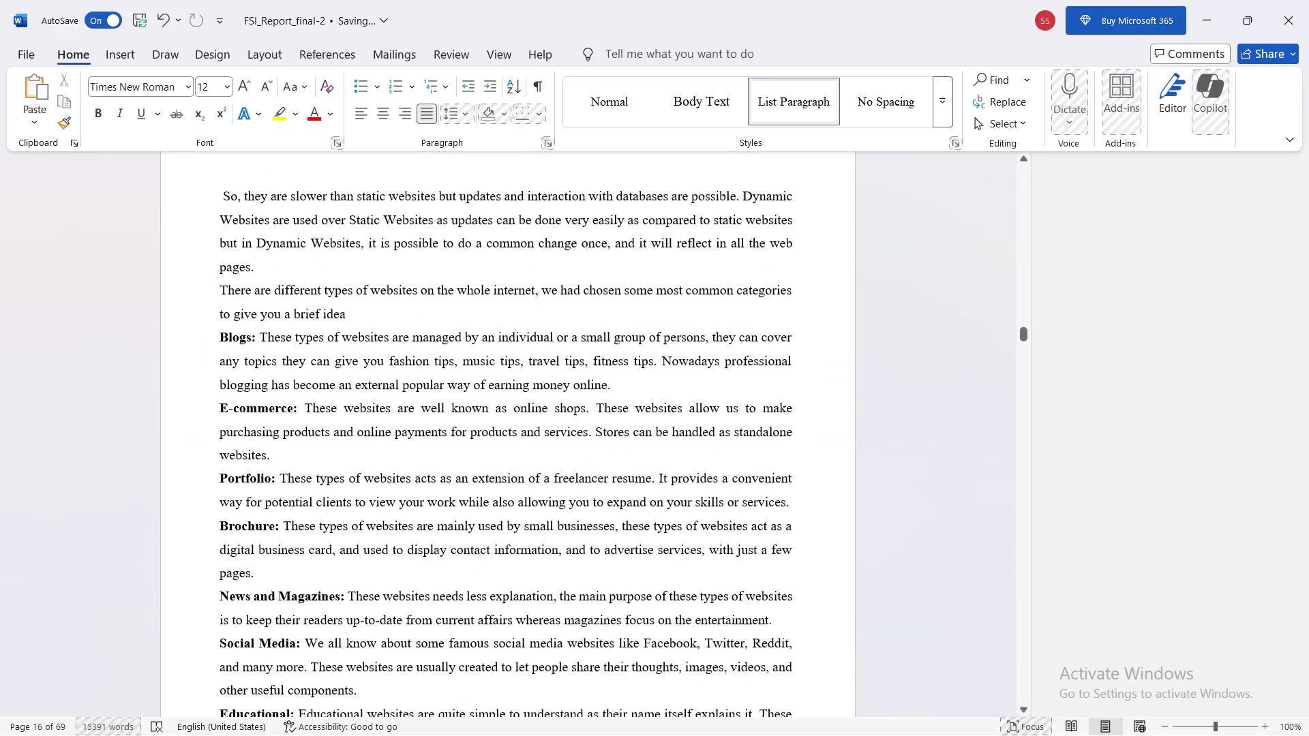
scroll(589, 551, "down", 4)
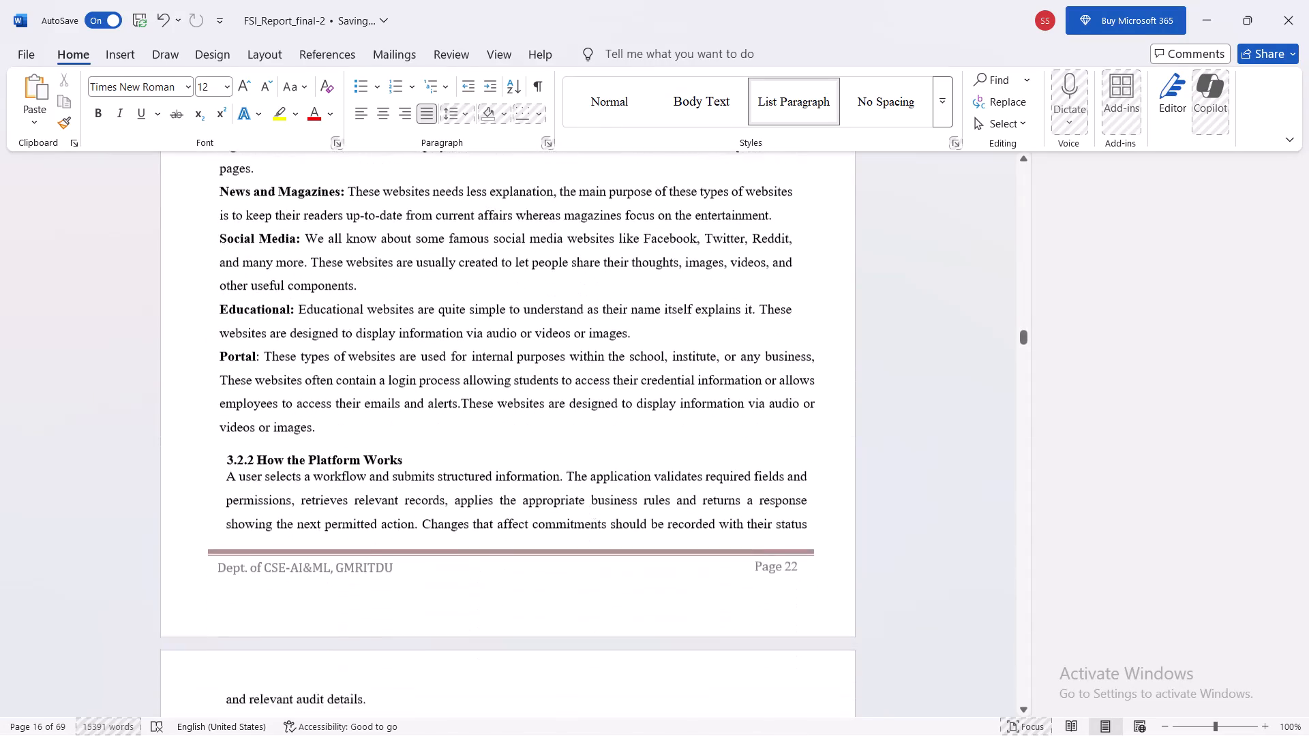
Review the page layout and footers from section 3.2.2 How the Platform Works to section 3.3.3 Lexa Platform Design Principles.
scroll(589, 551, "down", 4)
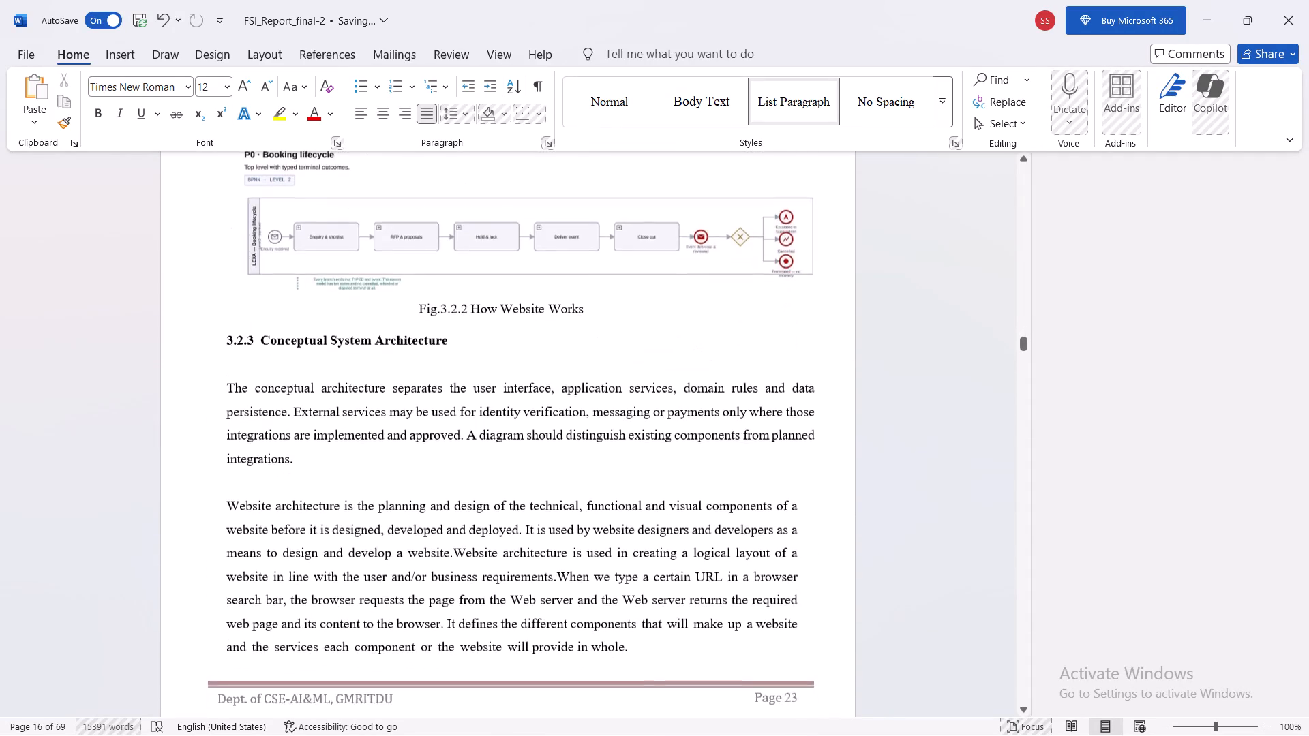
scroll(589, 551, "down", 4)
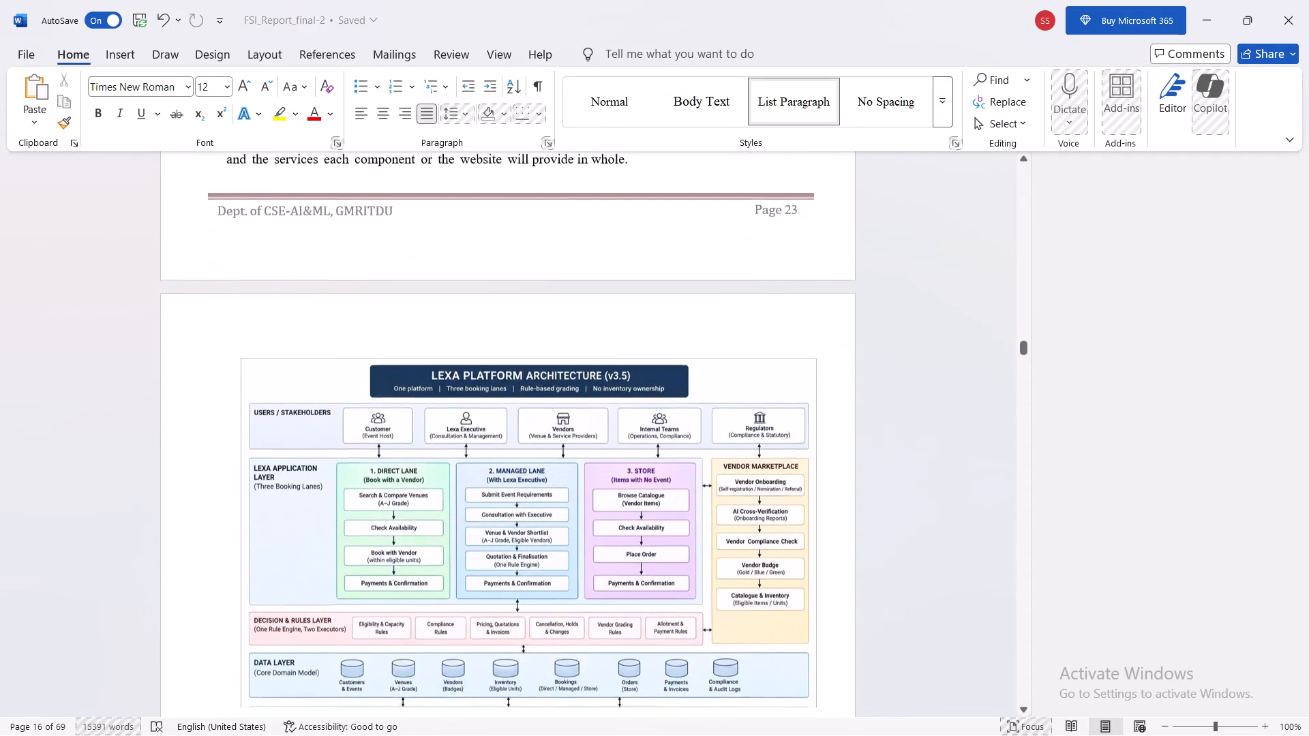
scroll(589, 551, "down", 4)
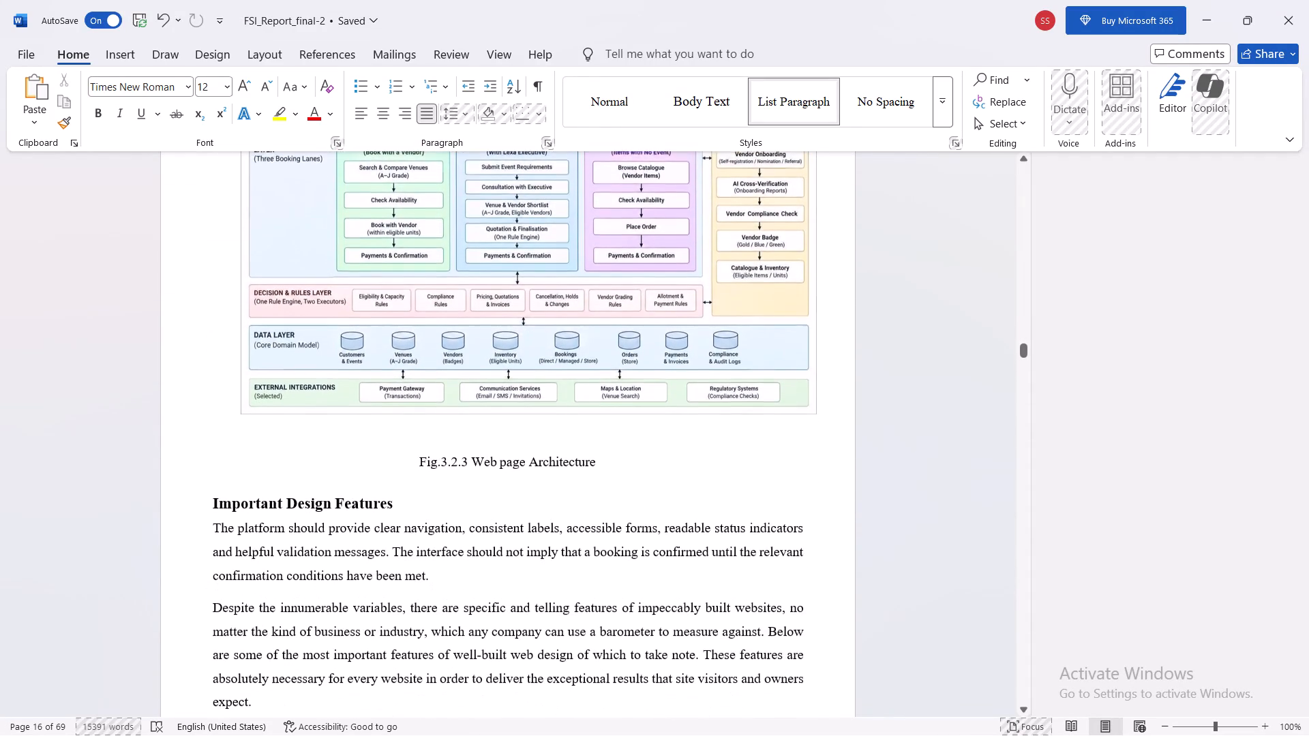
scroll(589, 551, "down", 3)
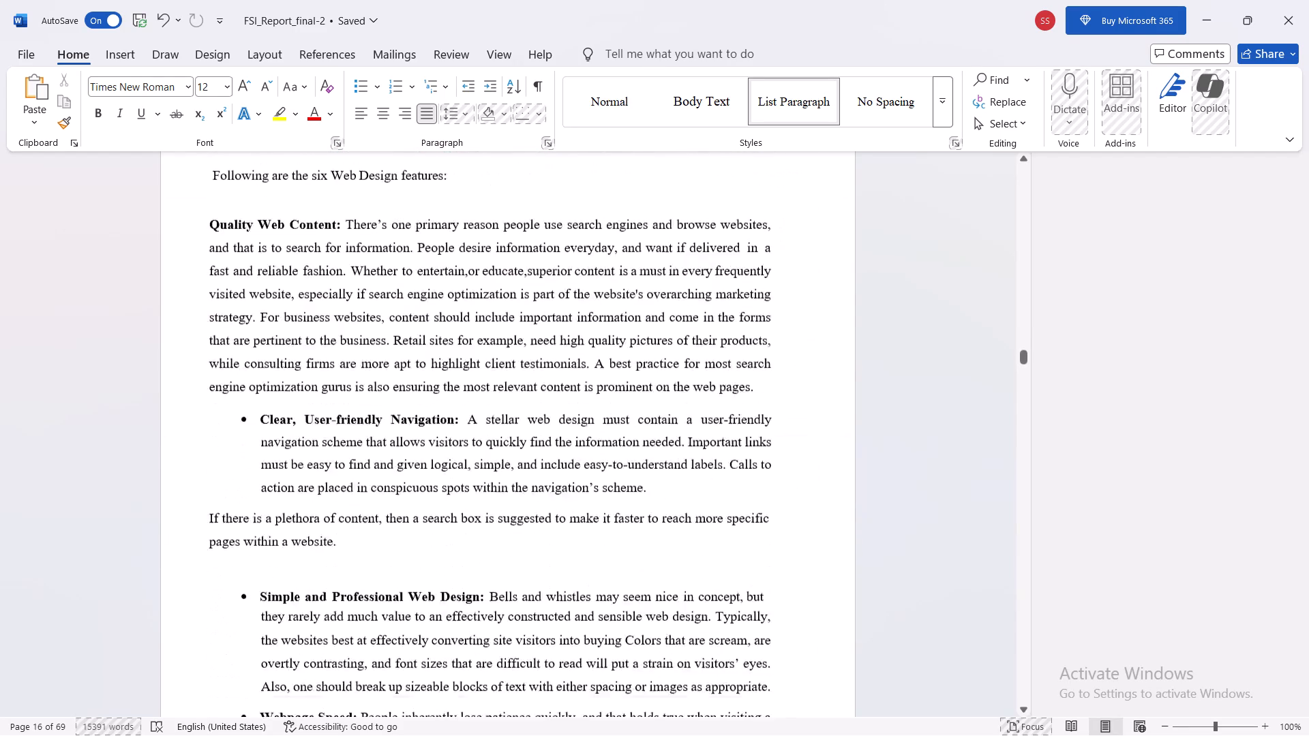
scroll(589, 551, "down", 3)
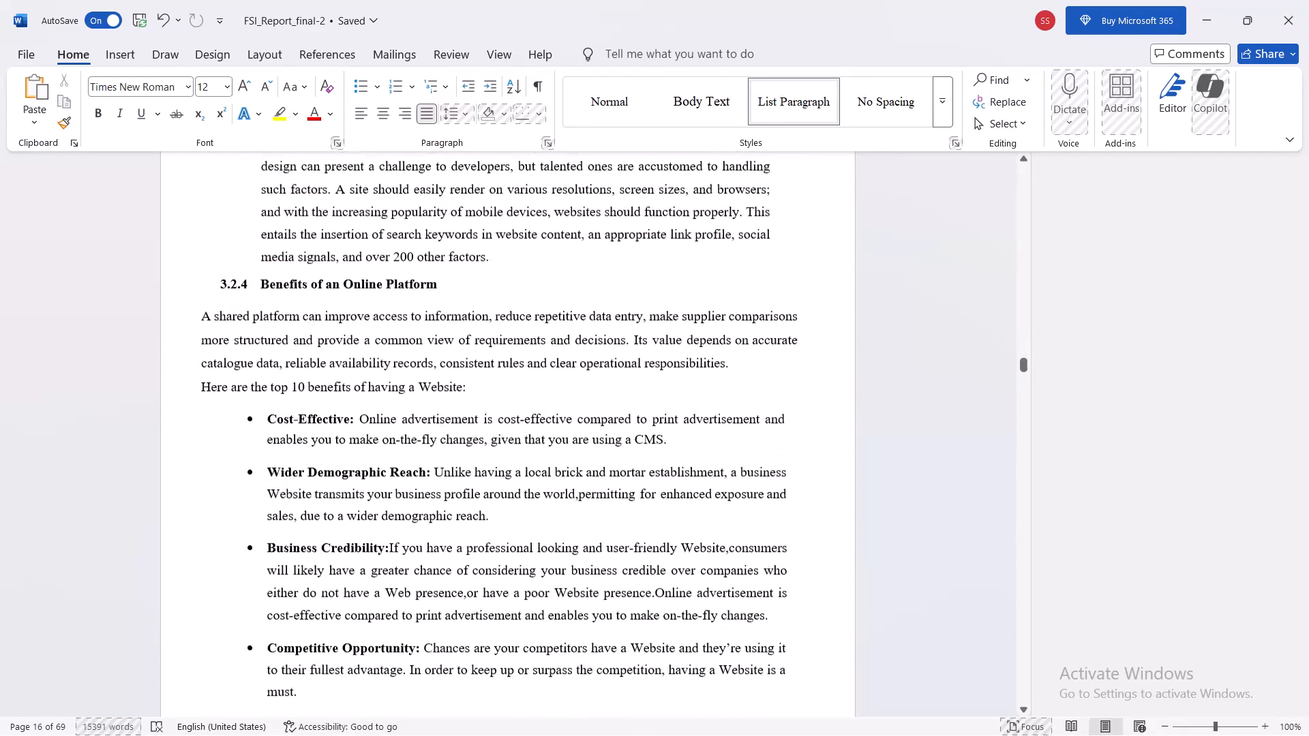
scroll(589, 551, "down", 3)
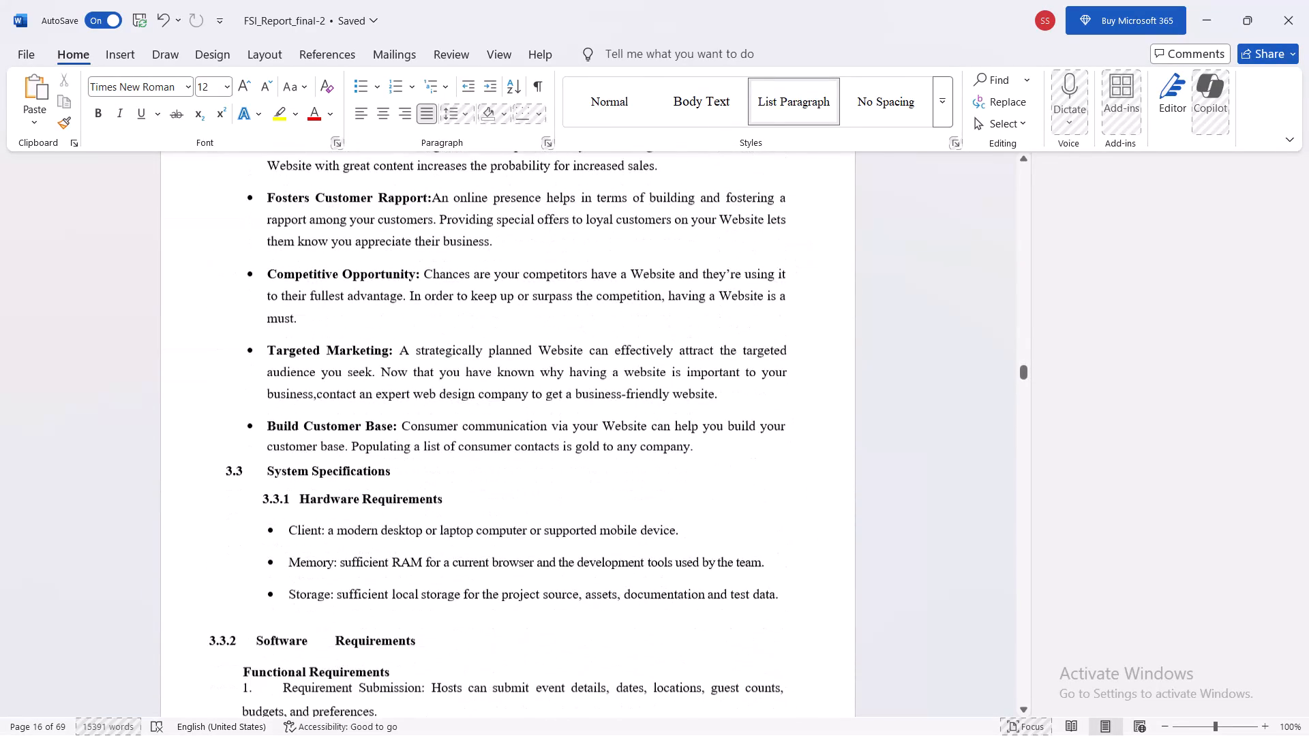
scroll(589, 551, "down", 3)
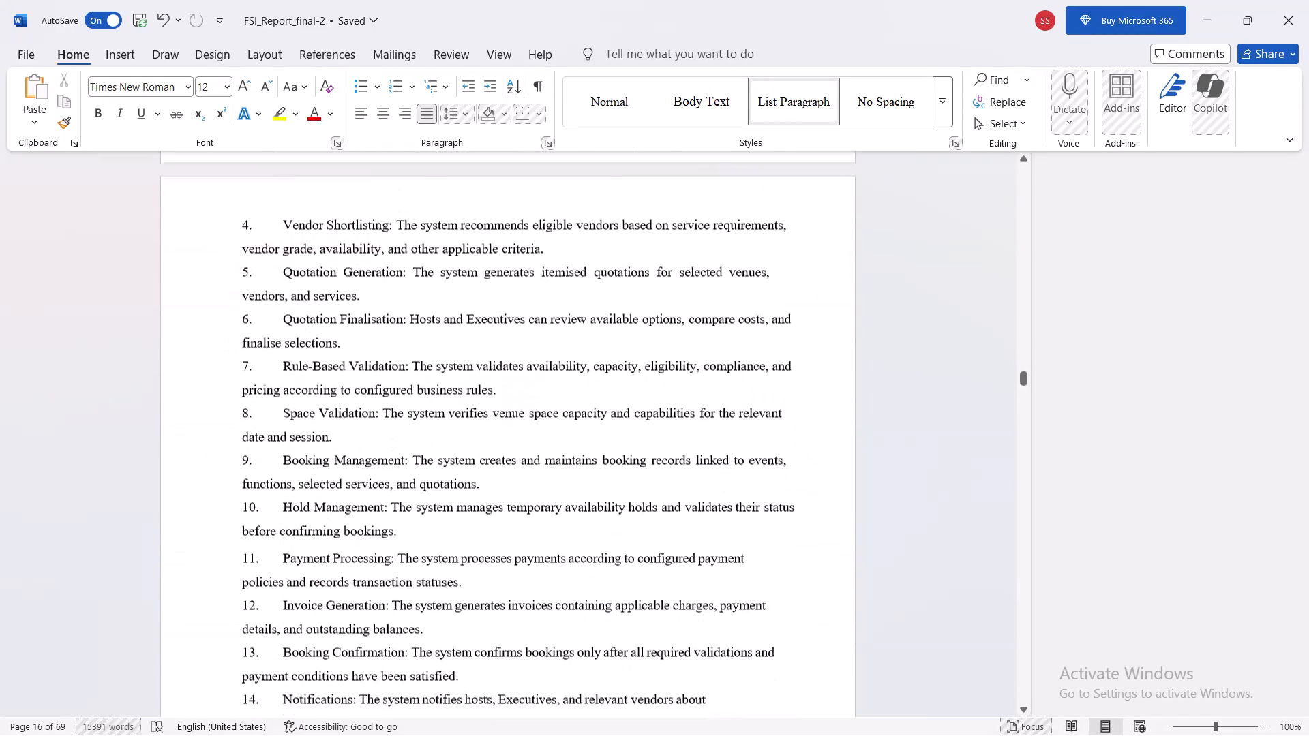
scroll(589, 551, "down", 3)
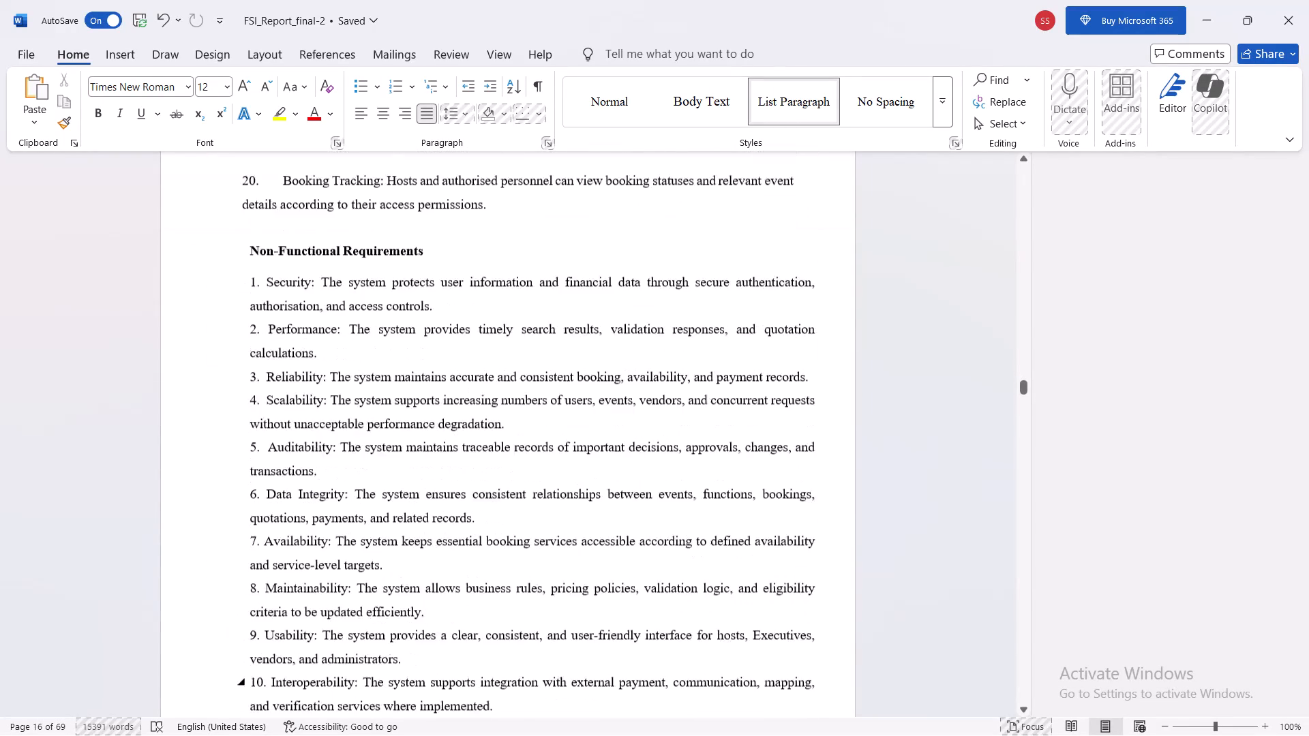
scroll(589, 551, "down", 3)
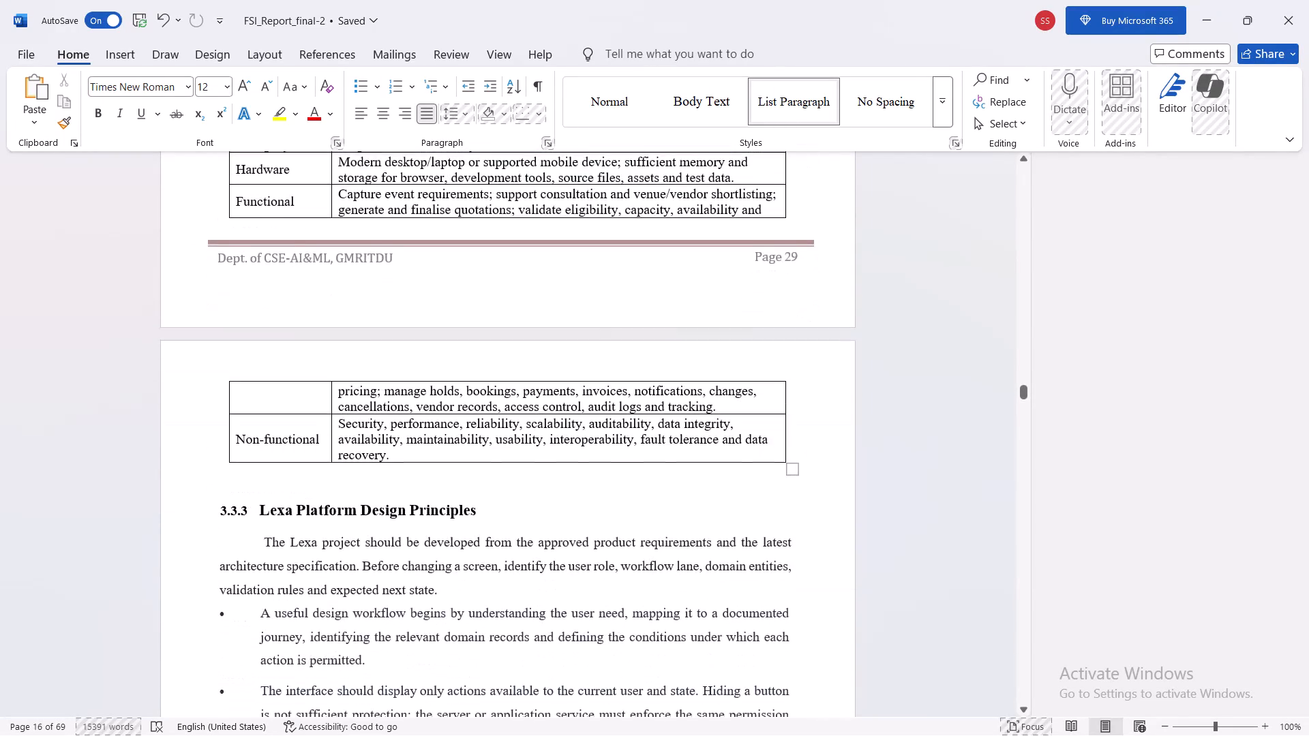
scroll(589, 551, "down", 1)
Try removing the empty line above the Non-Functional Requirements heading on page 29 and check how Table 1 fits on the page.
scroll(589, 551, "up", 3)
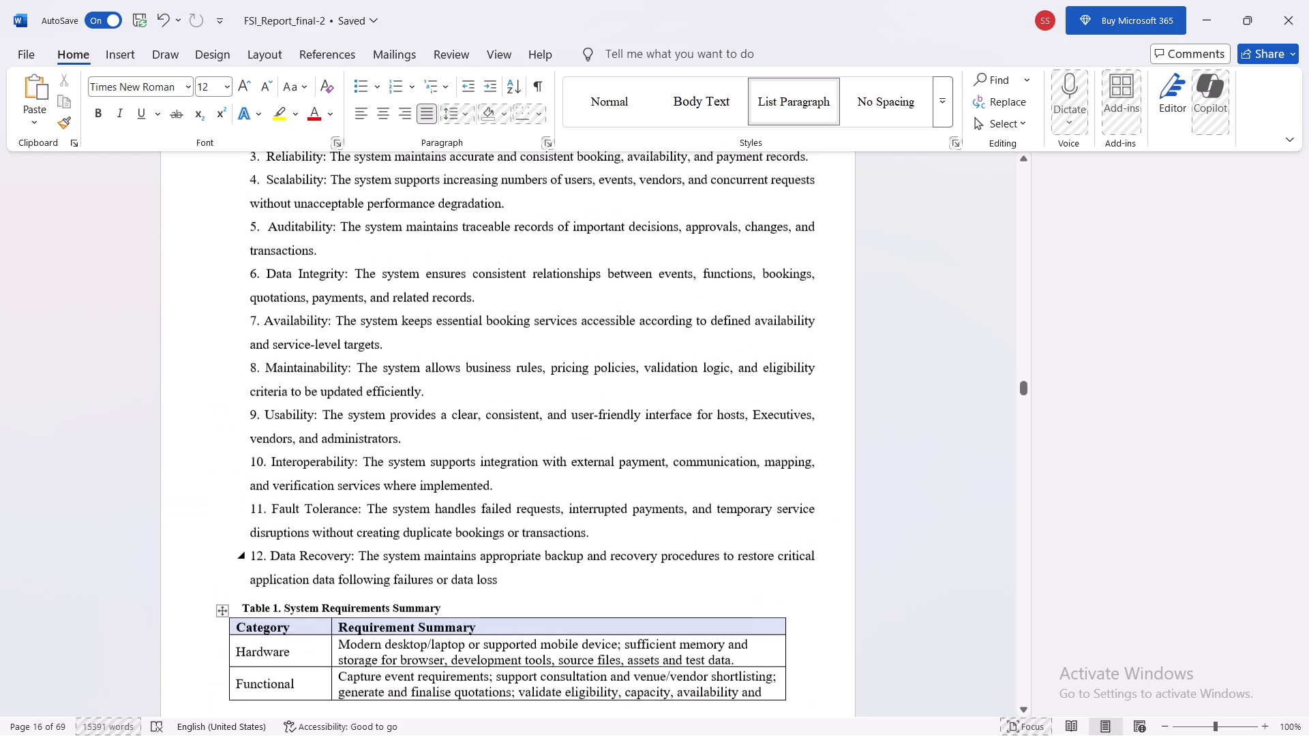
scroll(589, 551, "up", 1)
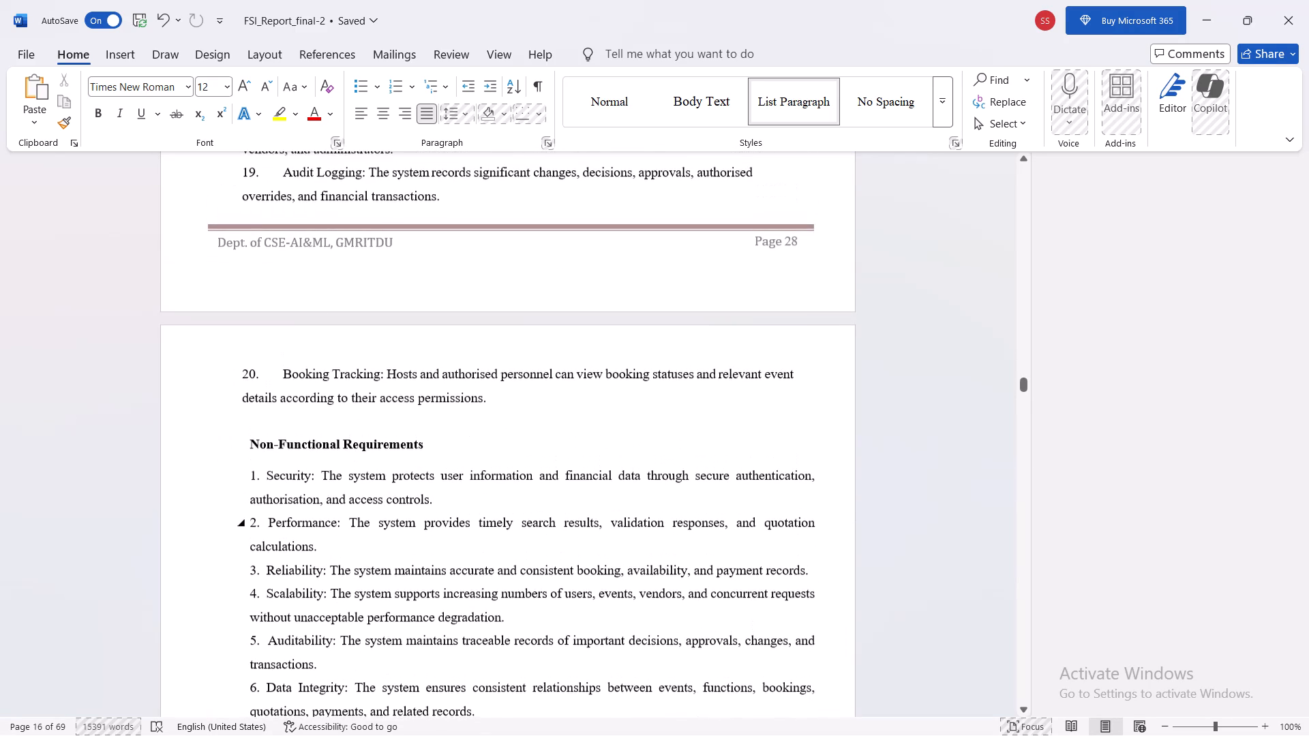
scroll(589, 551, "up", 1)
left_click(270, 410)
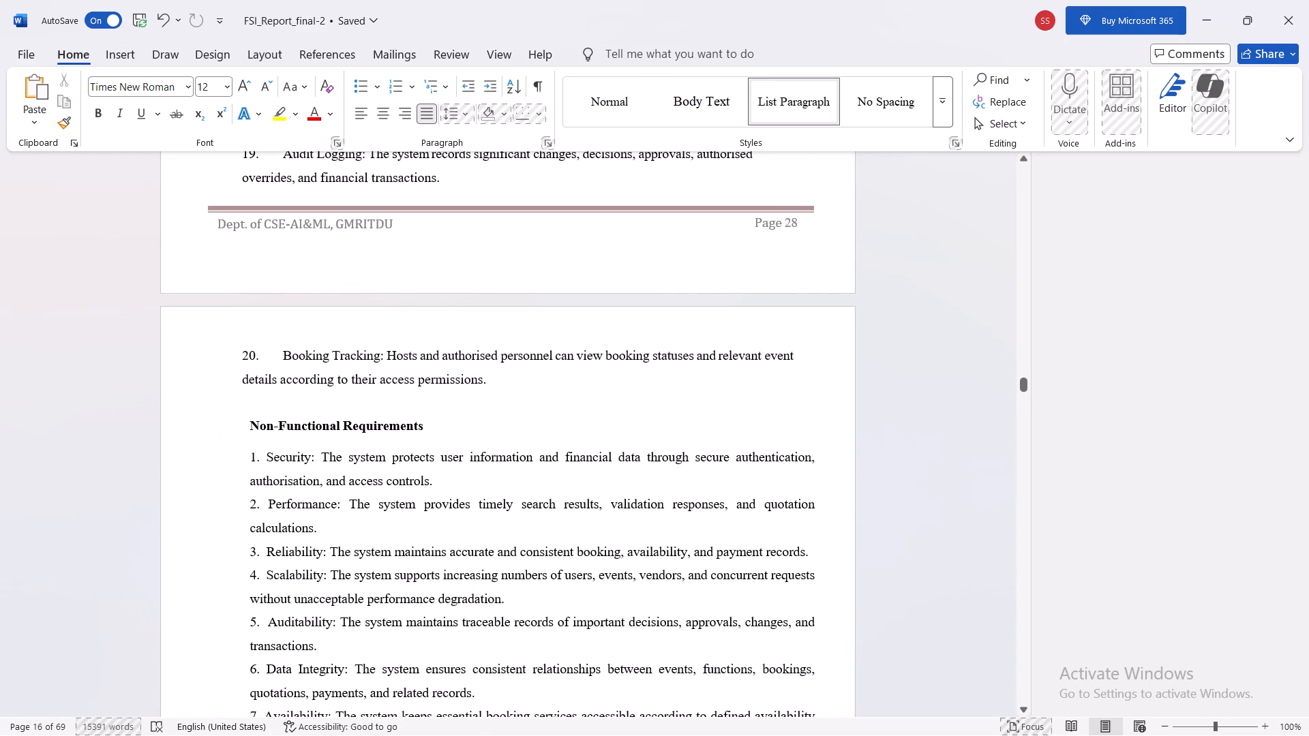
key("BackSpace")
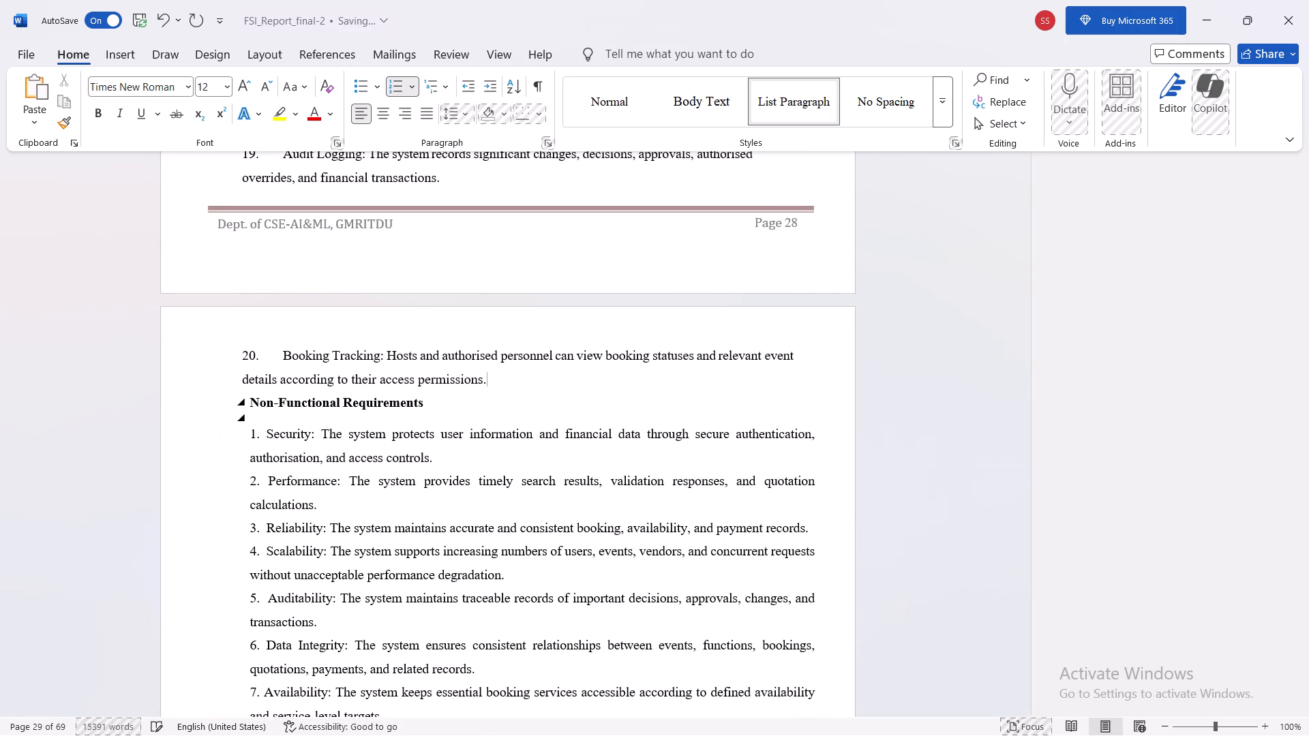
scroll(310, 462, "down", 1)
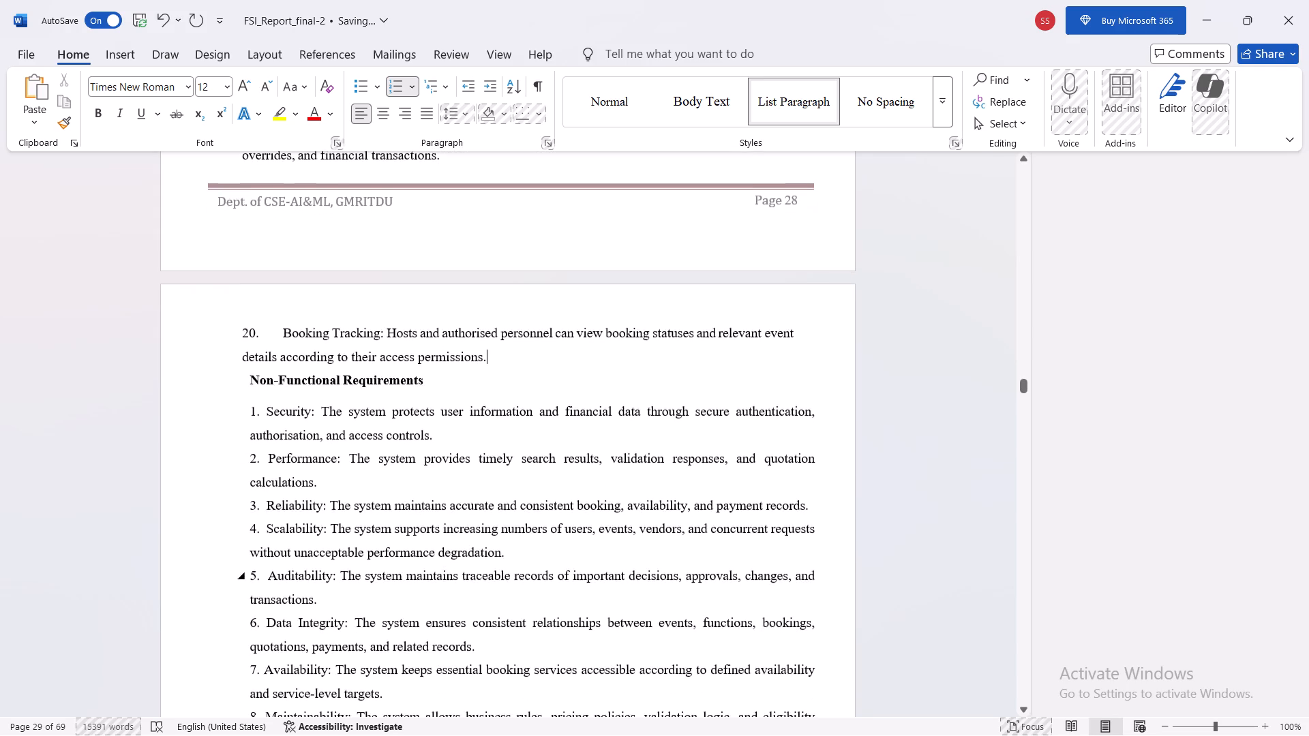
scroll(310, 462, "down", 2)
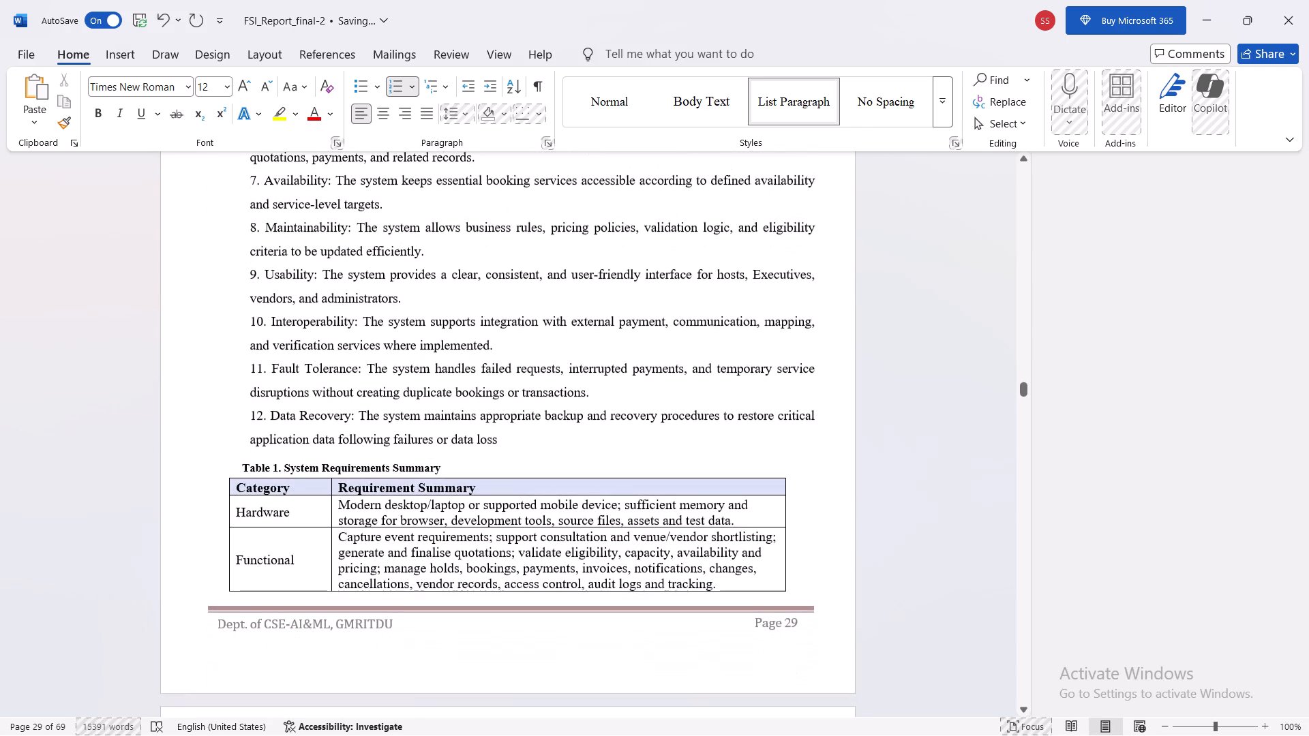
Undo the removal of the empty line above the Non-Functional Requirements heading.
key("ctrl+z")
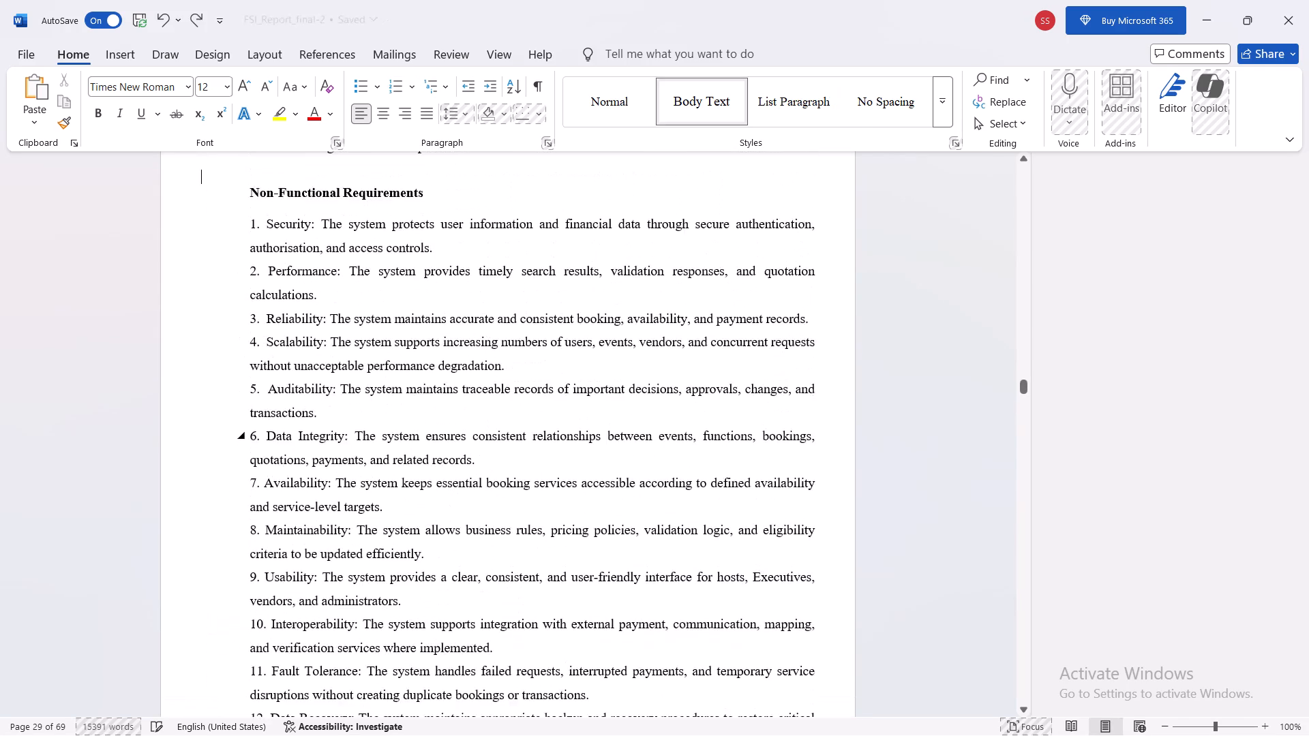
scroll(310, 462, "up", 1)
Examine the page layout, screenshots and footers from Table 1 on page 29 through numbered item 3 on page 32.
scroll(310, 462, "down", 2)
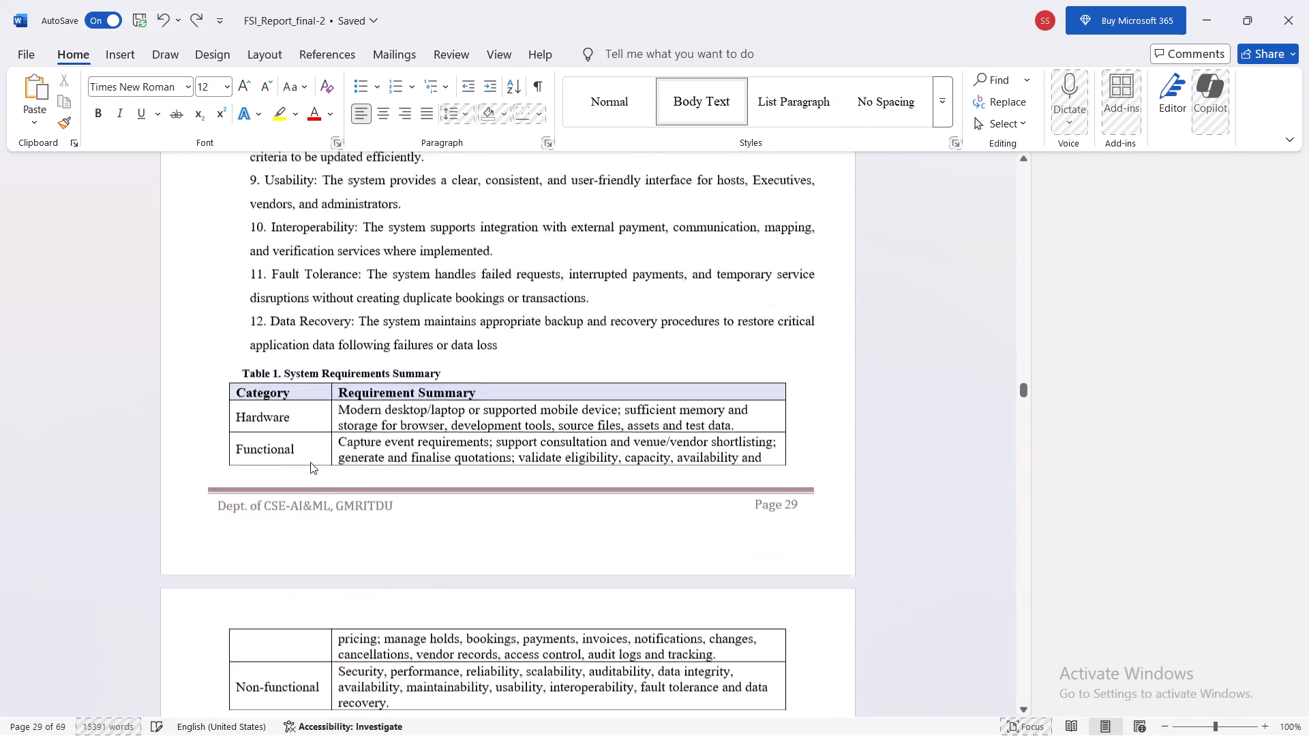
scroll(310, 462, "down", 4)
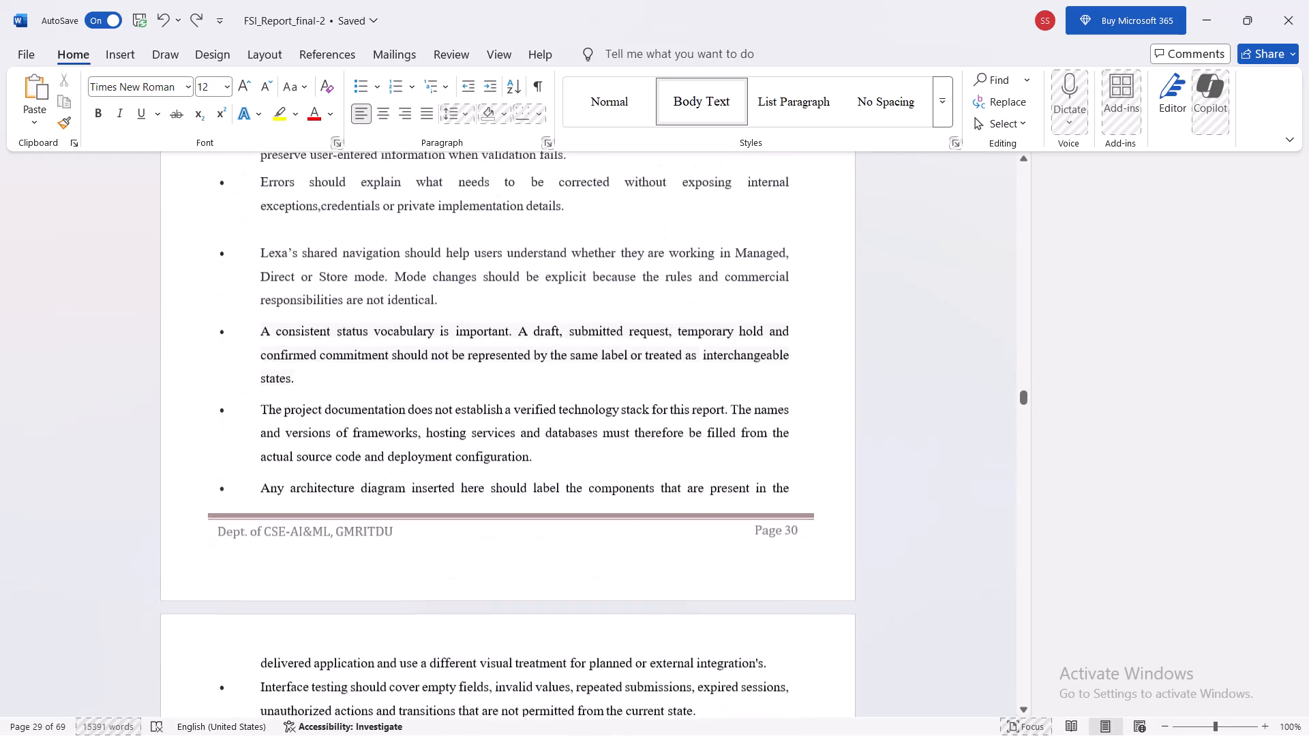
scroll(310, 462, "down", 4)
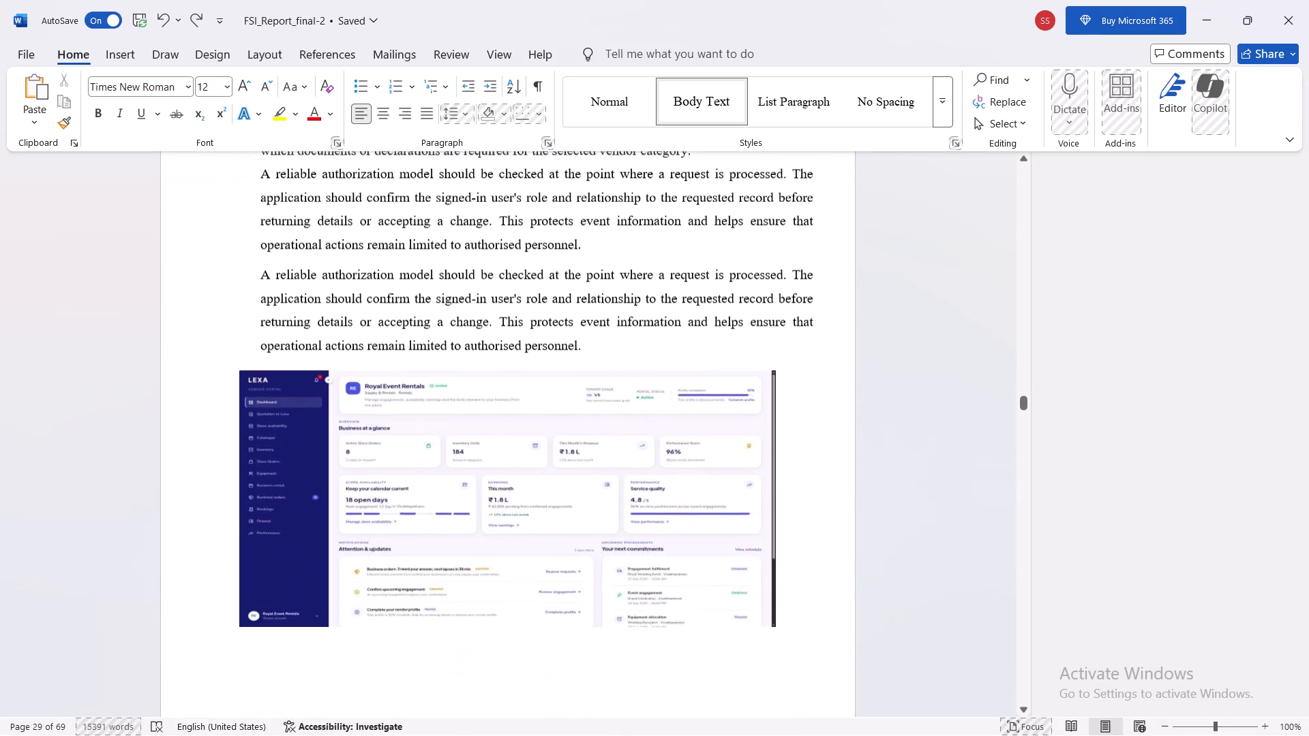
scroll(310, 462, "down", 1)
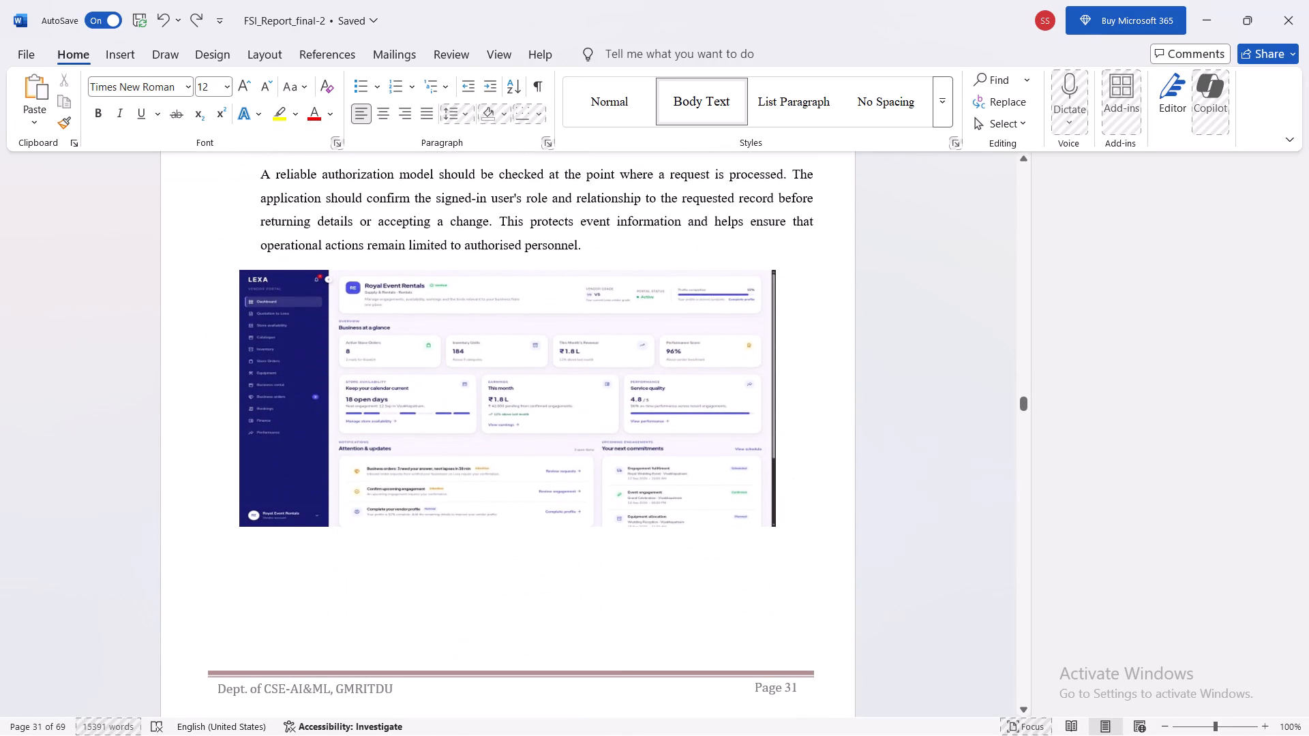
scroll(310, 462, "down", 1)
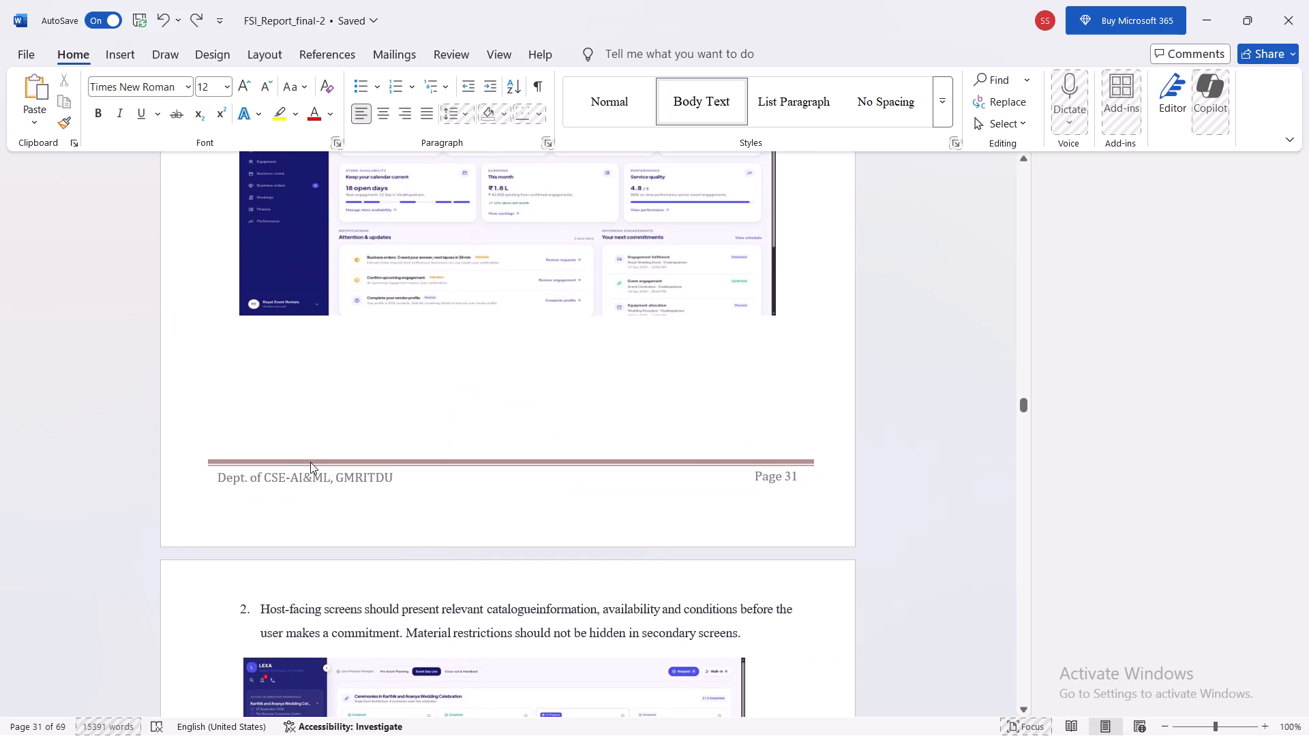
scroll(310, 462, "down", 2)
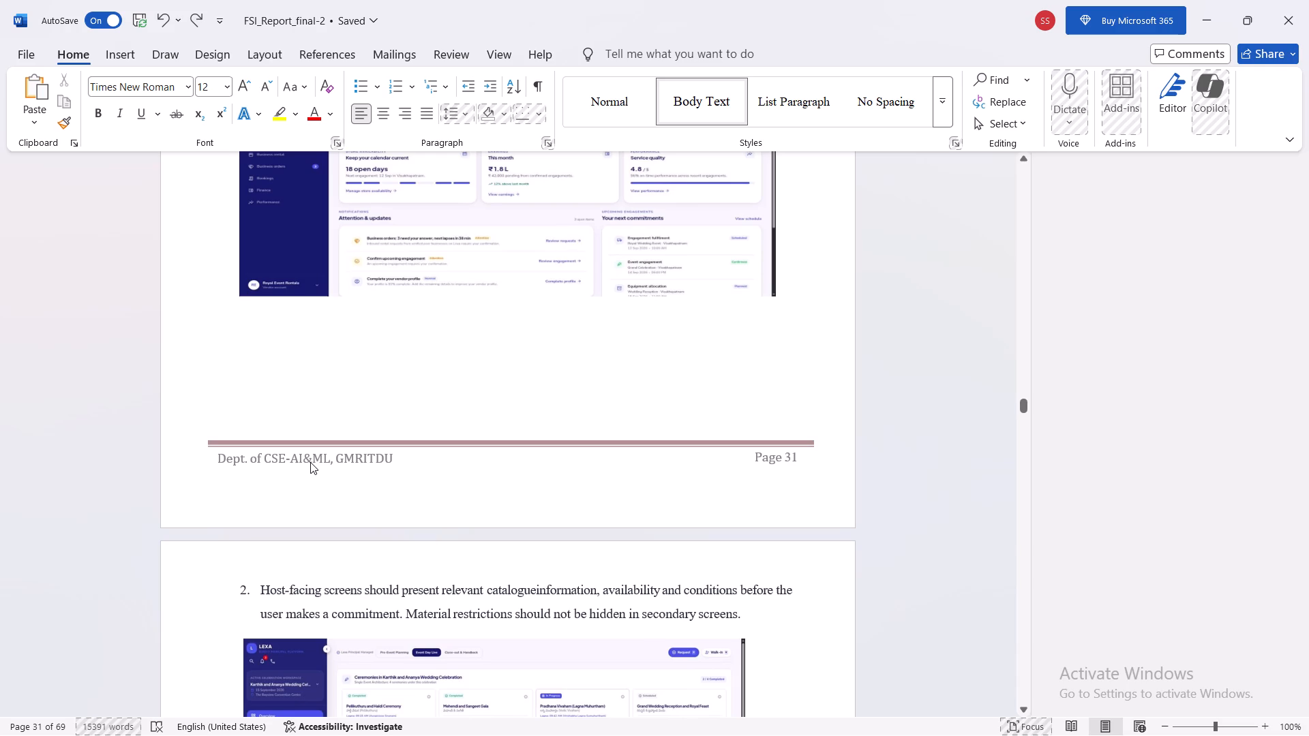
scroll(310, 462, "down", 1)
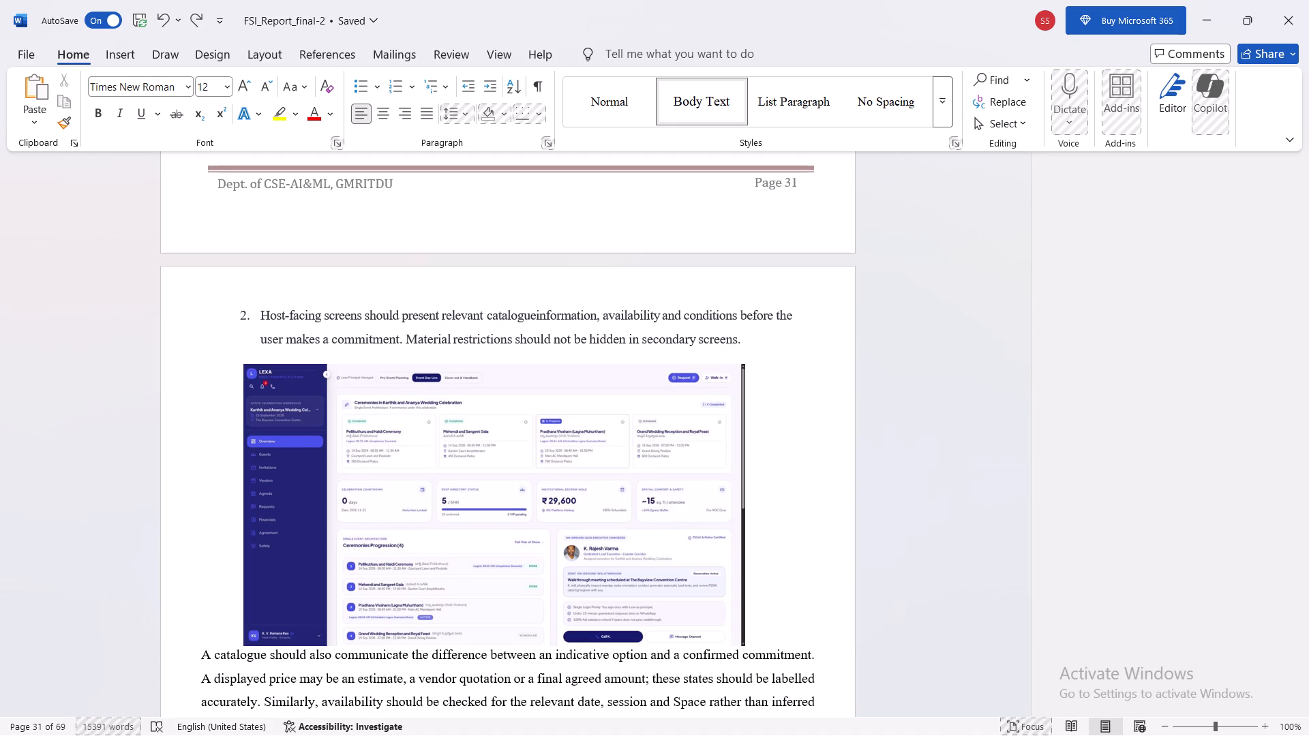
scroll(310, 462, "down", 1)
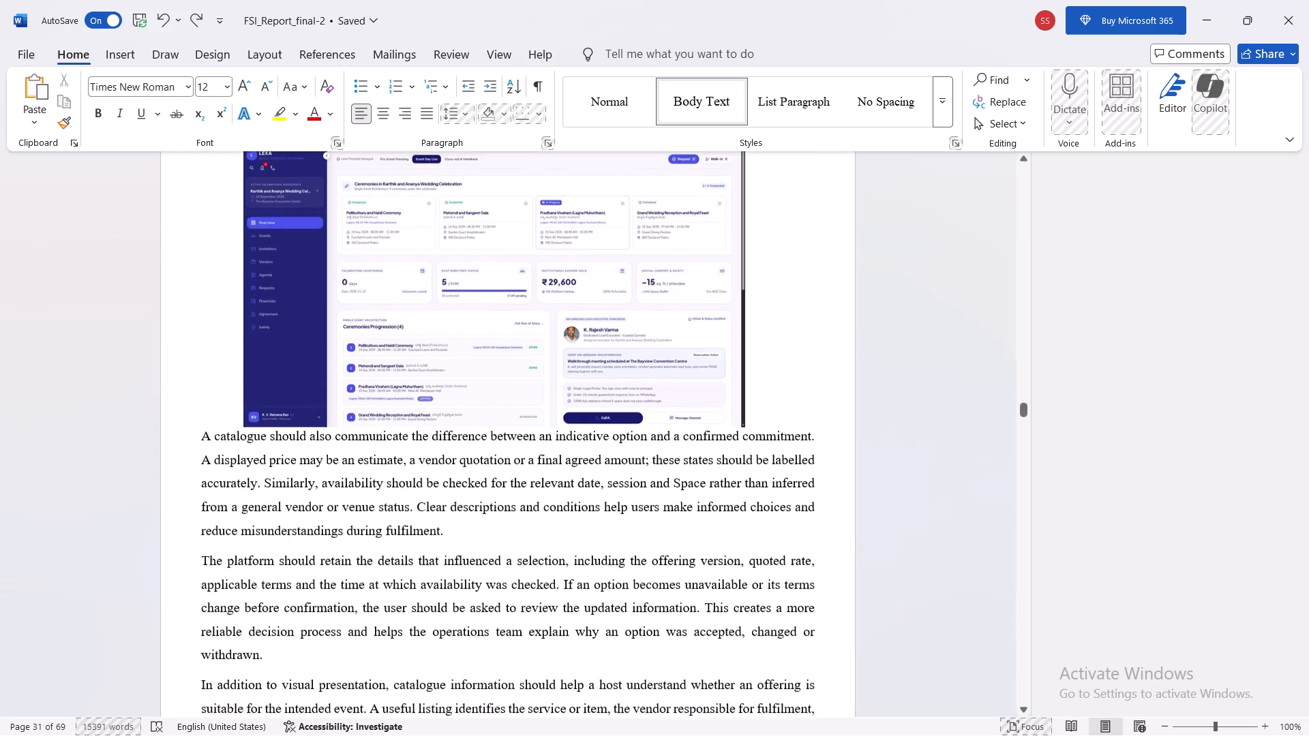
scroll(310, 462, "down", 1)
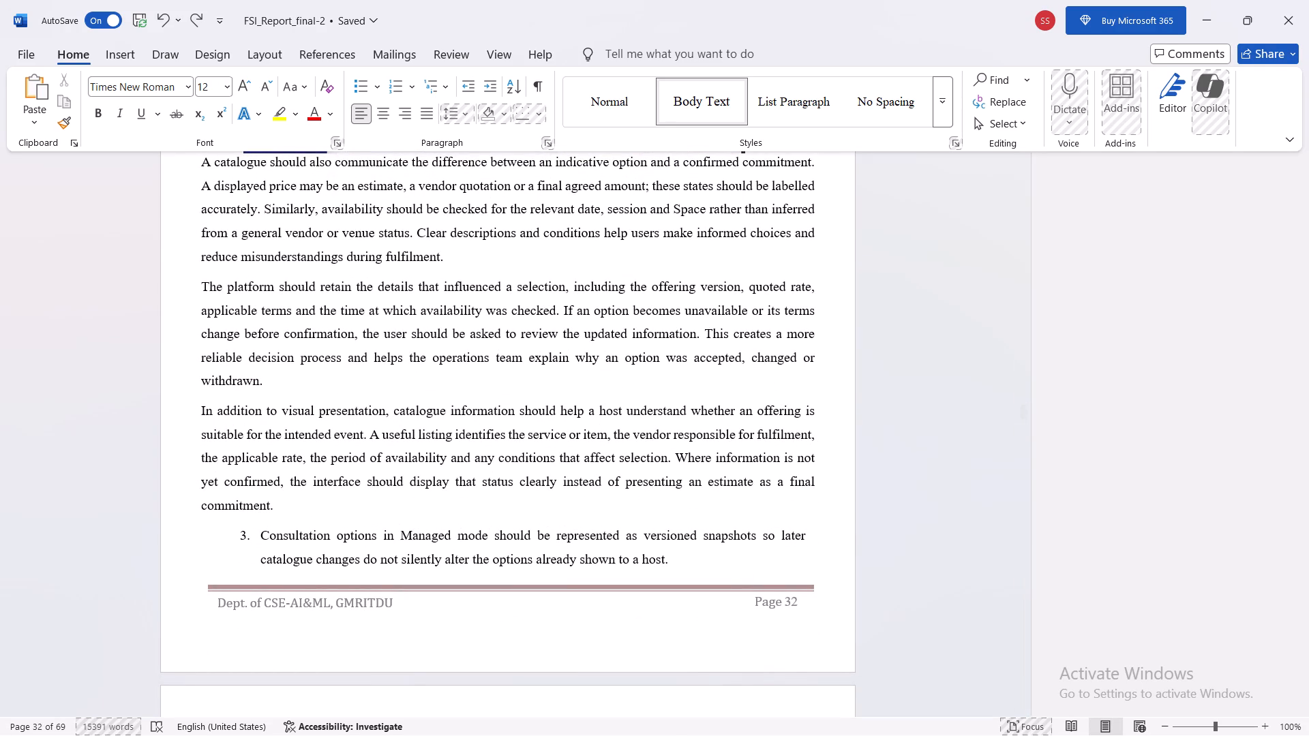
scroll(310, 462, "down", 1)
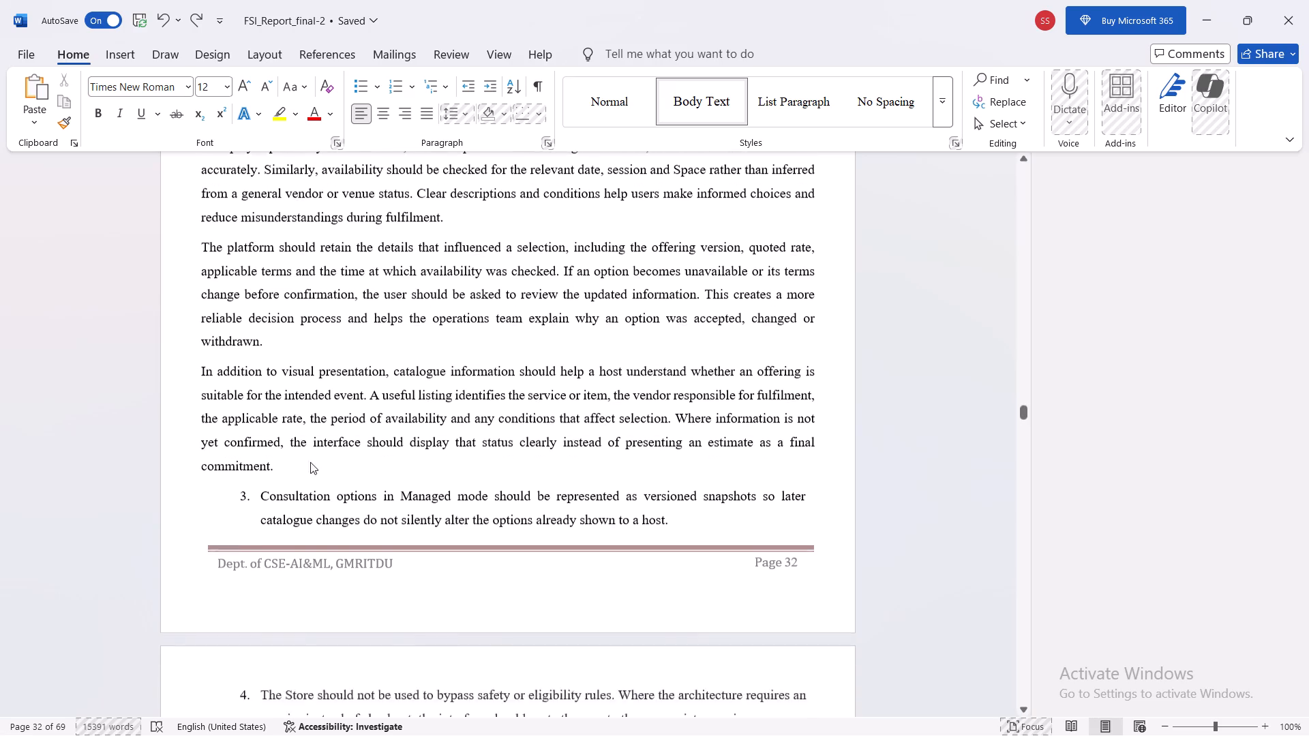
scroll(310, 462, "down", 1)
Recheck the layout, screenshots and footers around numbered items 2 and 3 on pages 31 and 32.
scroll(310, 462, "up", 1)
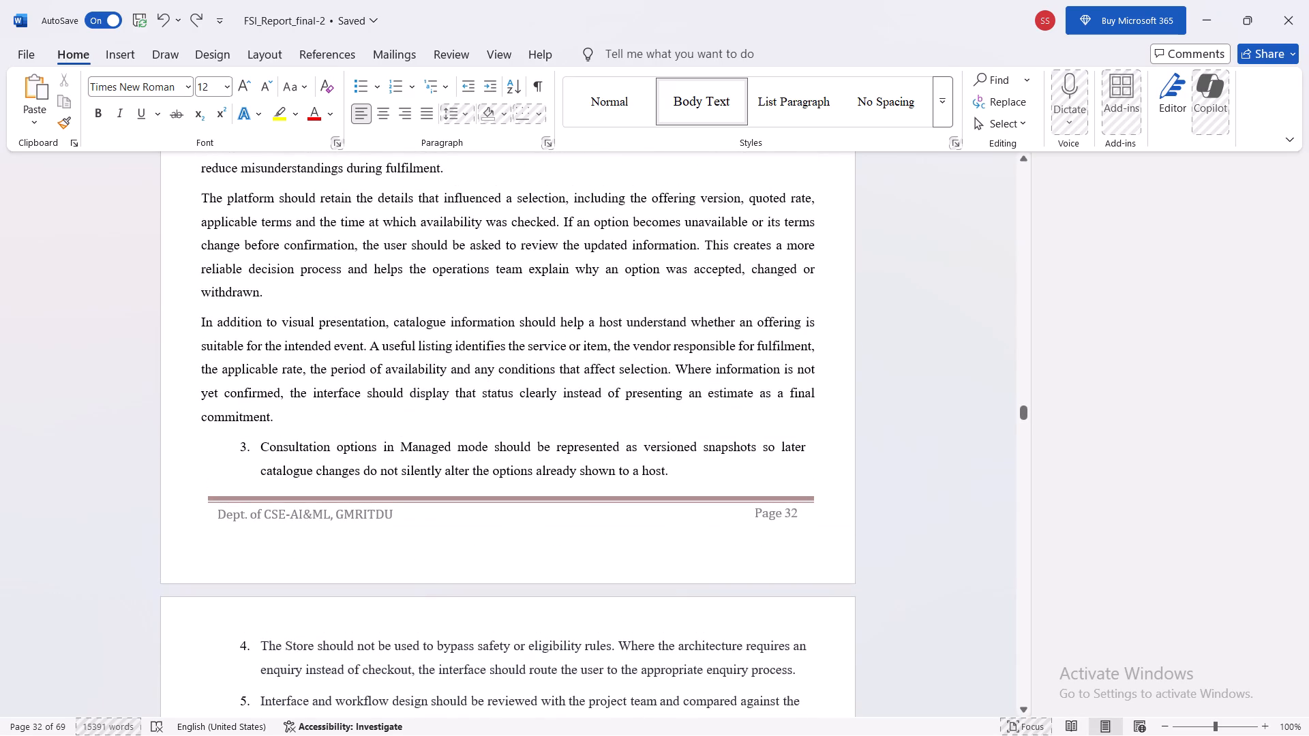
scroll(262, 463, "down", 1)
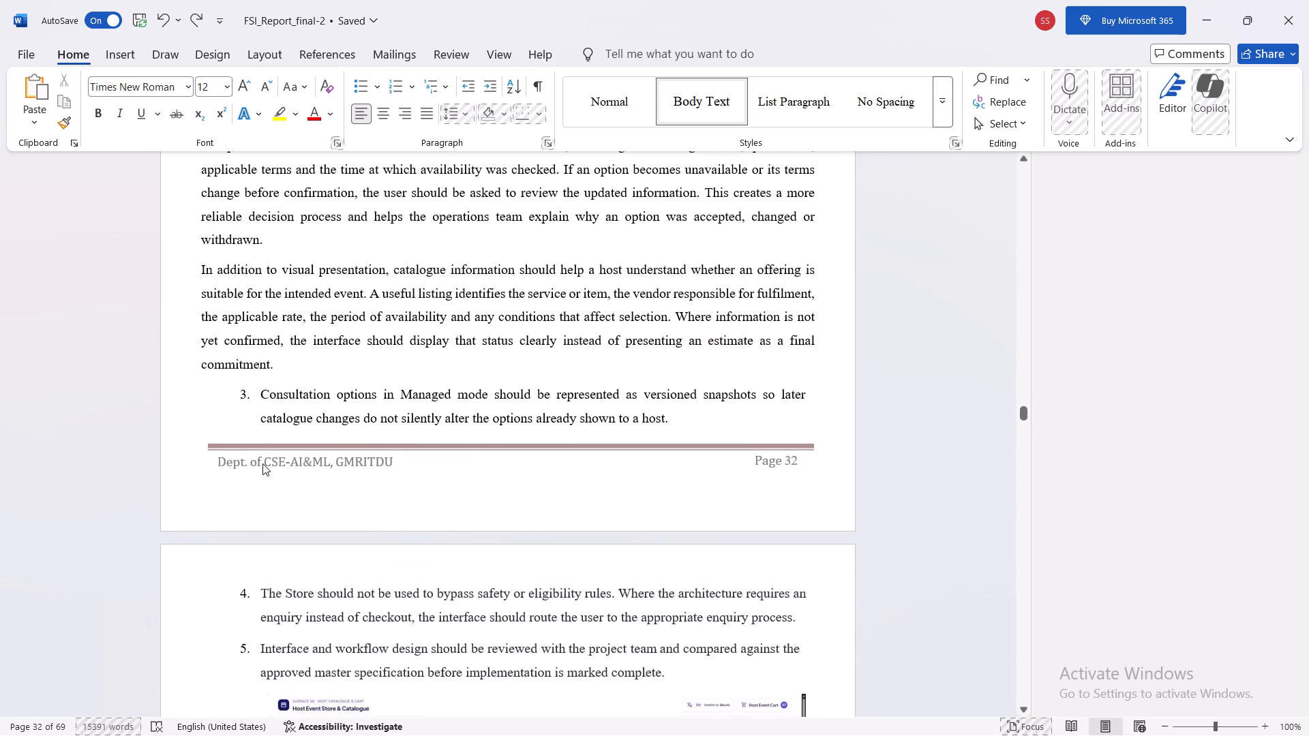
scroll(262, 463, "up", 1)
scroll(262, 463, "down", 1)
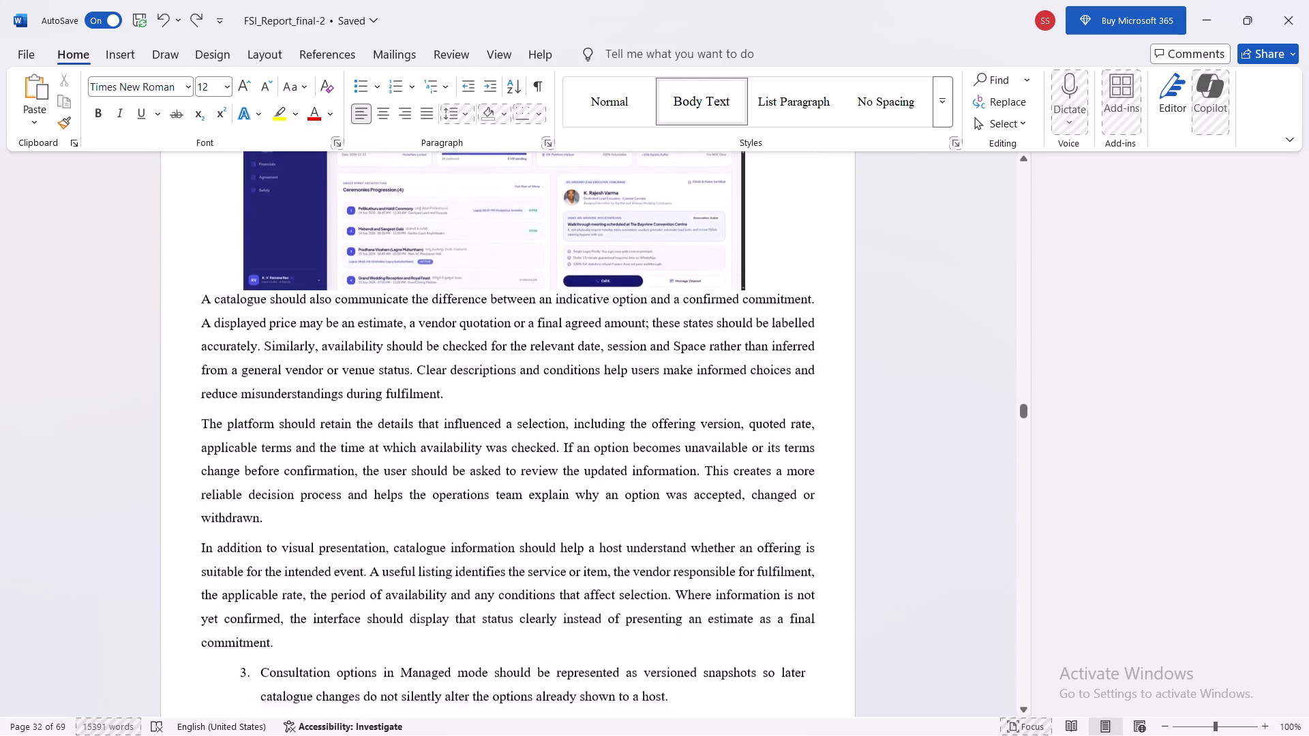
scroll(262, 463, "down", 1)
scroll(262, 463, "up", 3)
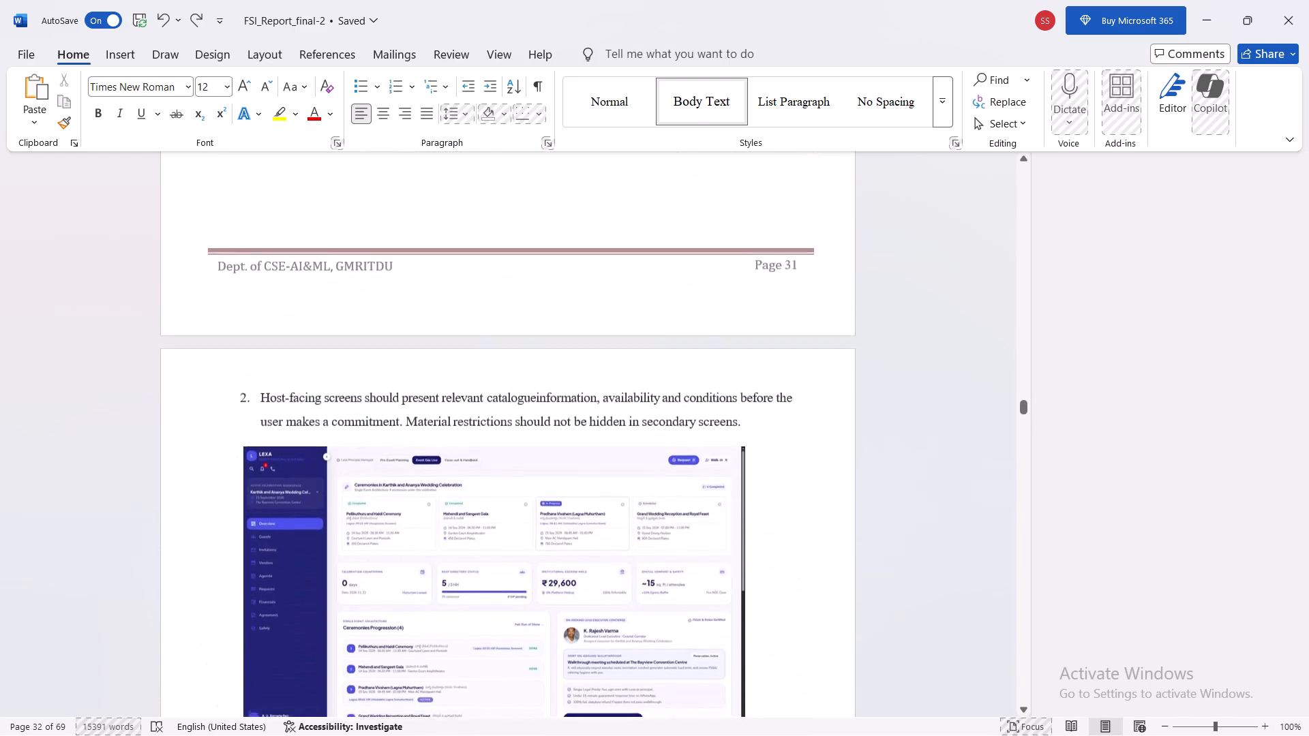
scroll(262, 463, "up", 3)
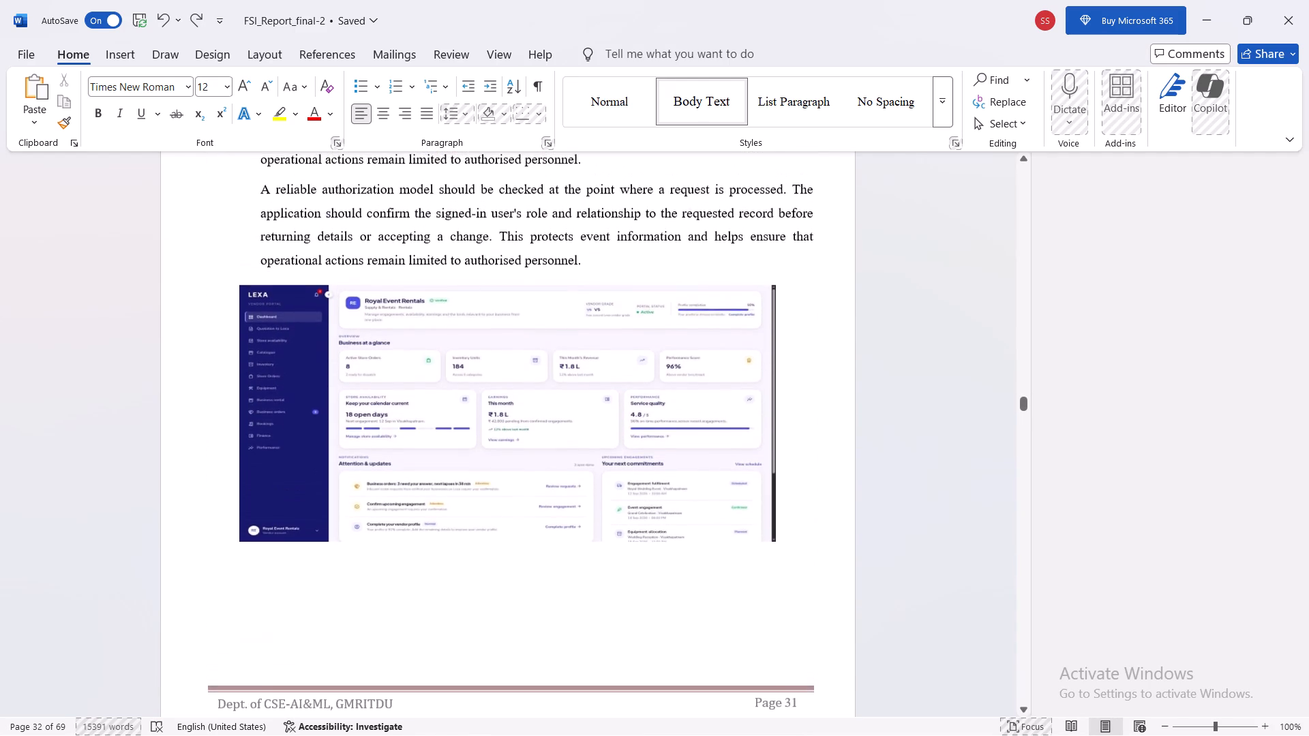
scroll(262, 463, "up", 2)
scroll(262, 463, "down", 2)
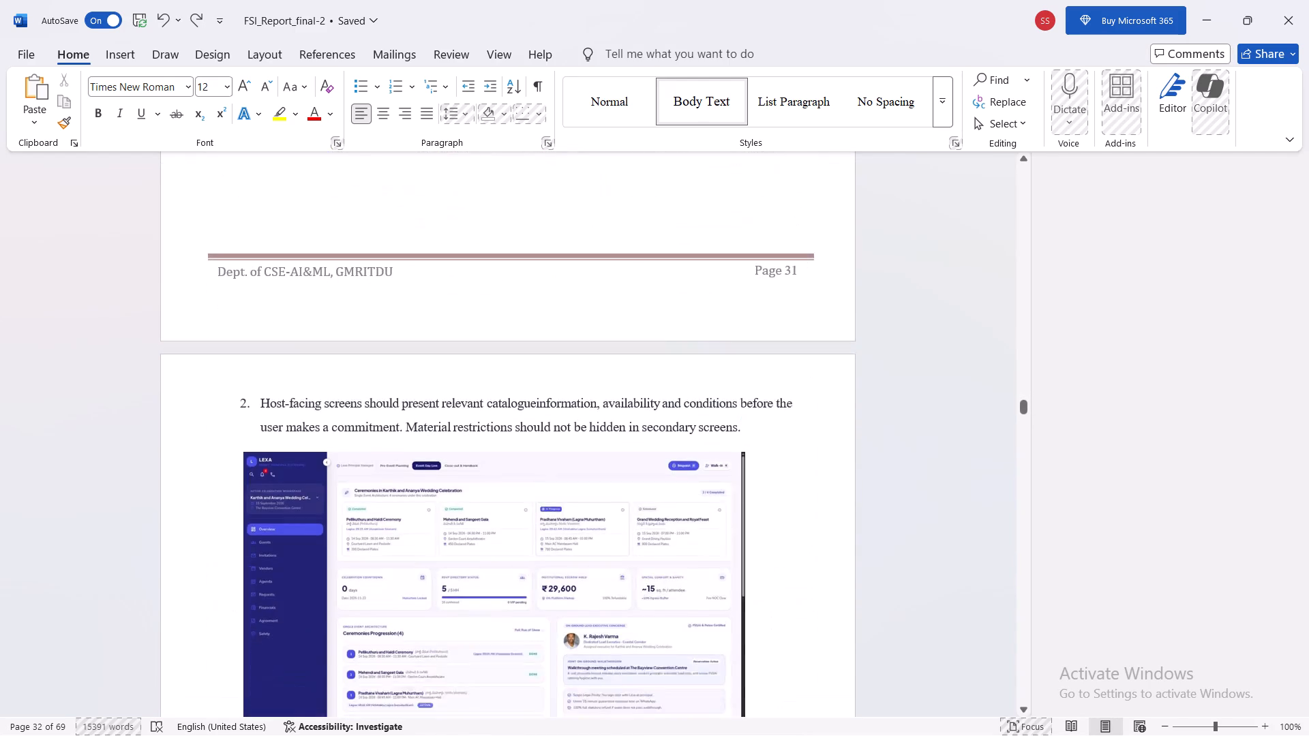
scroll(262, 463, "down", 4)
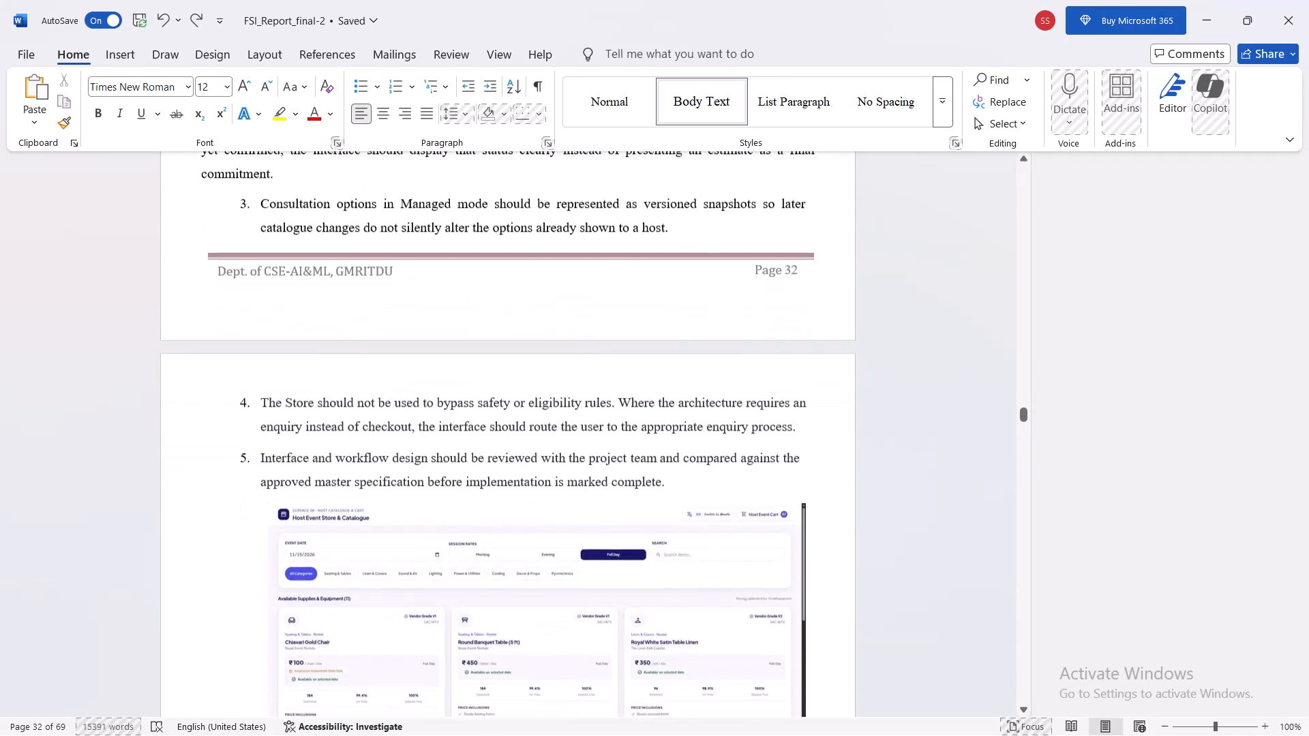
Examine the page layout, screenshots and footers for numbered items 5 through 12 on pages 33 to 36.
scroll(262, 463, "down", 2)
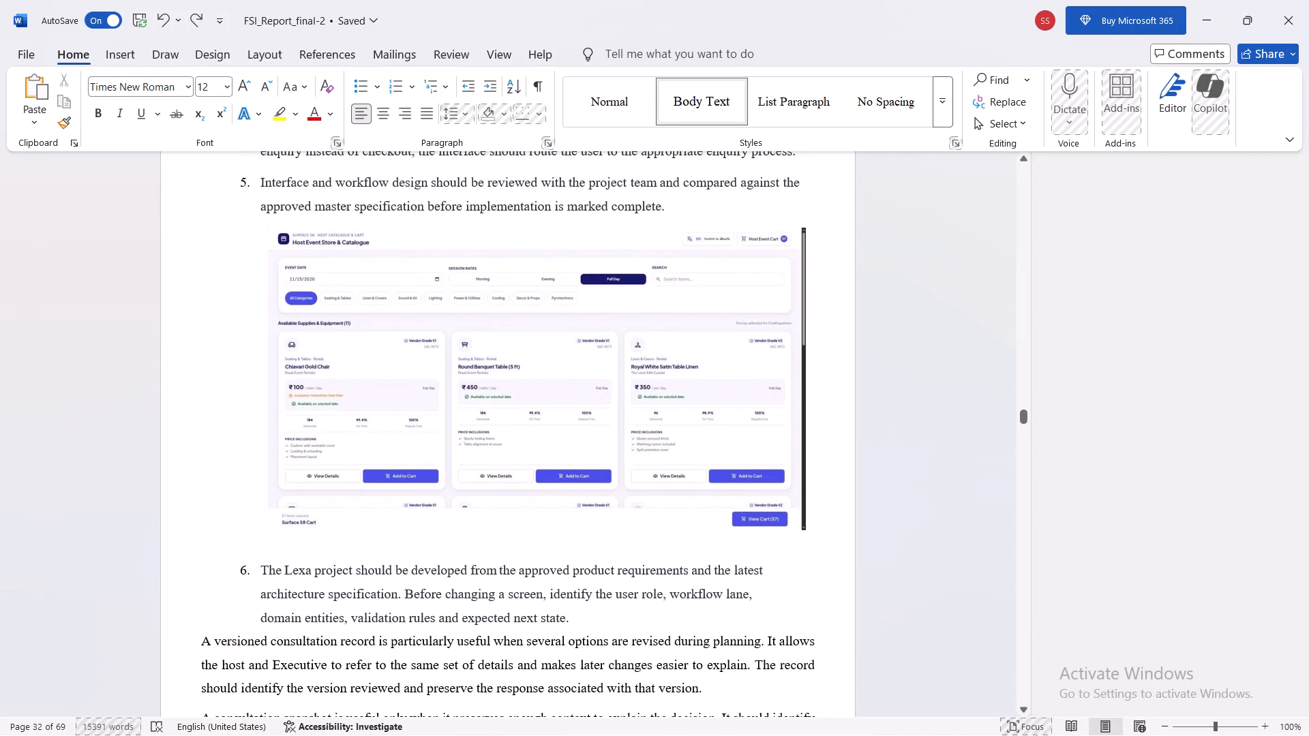
scroll(262, 463, "down", 3)
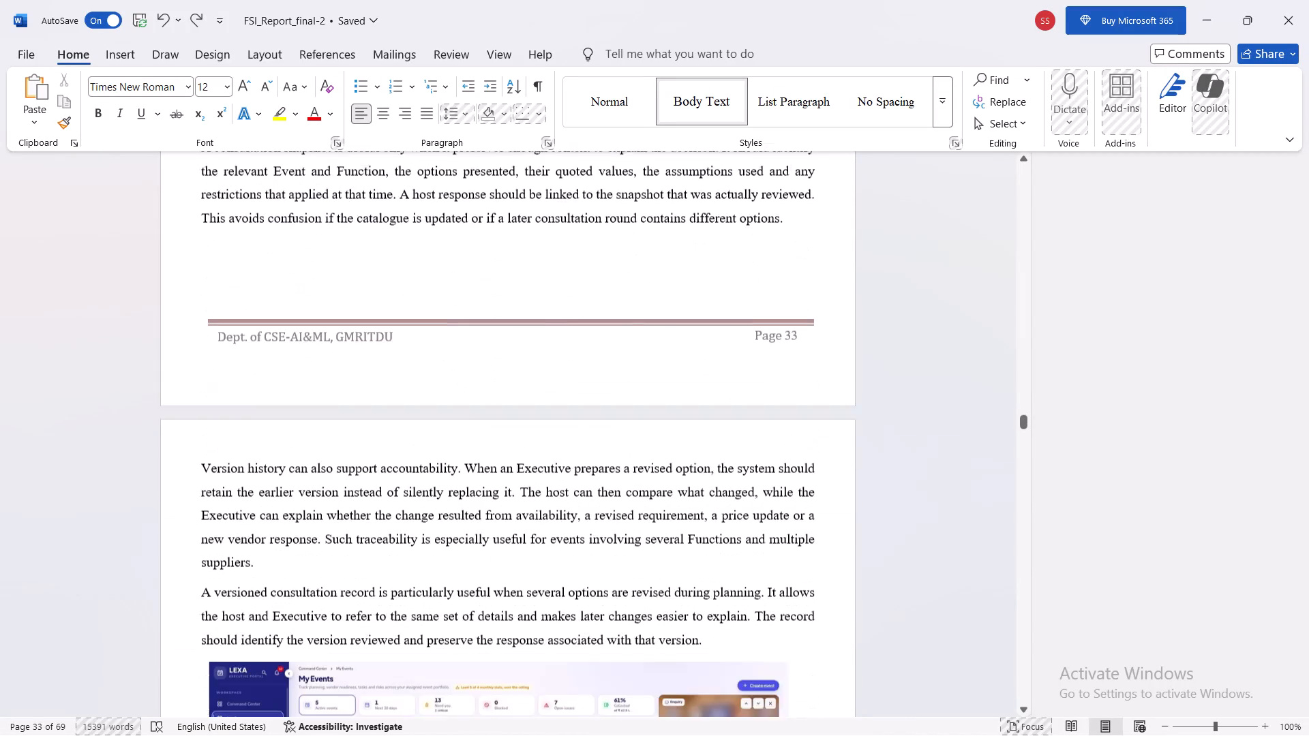
scroll(262, 463, "down", 3)
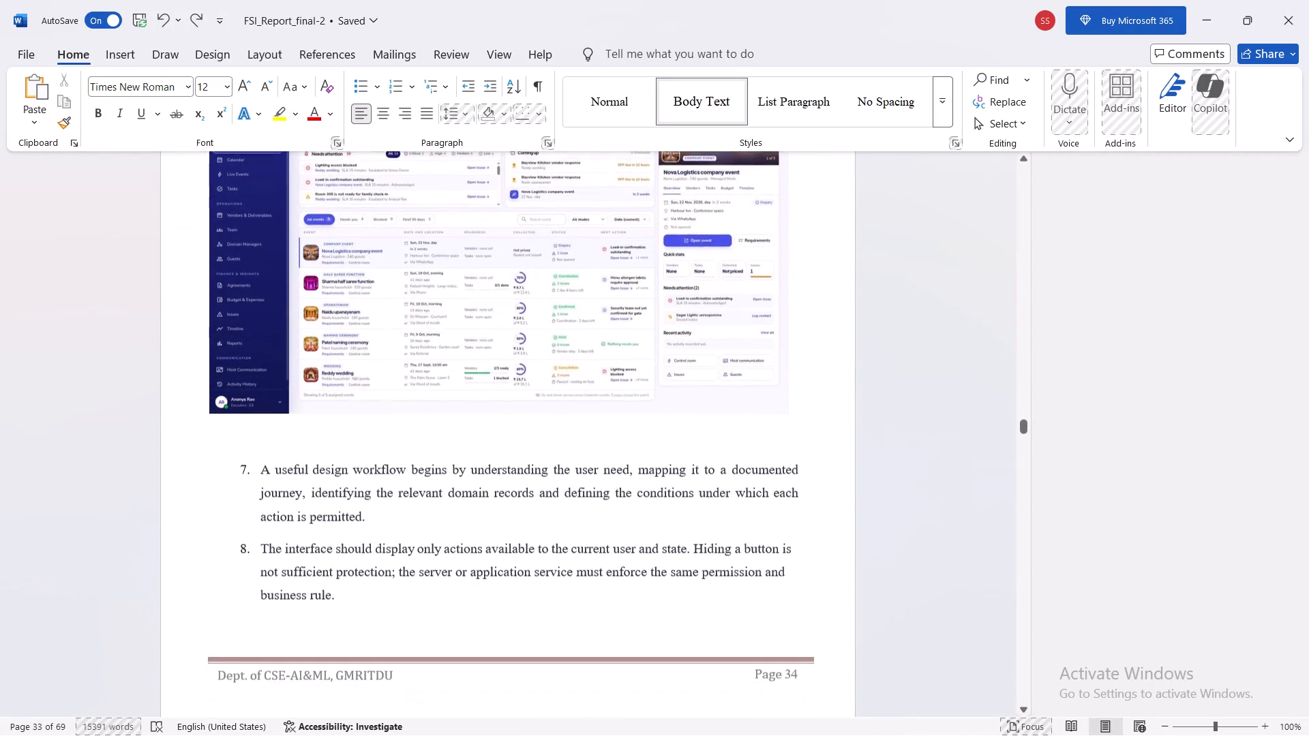
scroll(262, 463, "down", 3)
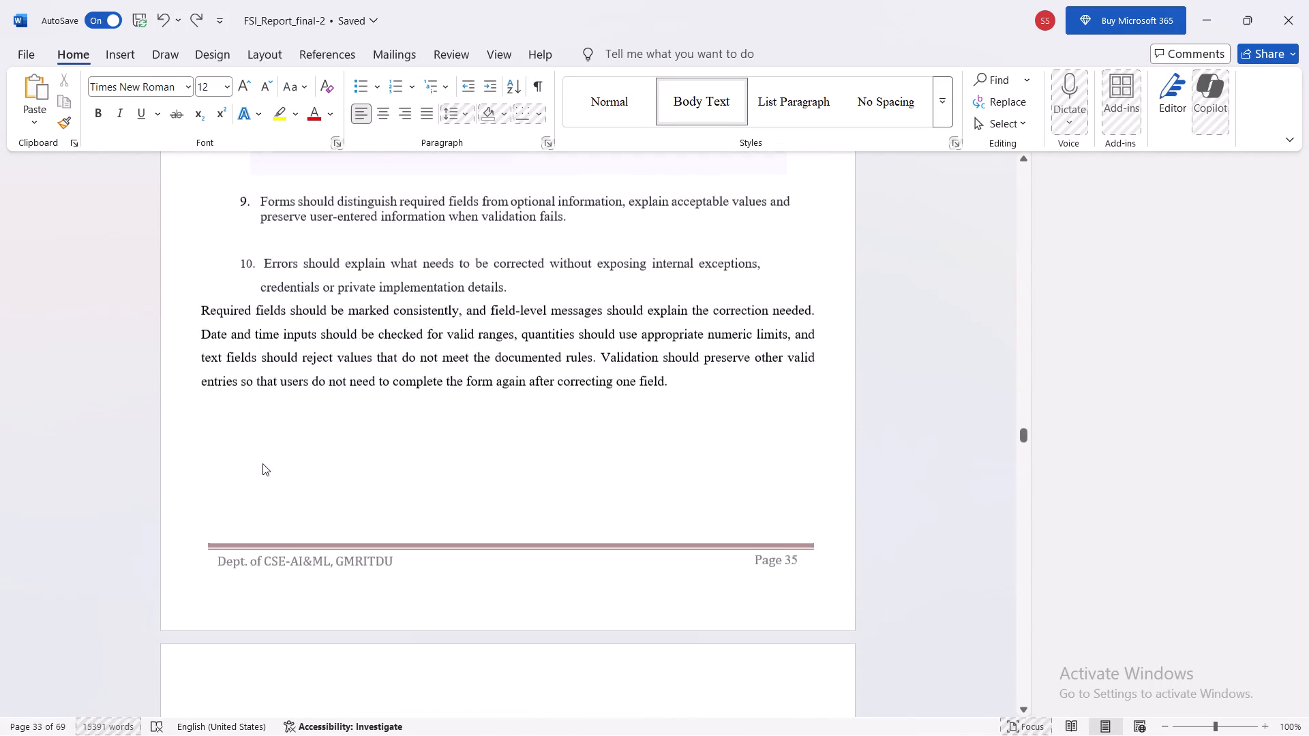
scroll(262, 463, "down", 4)
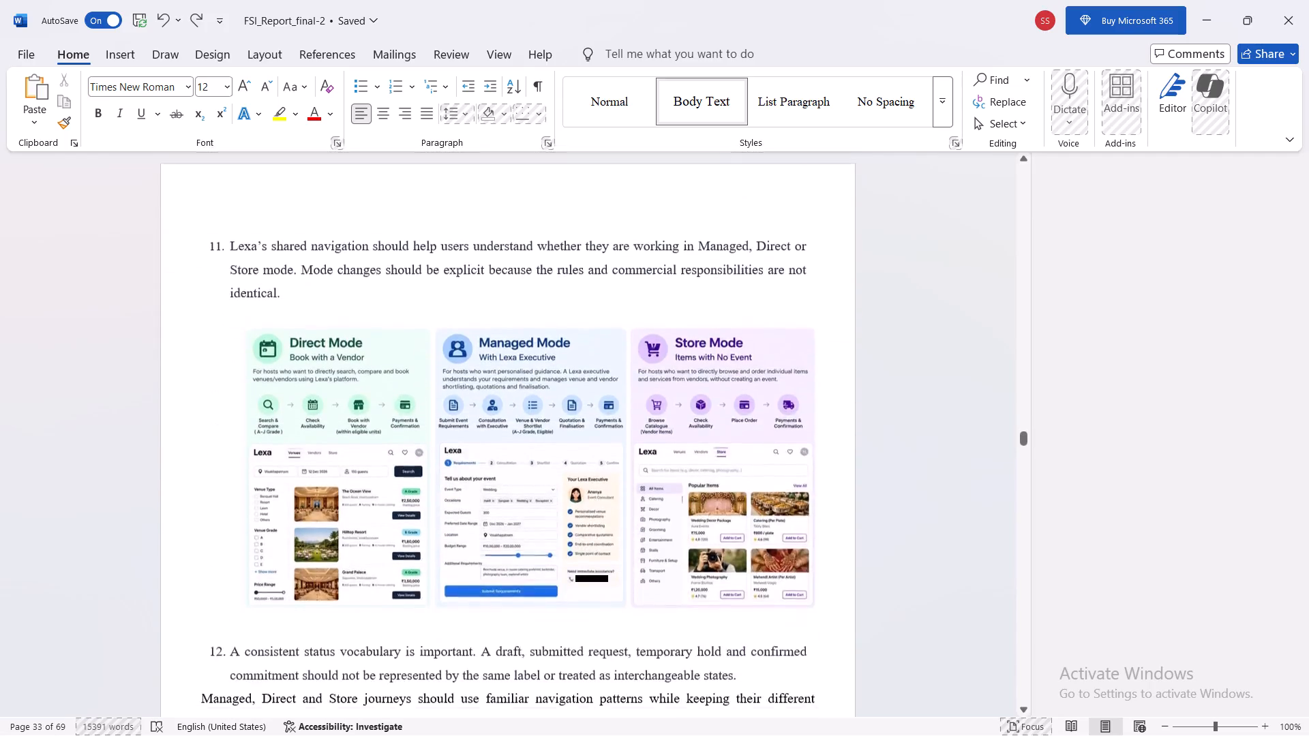
scroll(262, 463, "down", 3)
scroll(262, 463, "up", 4)
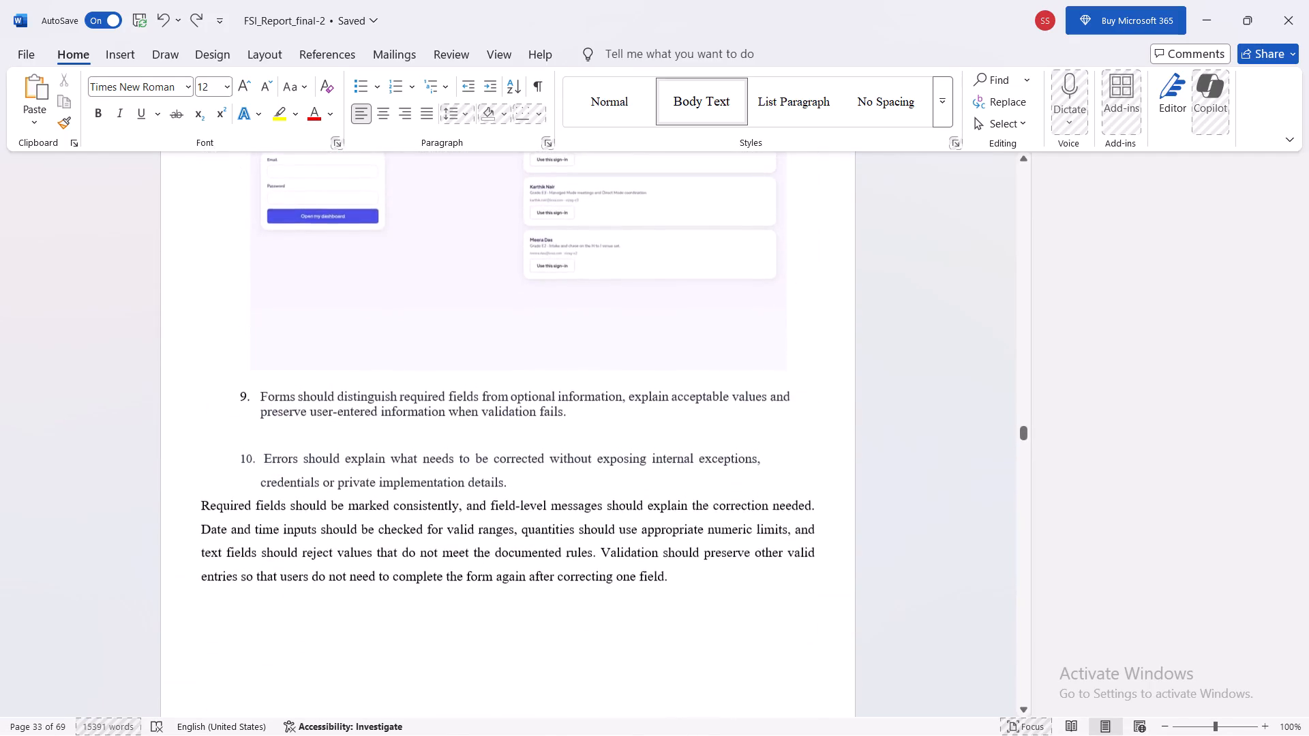
scroll(262, 463, "down", 3)
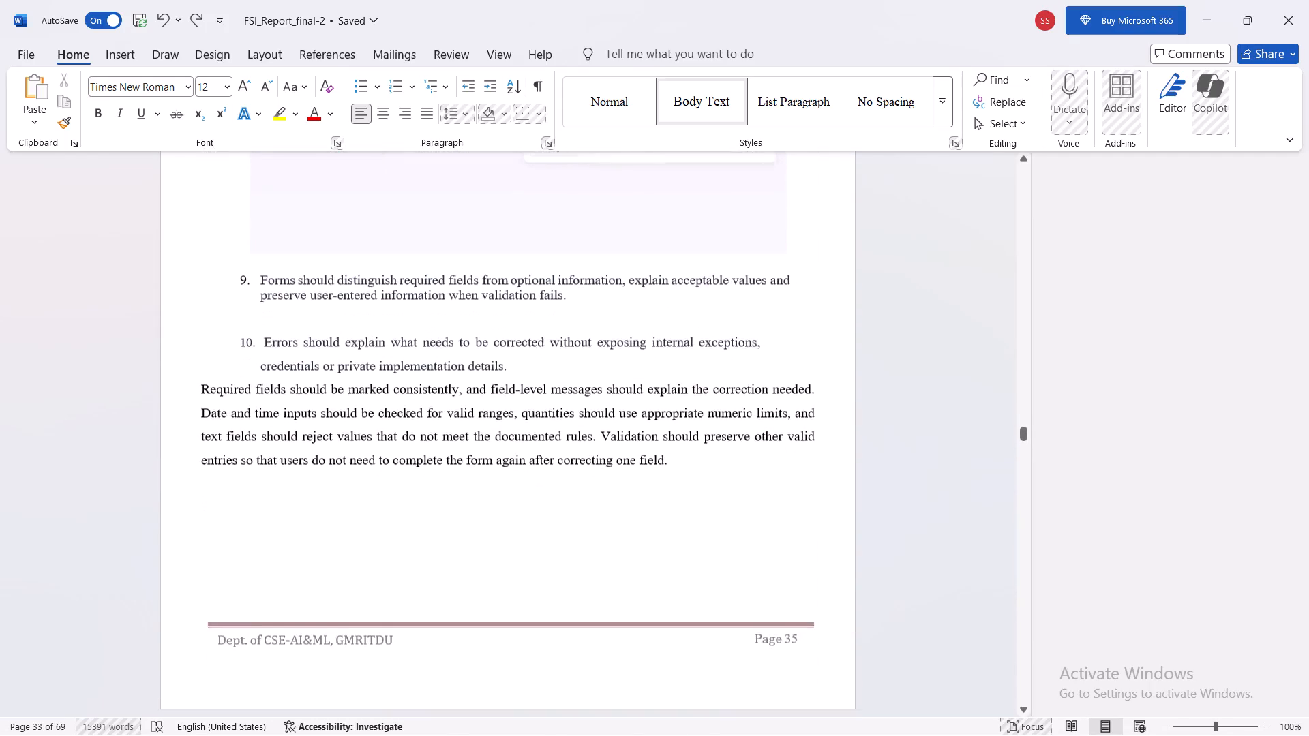
scroll(262, 463, "down", 6)
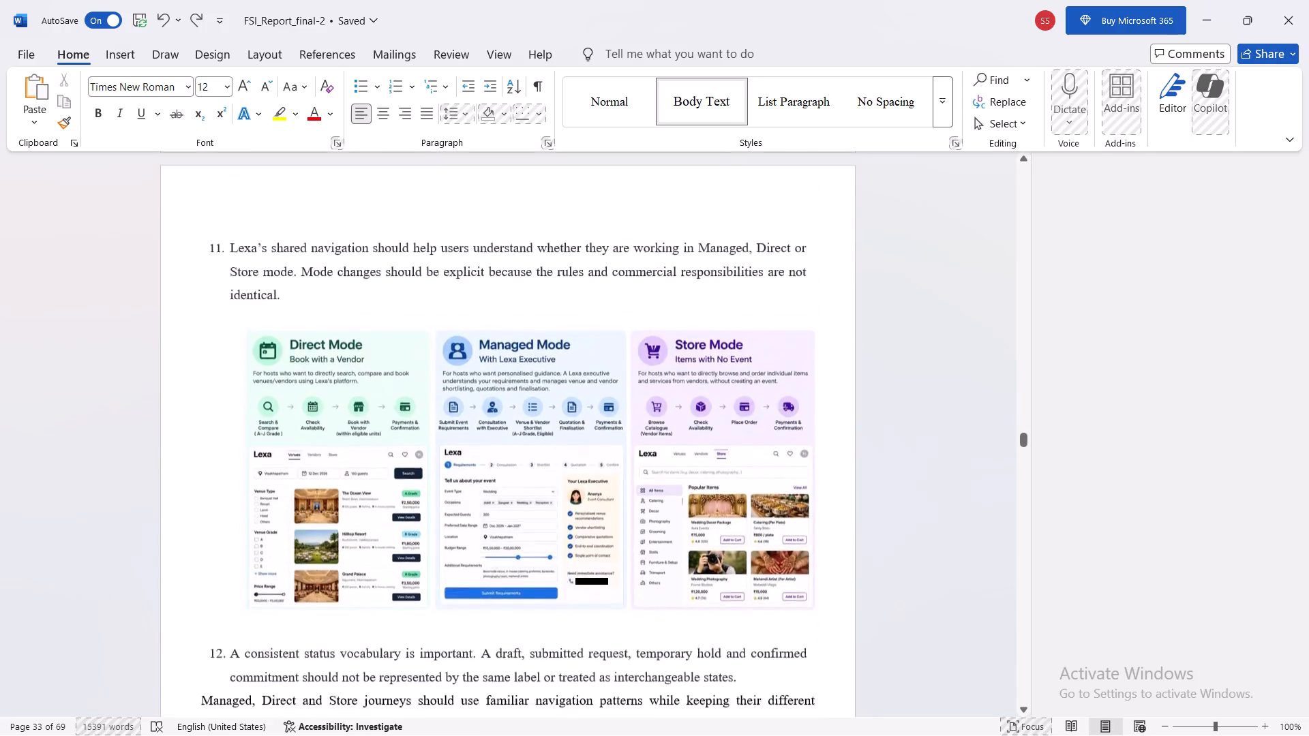
scroll(262, 463, "down", 3)
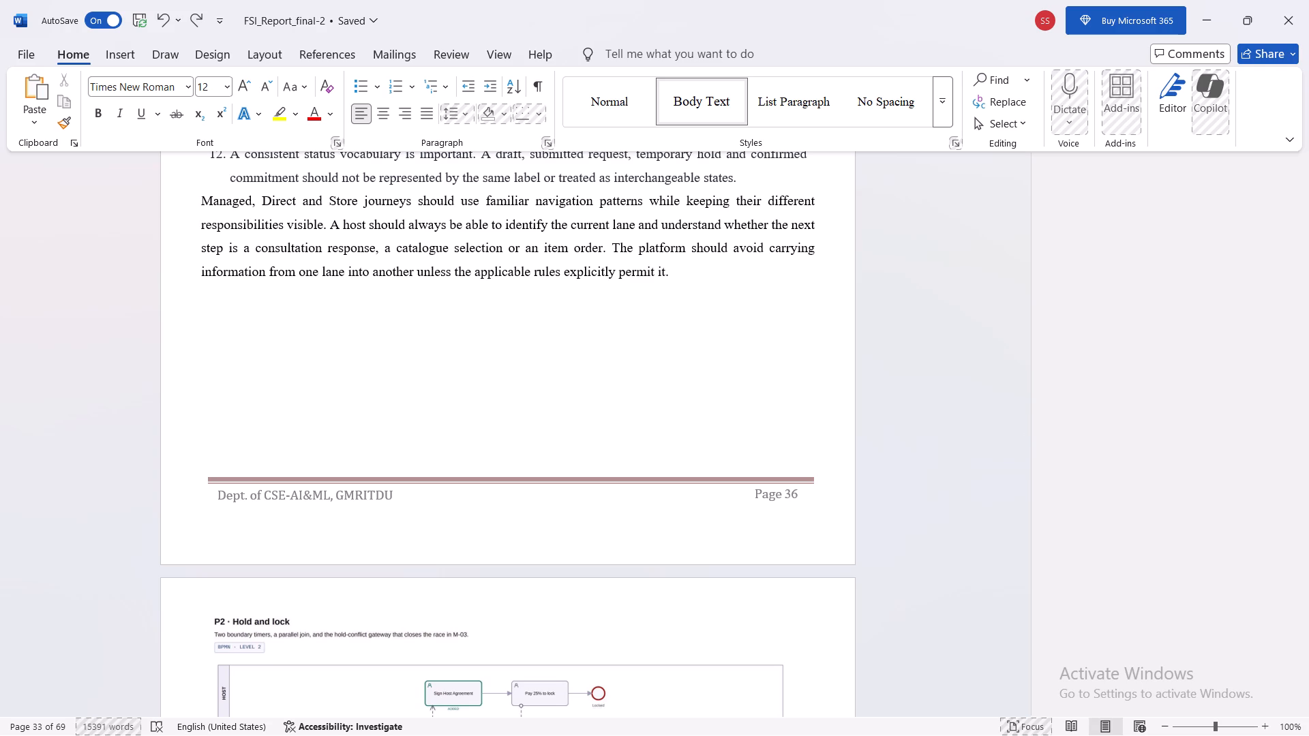
Examine the Hold and lock diagram, the Overall System Architecture diagram and the spacing around numbered items 13 to 15 on pages 37 and 38.
scroll(262, 463, "down", 2)
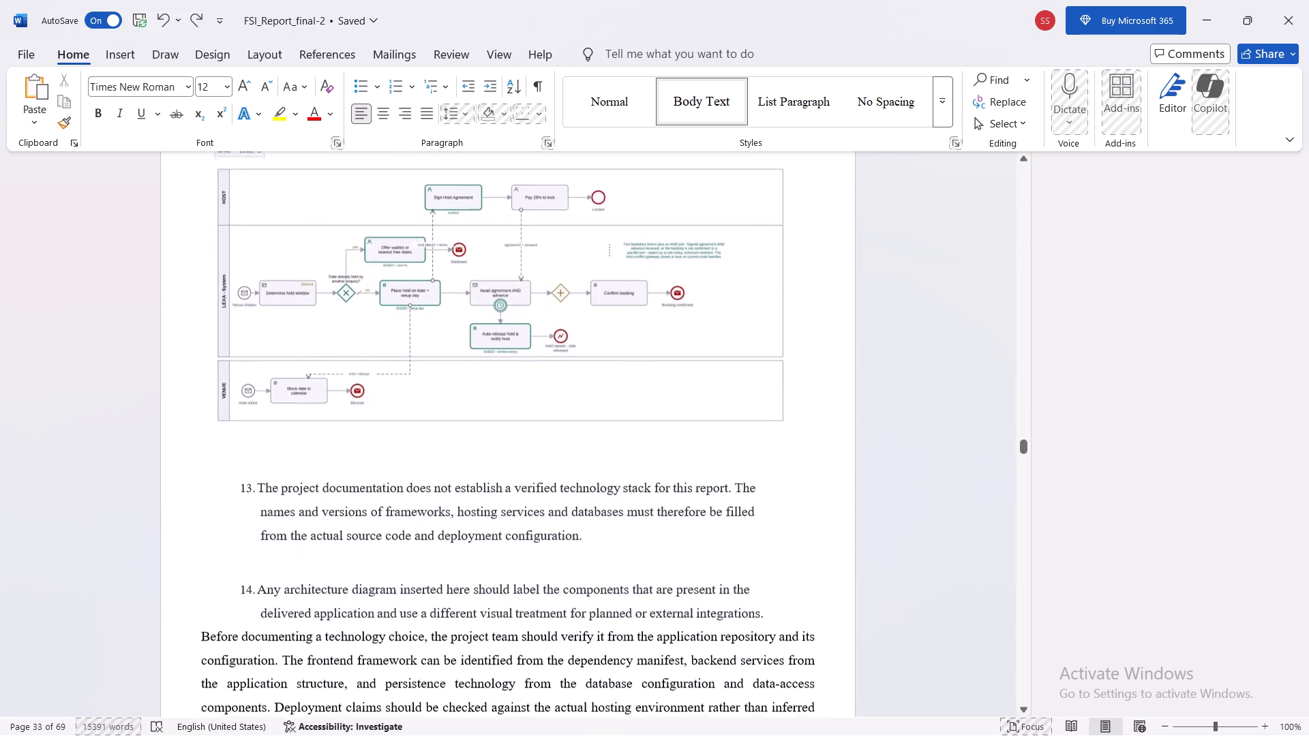
scroll(262, 463, "down", 2)
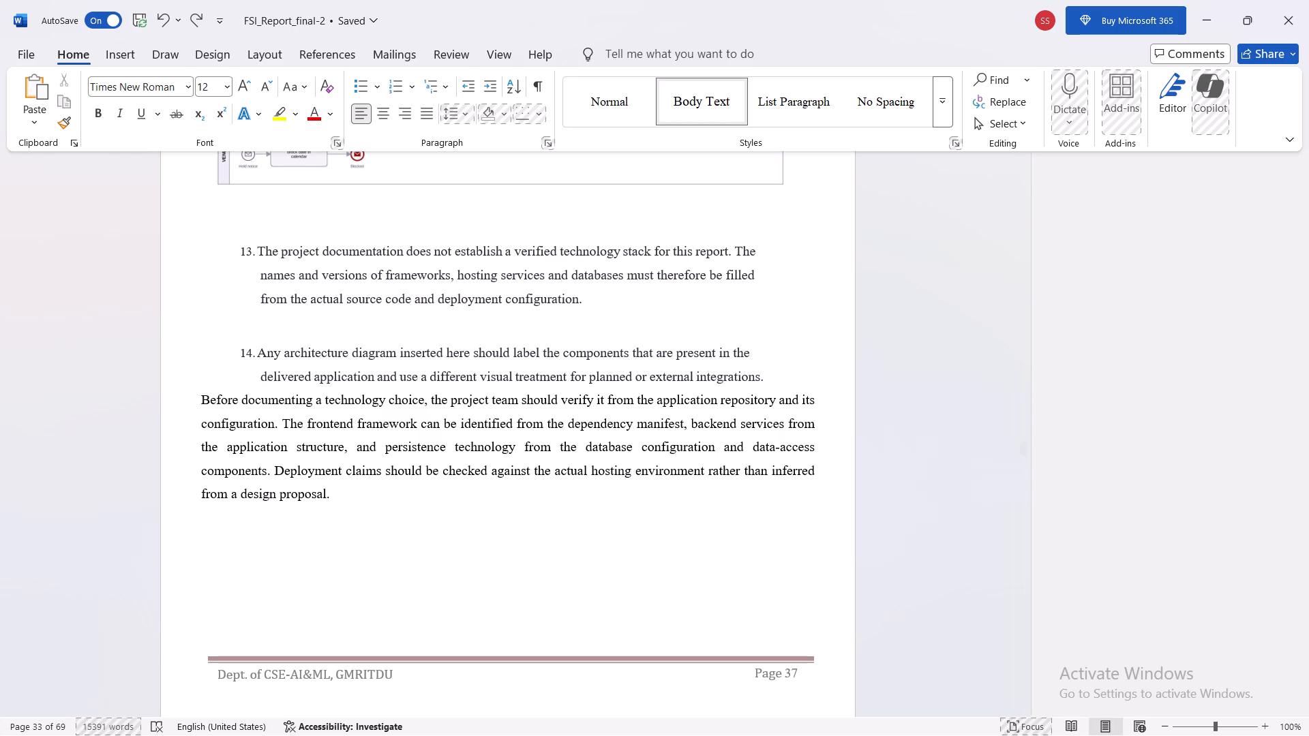
scroll(262, 463, "down", 3)
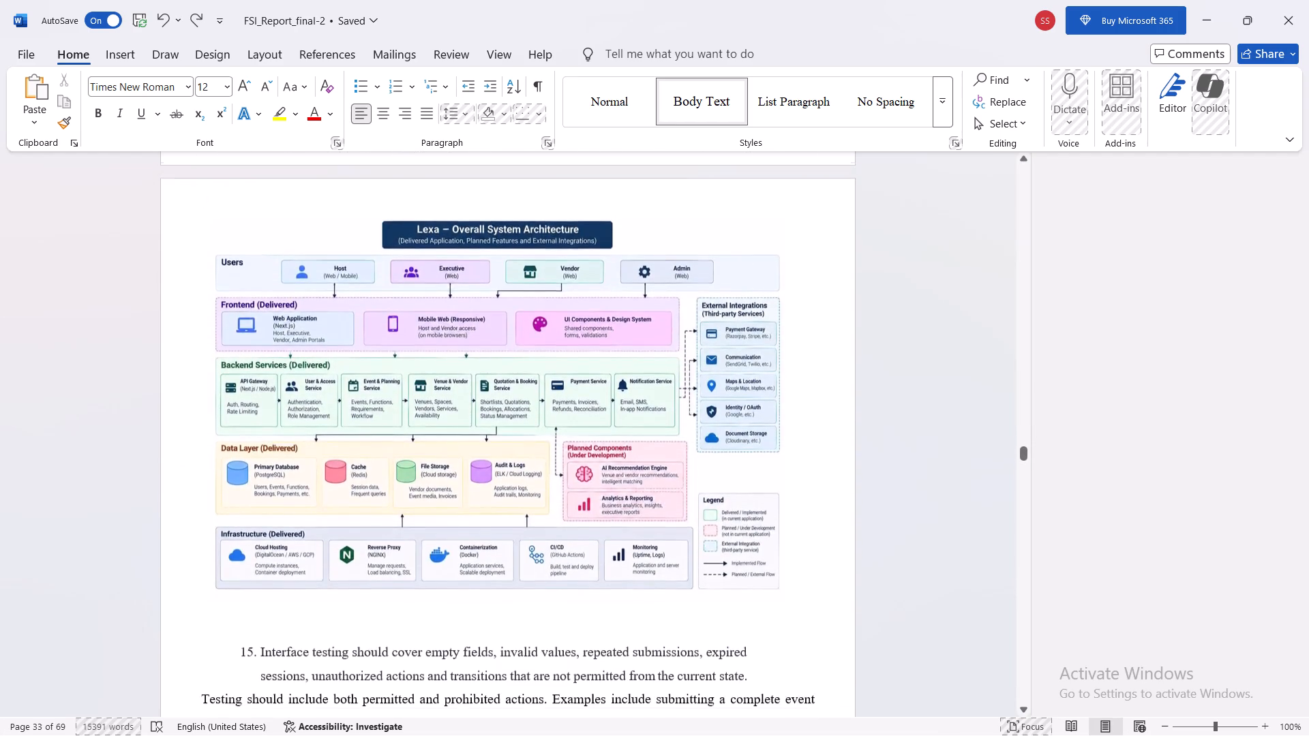
scroll(262, 463, "down", 2)
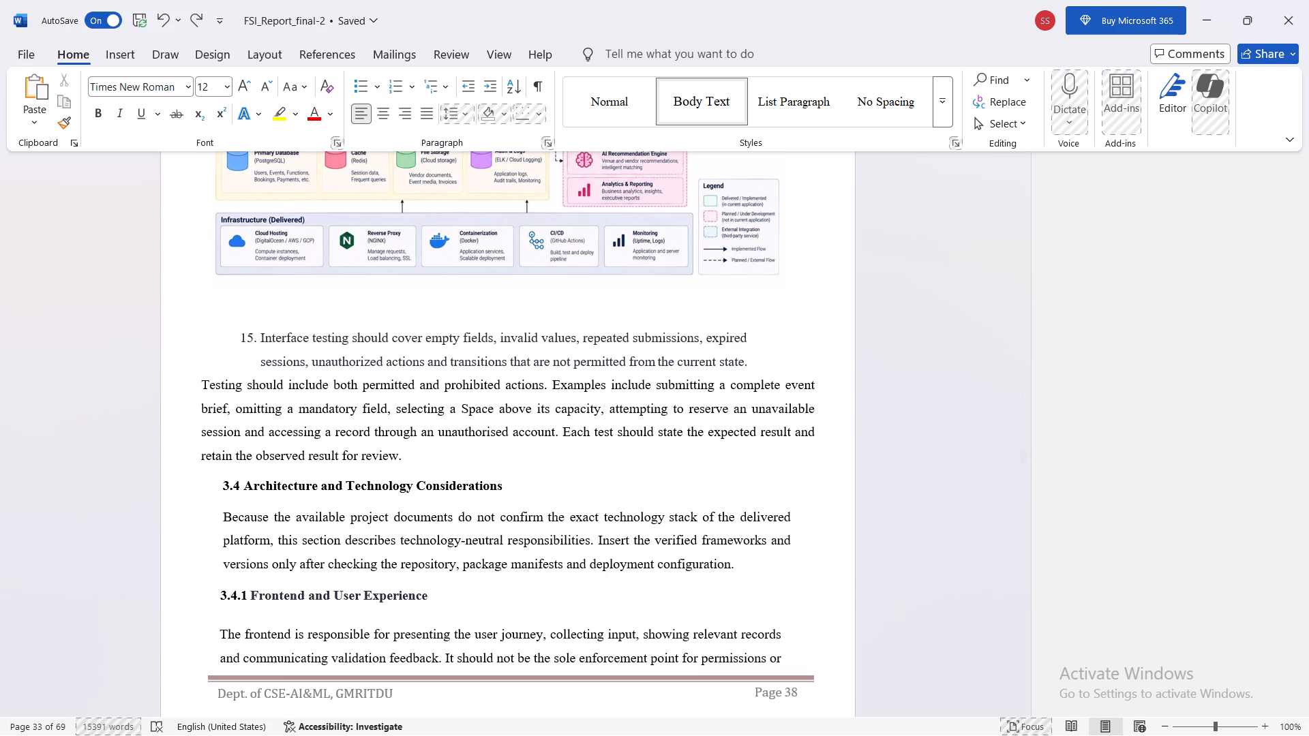
scroll(219, 390, "down", 1)
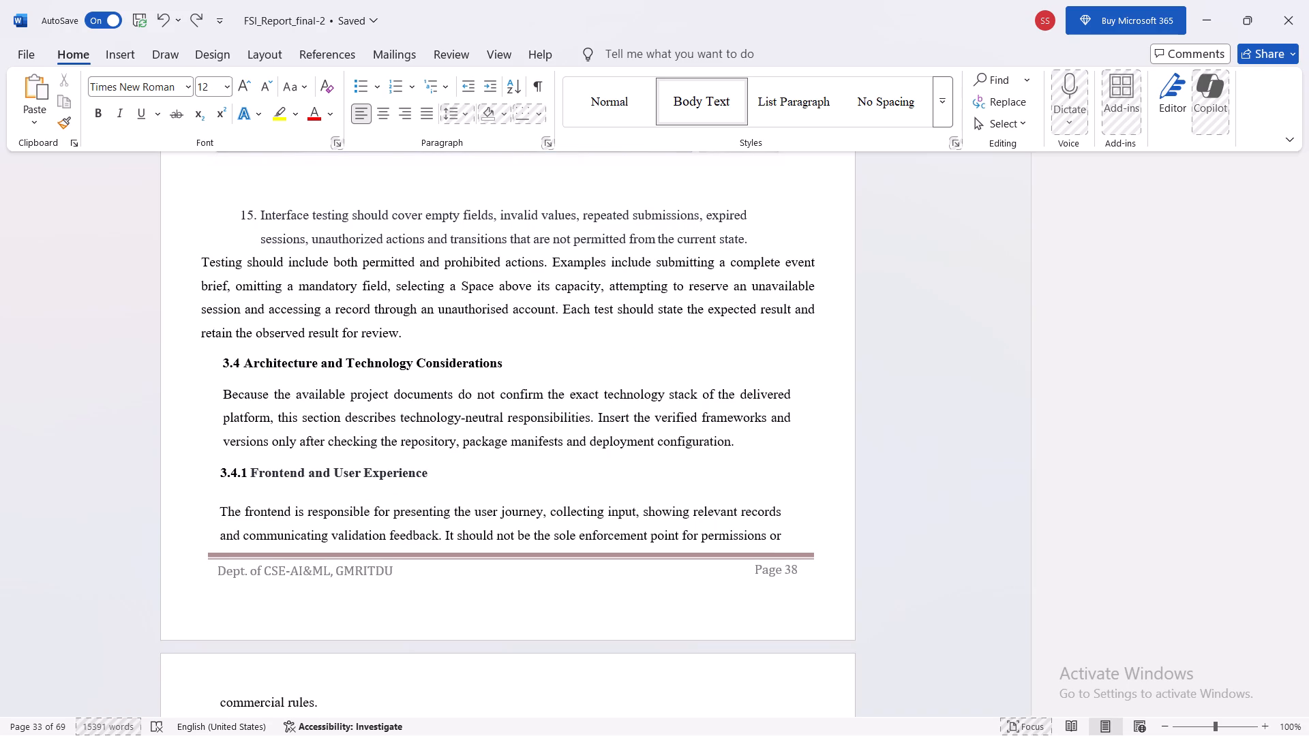
scroll(219, 390, "up", 1)
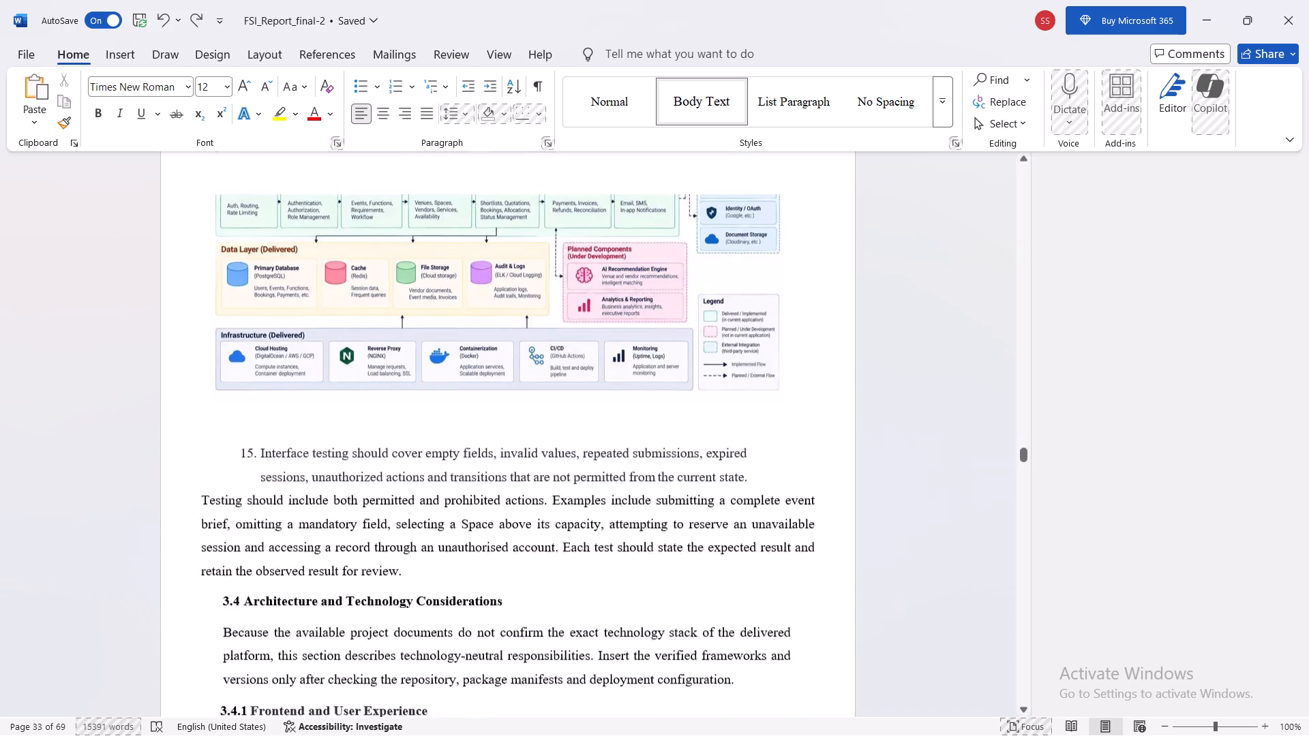
scroll(219, 390, "up", 4)
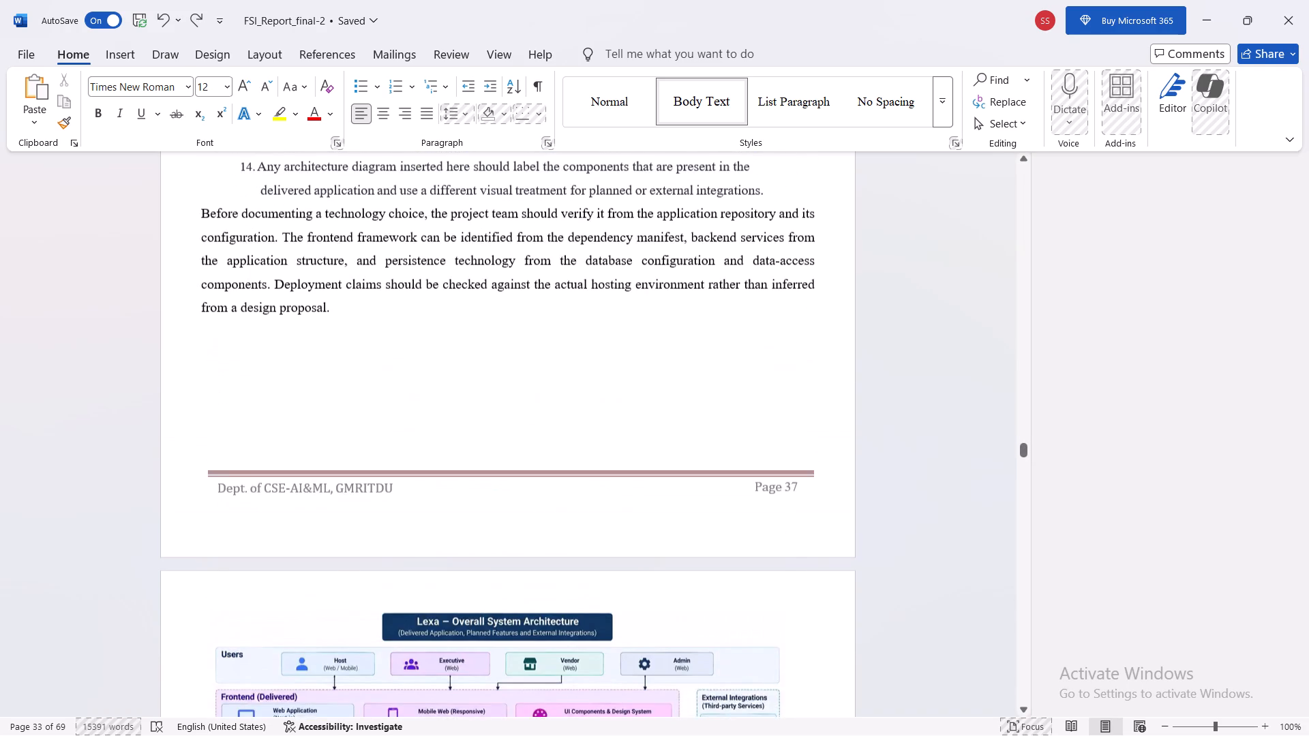
scroll(219, 390, "up", 2)
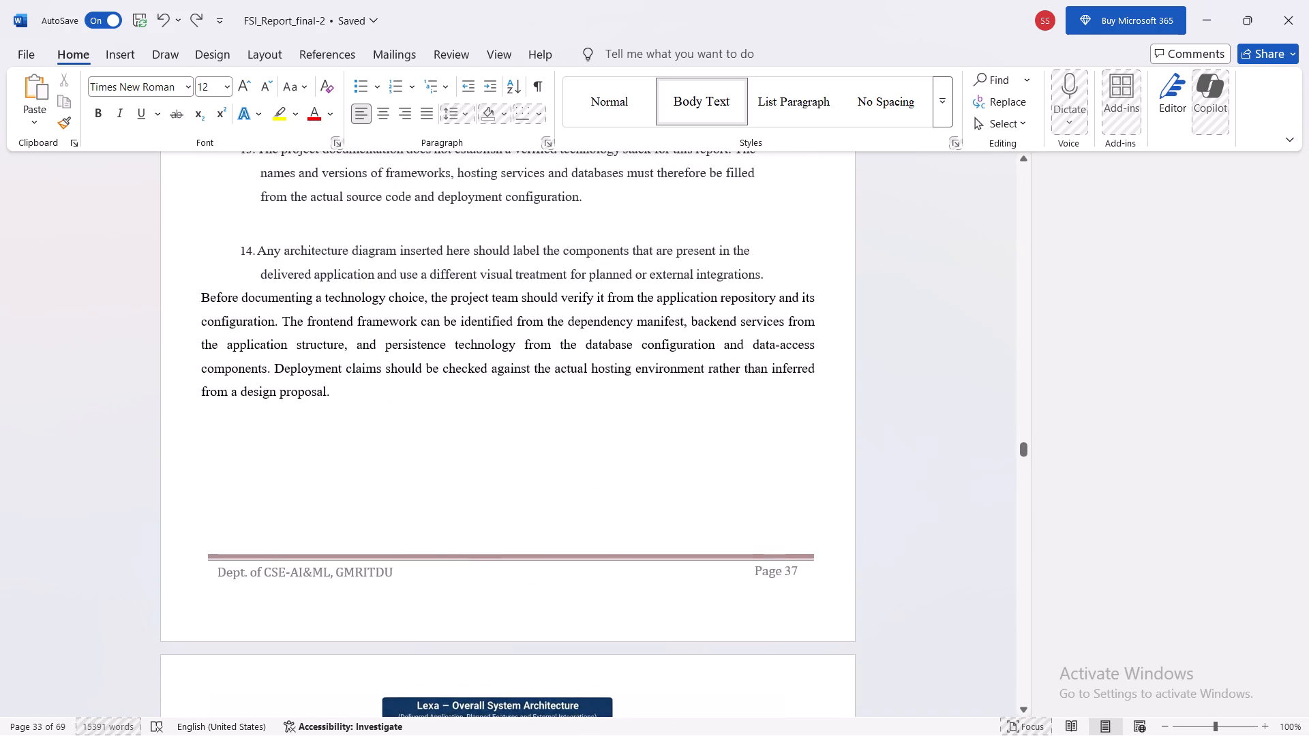
scroll(204, 294, "up", 1)
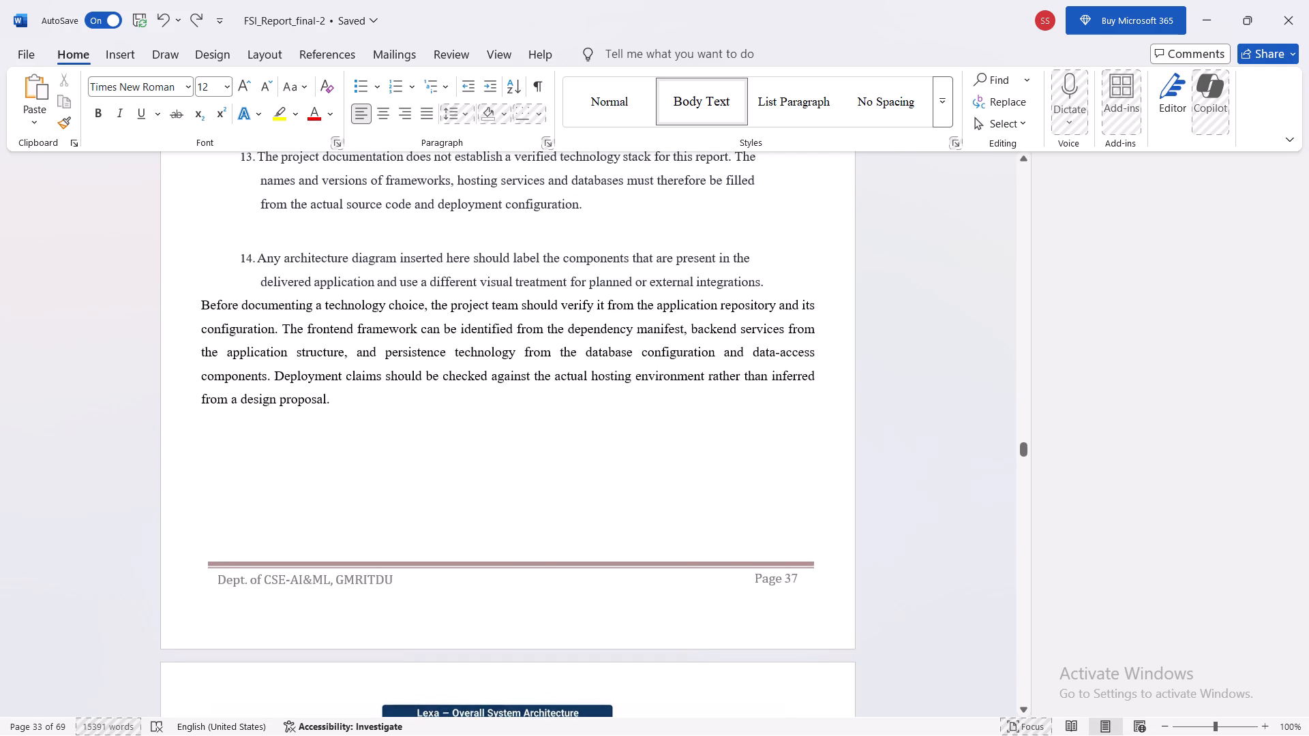
Review the layout from section 3.4 Architecture and Technology Considerations through section 3.4.1.1 User Interface Structure, including the page 38 break.
scroll(202, 305, "down", 2)
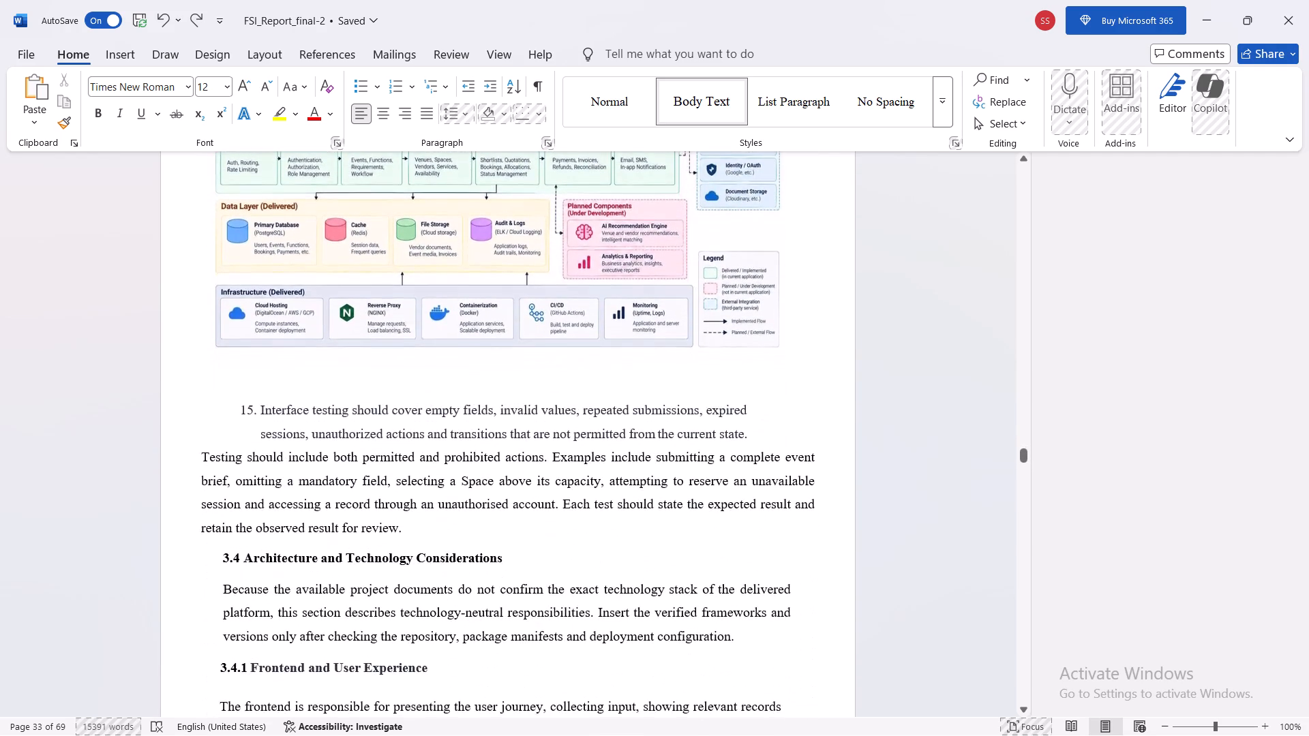
scroll(202, 305, "down", 3)
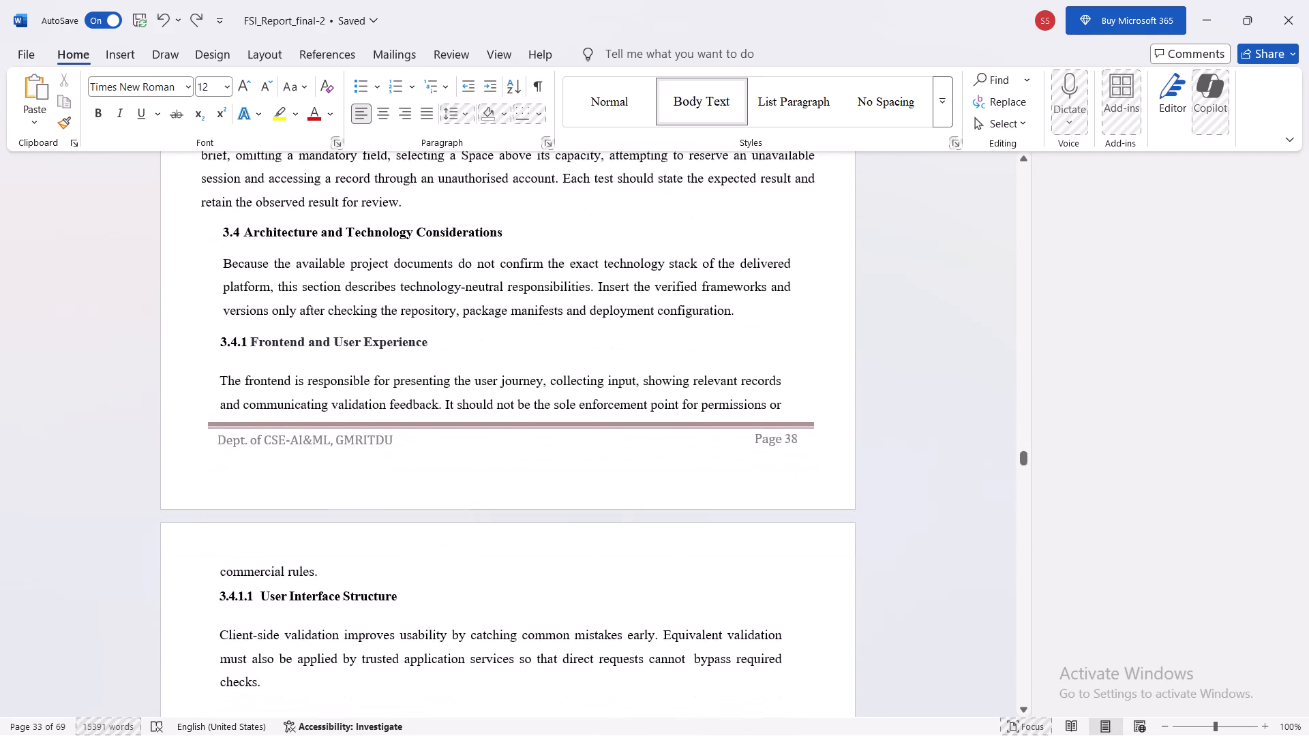
scroll(202, 305, "down", 2)
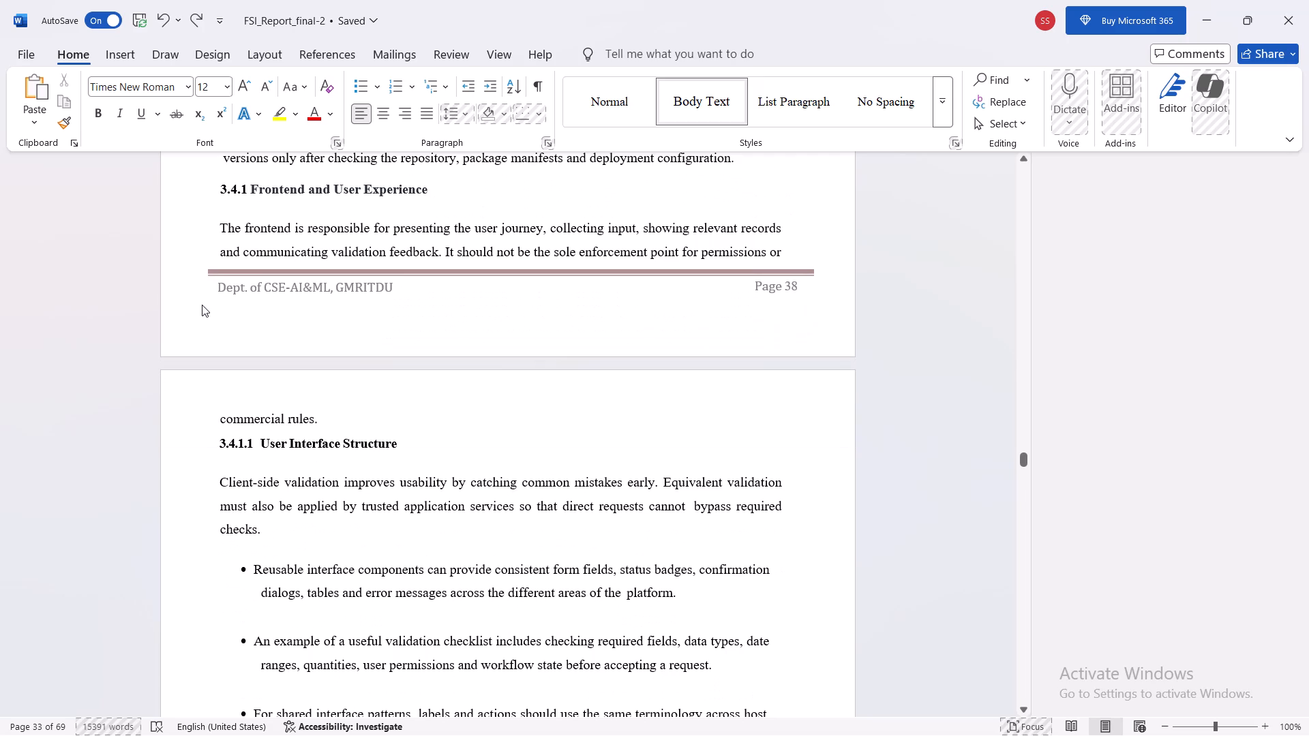
scroll(202, 305, "down", 2)
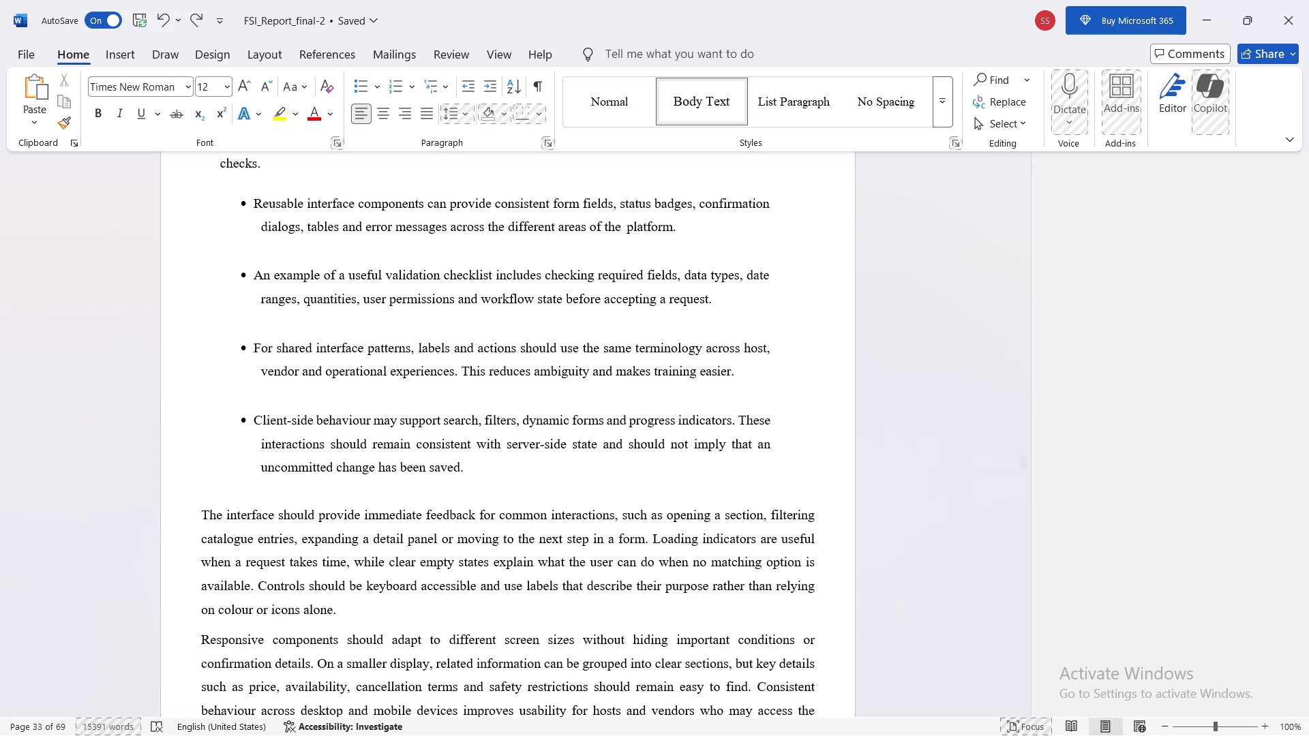
Switch to Chrome and reload the Railway Recruitment Board application history to check the application's payment status.
key("alt+Tab")
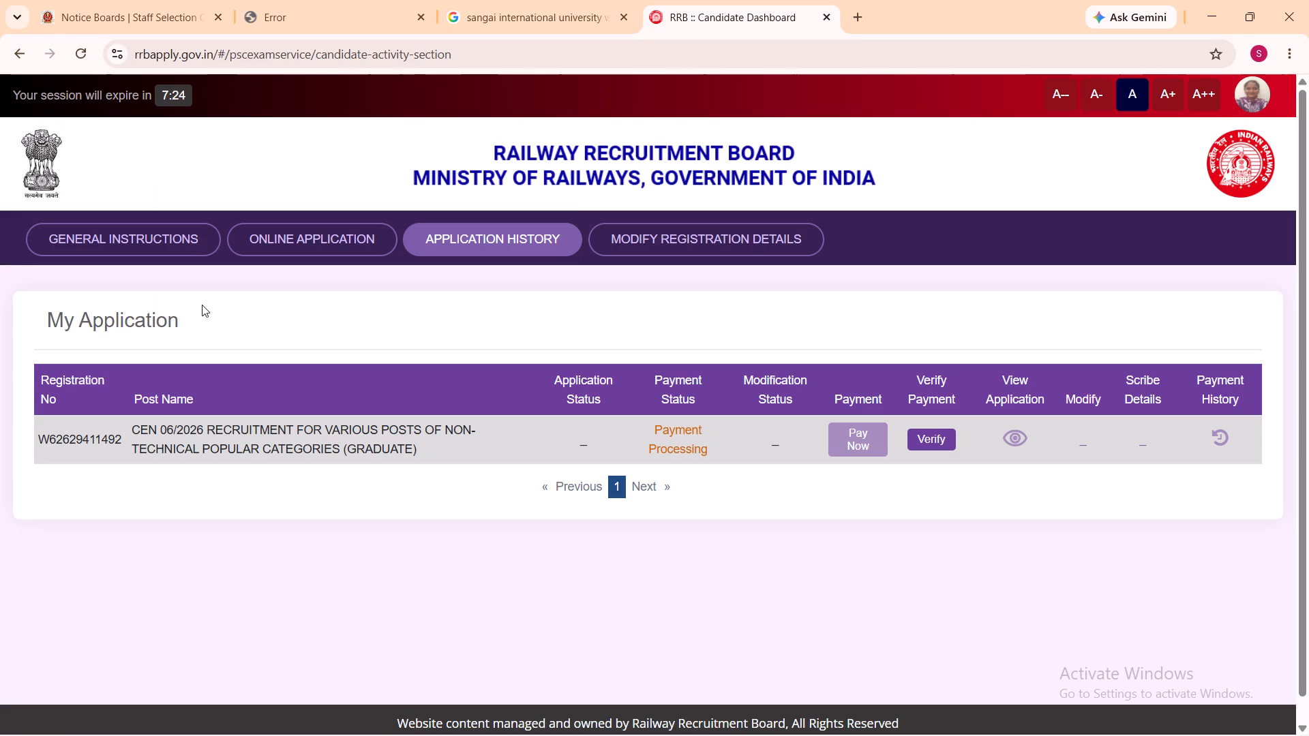
left_click(82, 55)
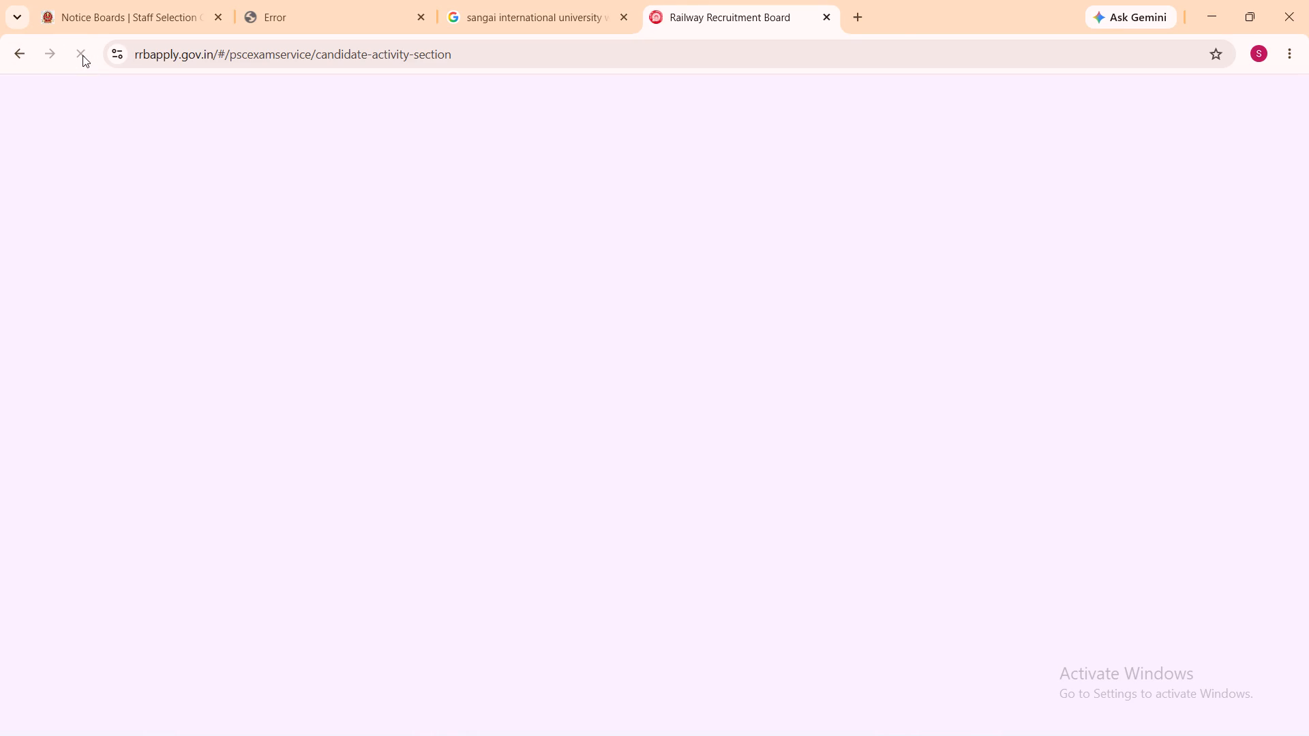
scroll(82, 55, "right", 1)
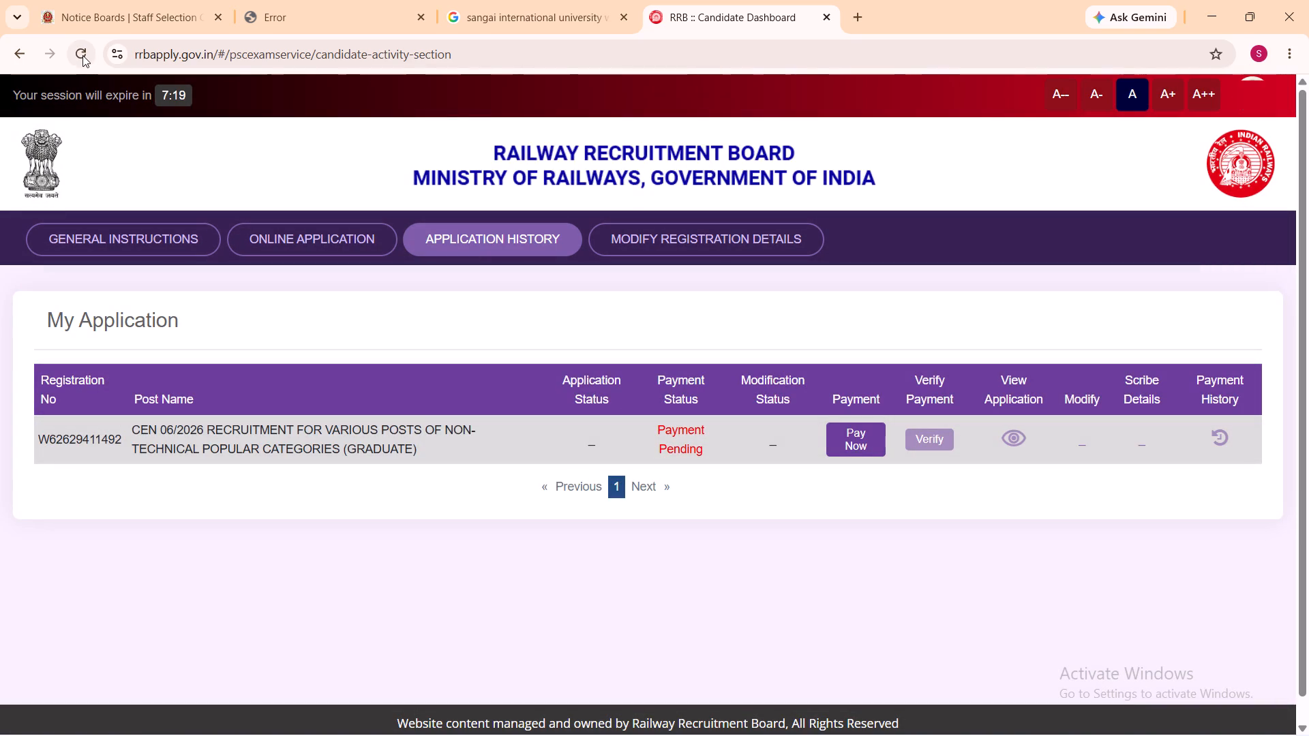